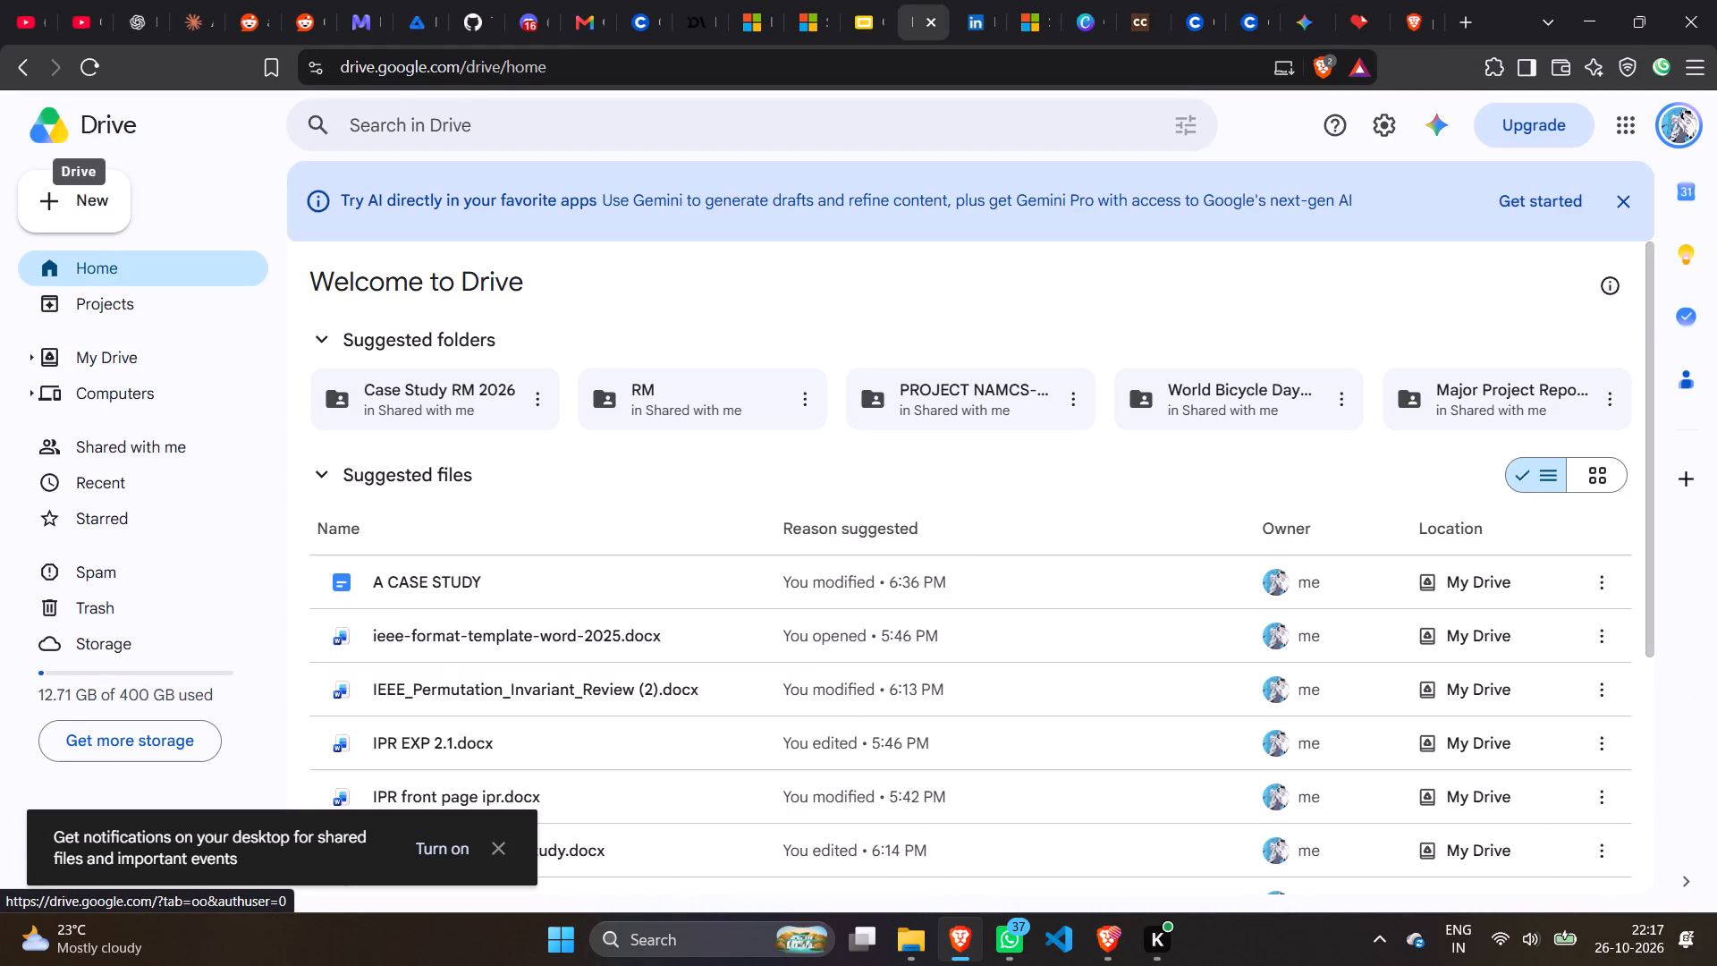
Open the A CASE STUDY document from Drive's suggested files and go to the Docs home page.
left_click(505, 566)
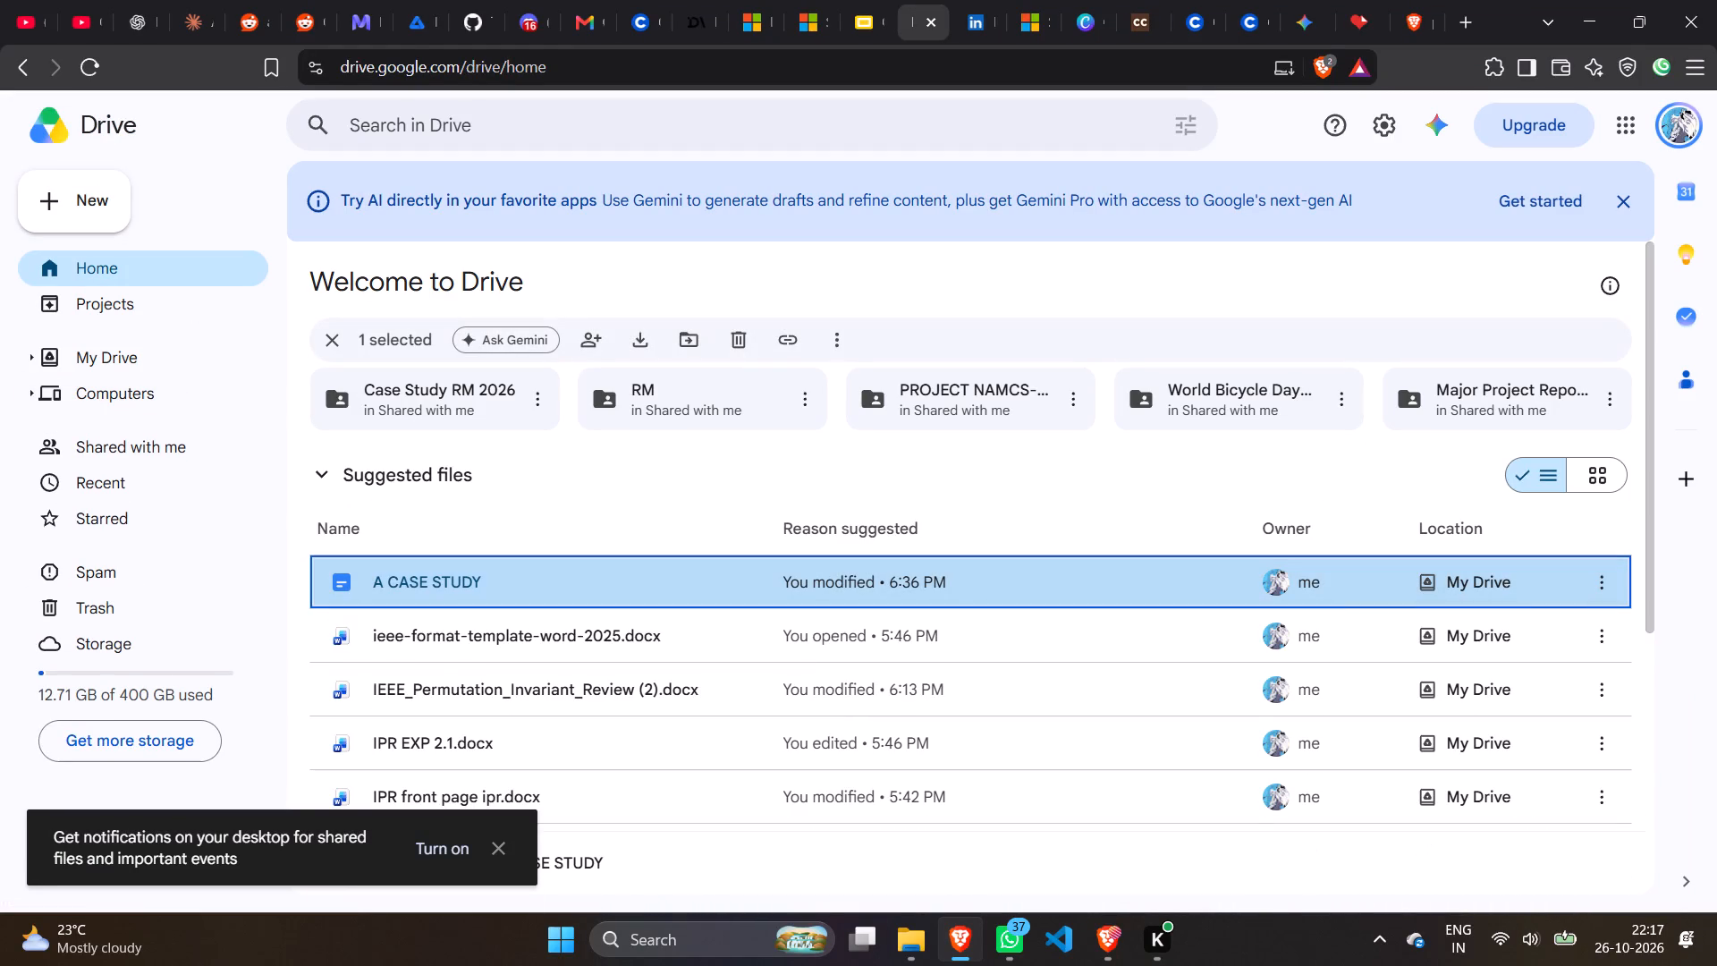
double_click(505, 566)
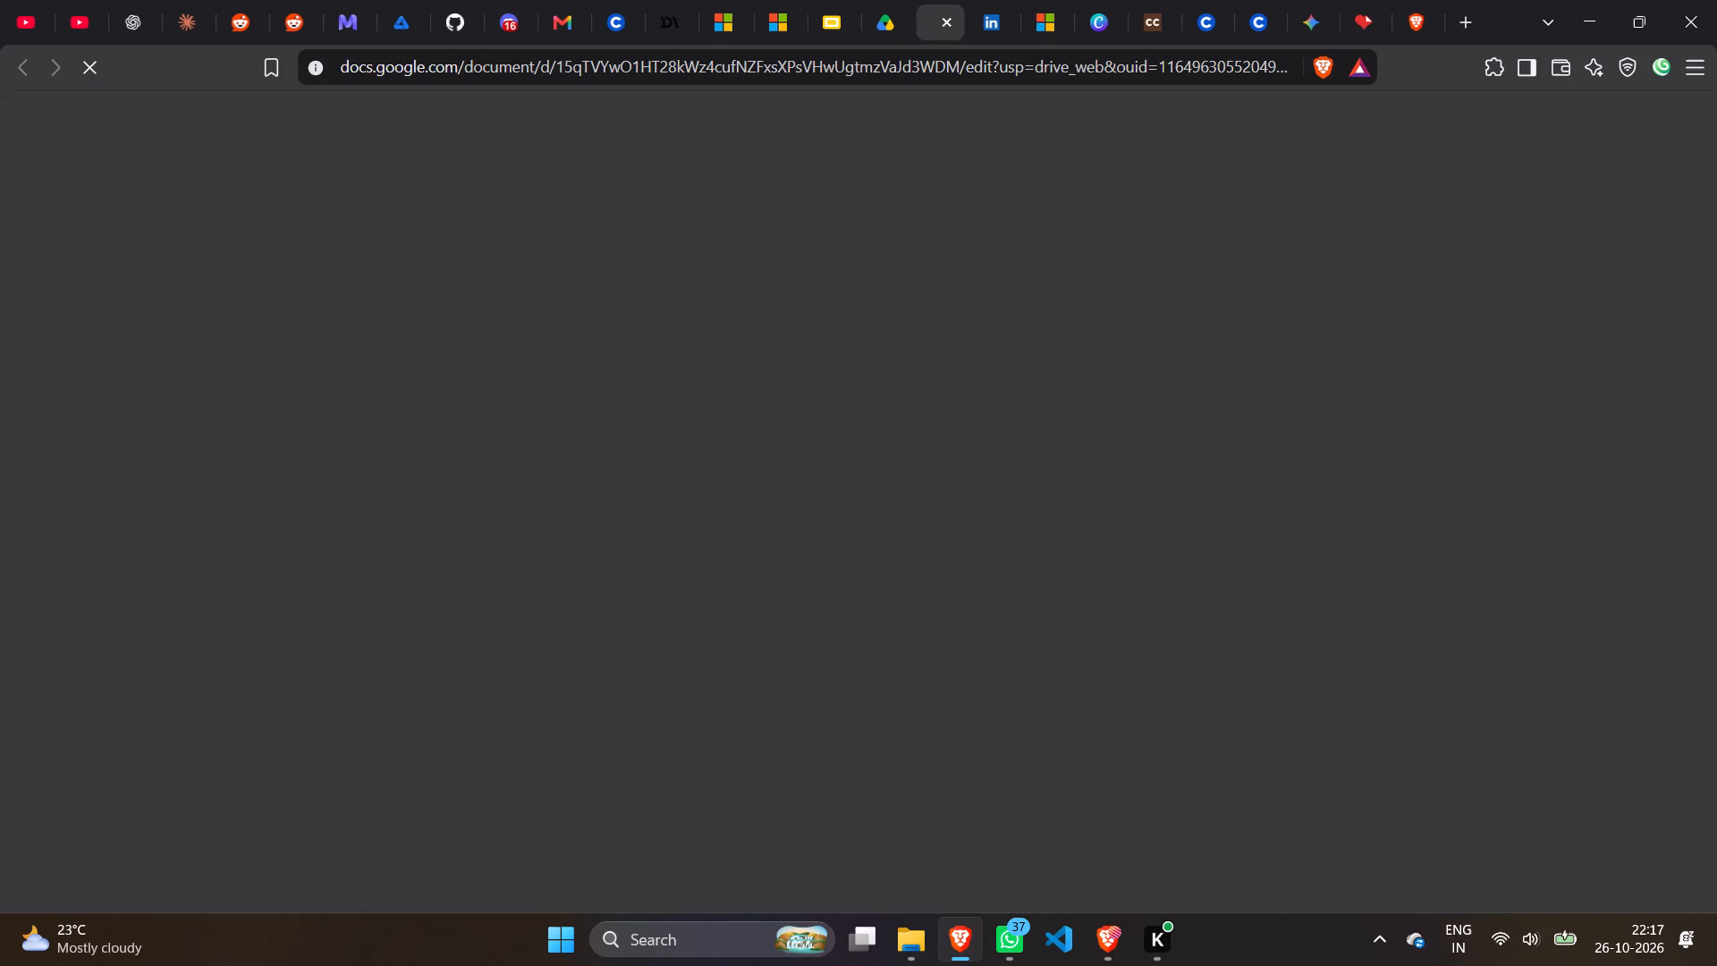
left_click(27, 117)
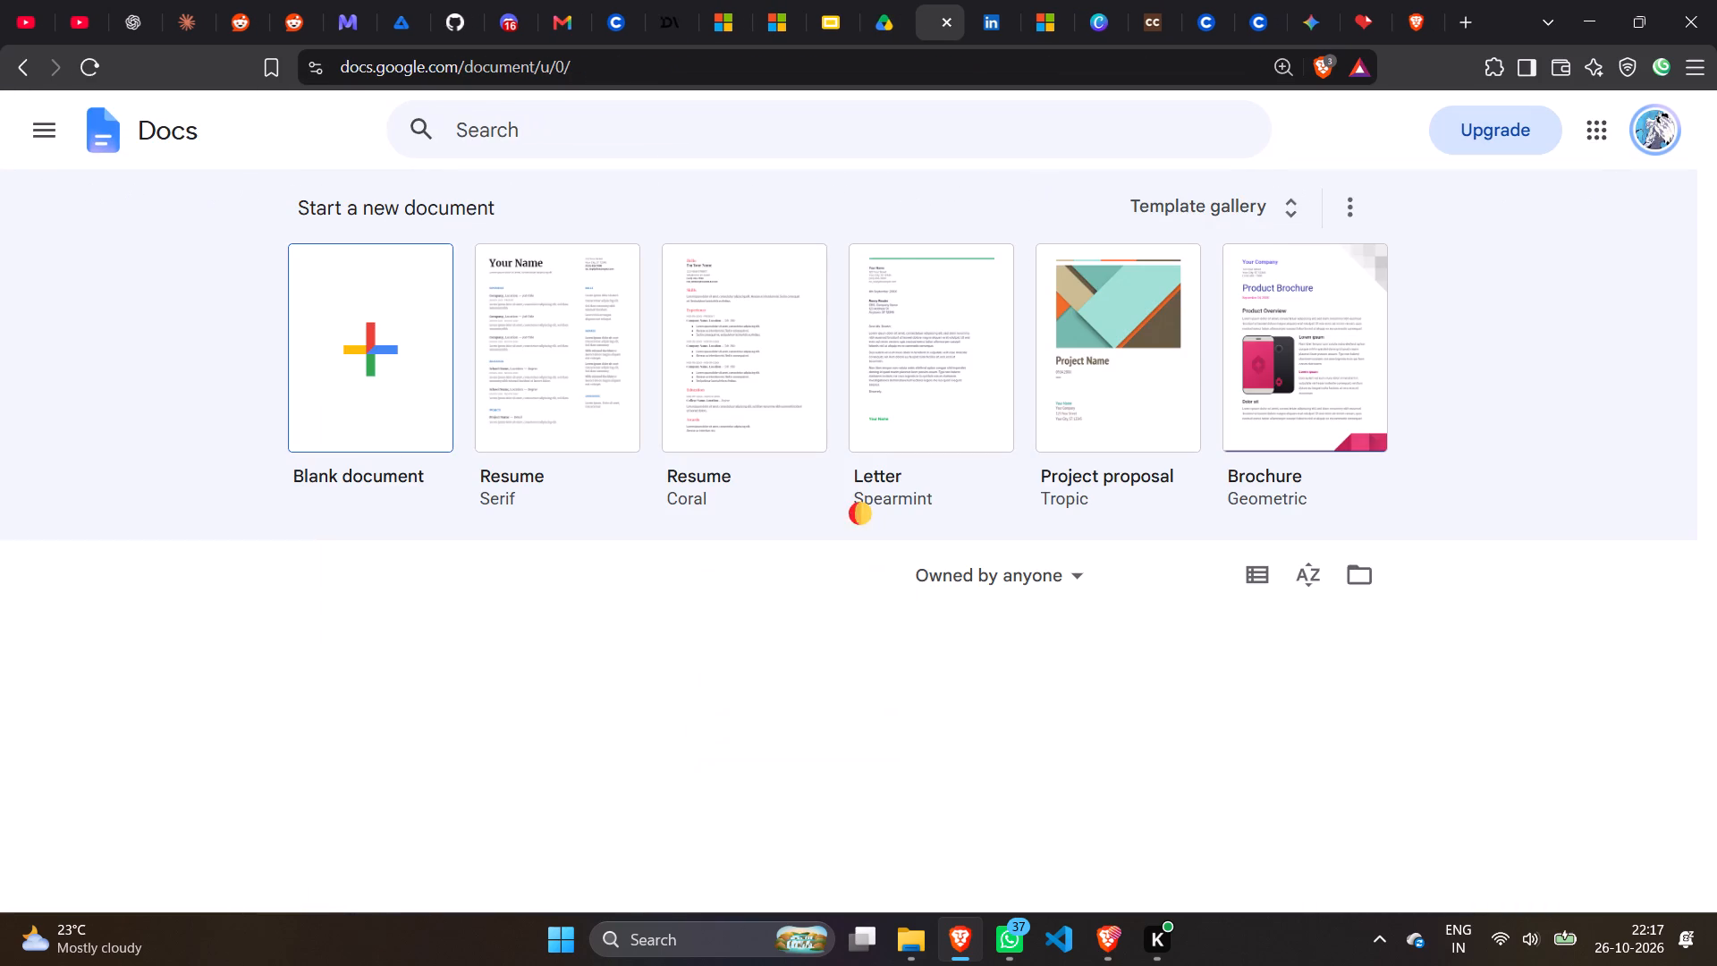
Find the RK SANATOMBI DEVI COLLEGE OF EDUCATION document among the recent documents, open it and view its cover page.
scroll(517, 556, "down", 9)
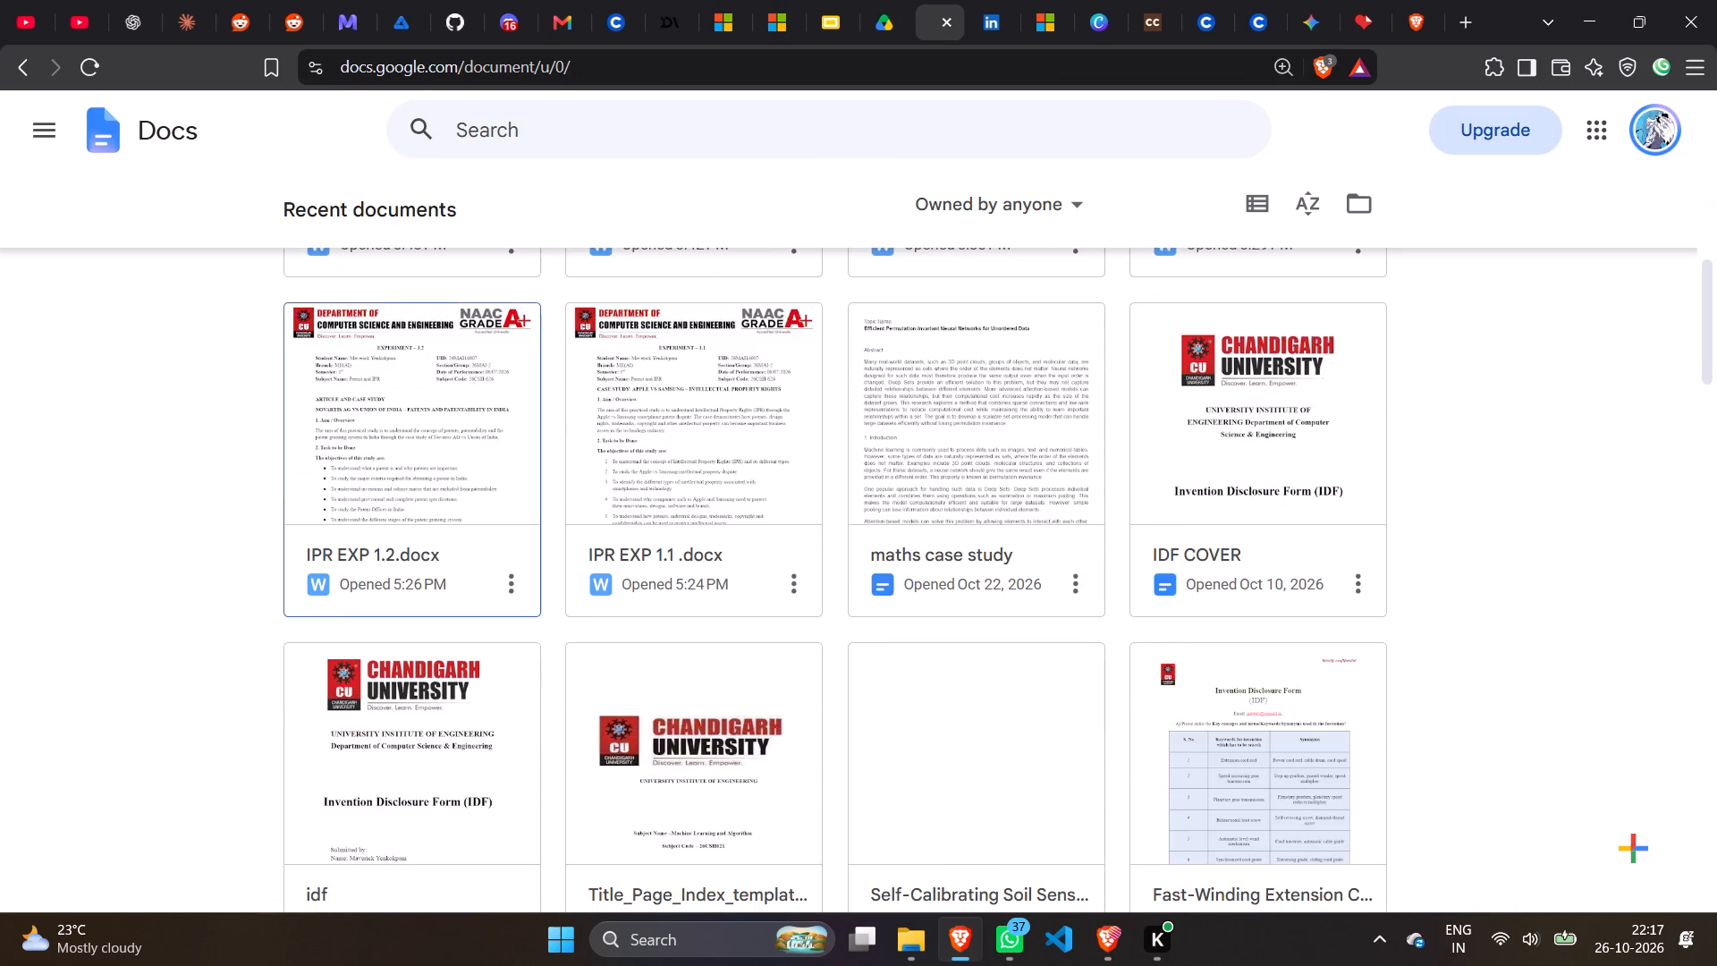
scroll(517, 561, "down", 10)
scroll(517, 561, "up", 3)
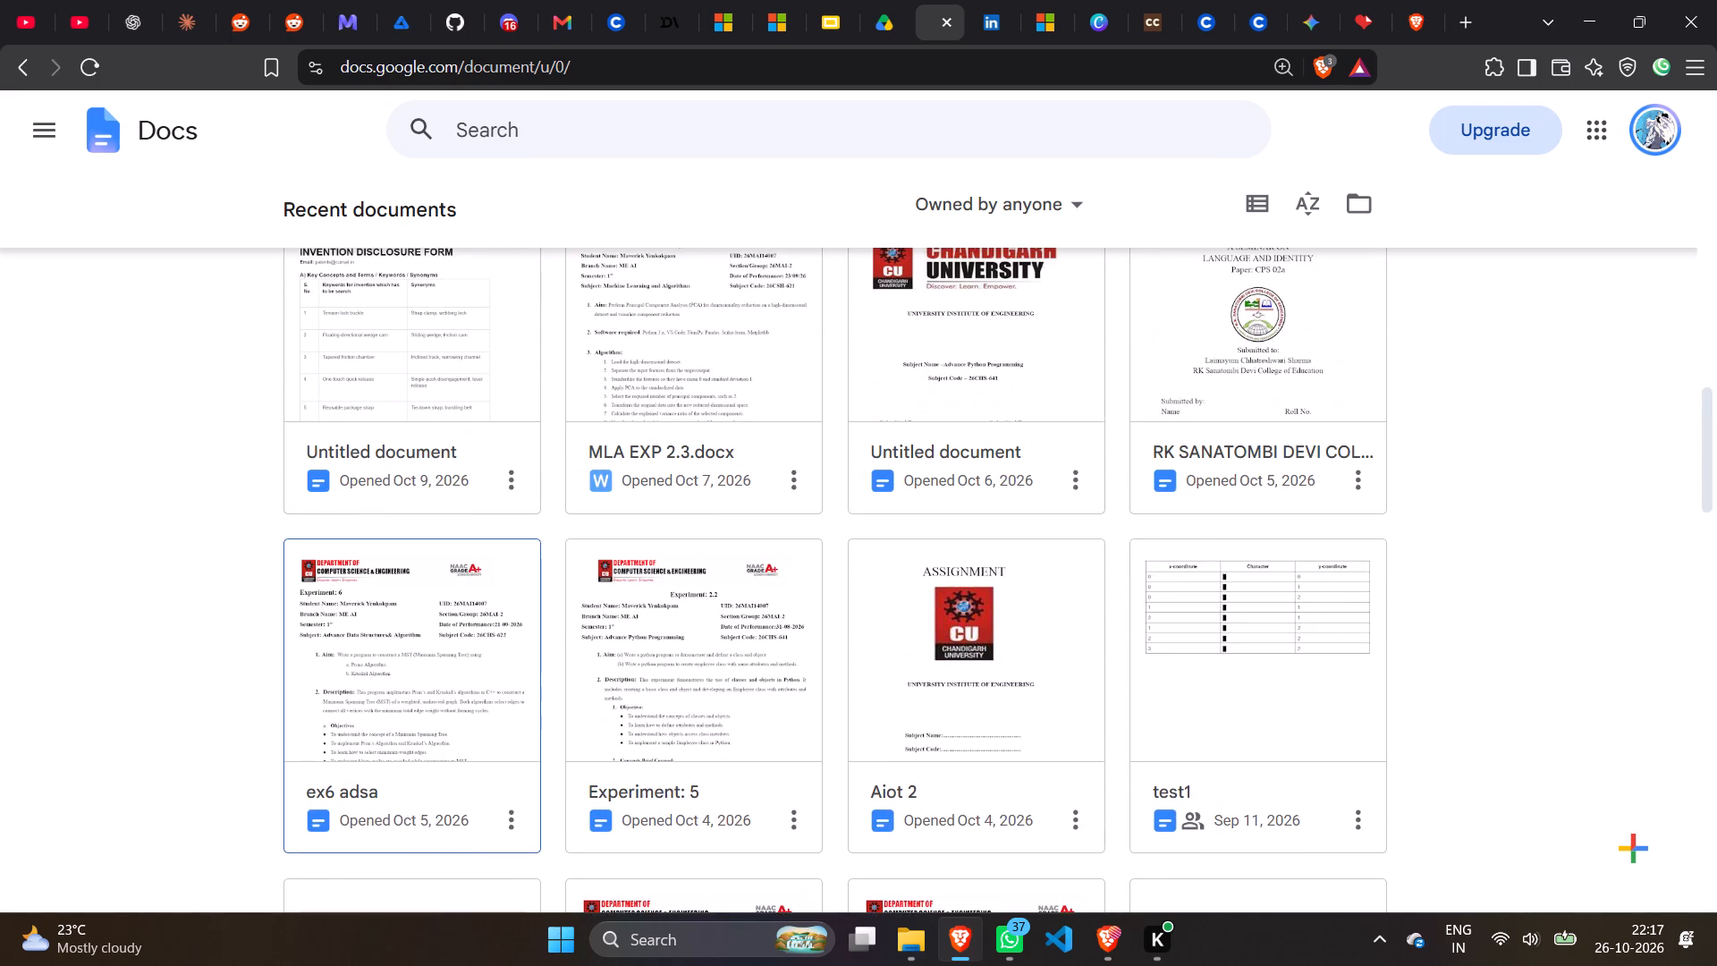
left_click(1251, 388)
scroll(858, 660, "down", 5)
scroll(858, 663, "up", 5)
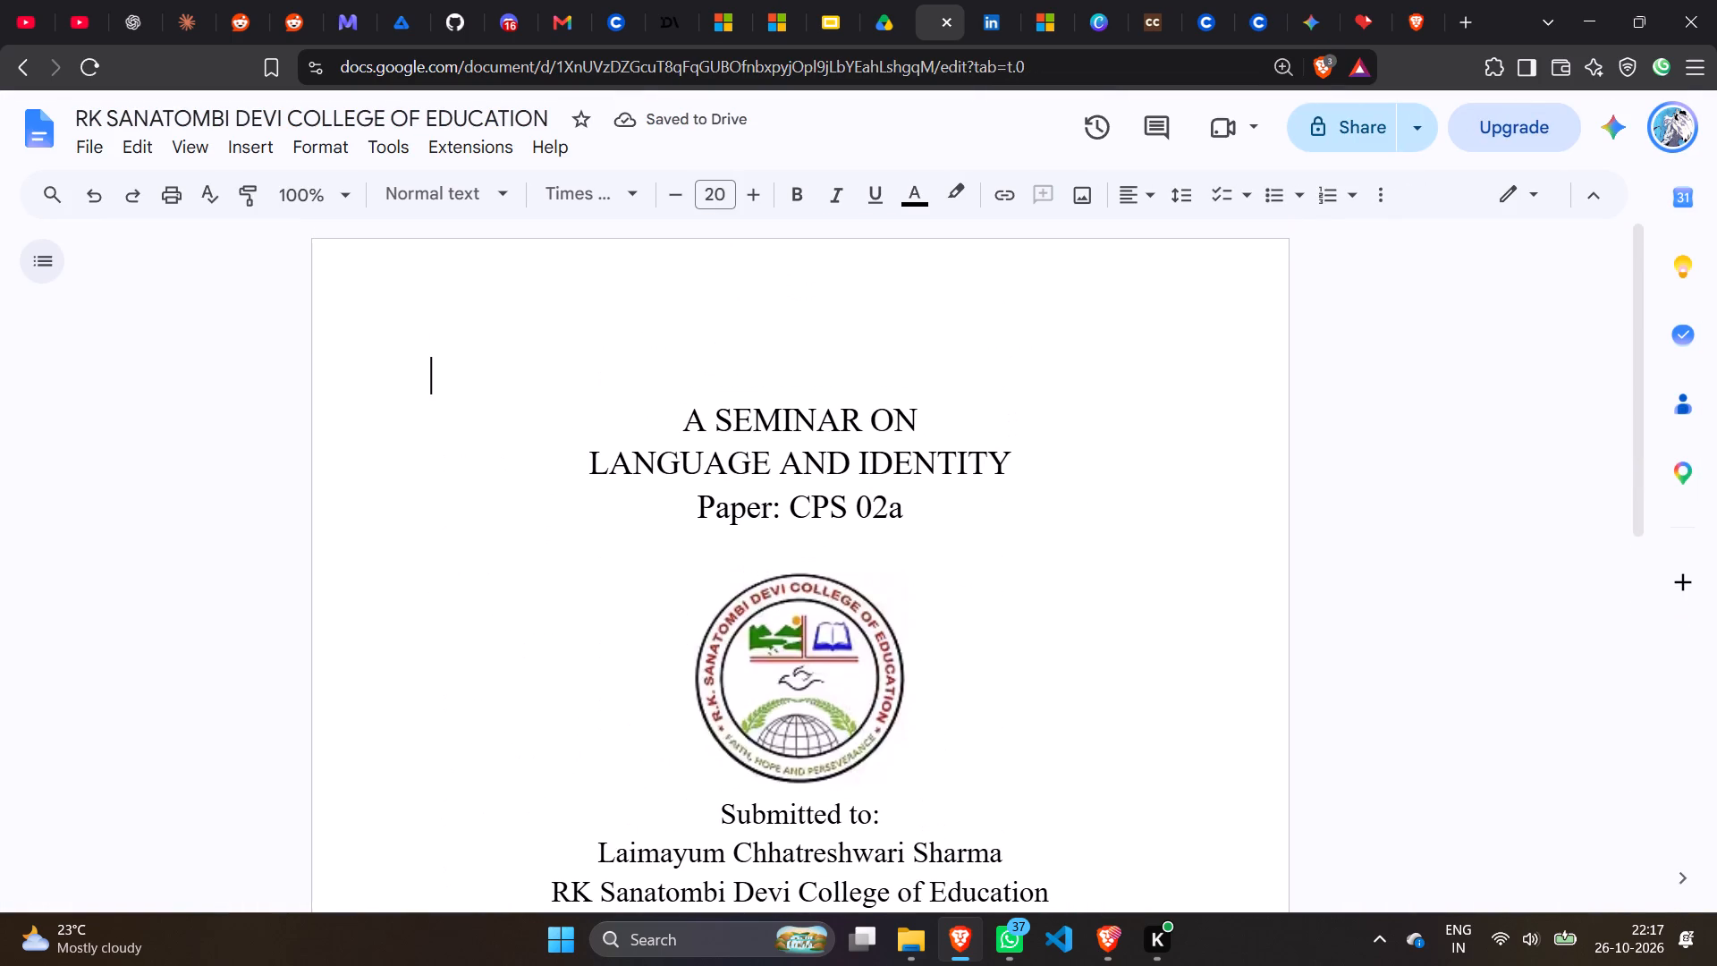
Return to the Docs home page and look through the recent documents.
left_click(23, 77)
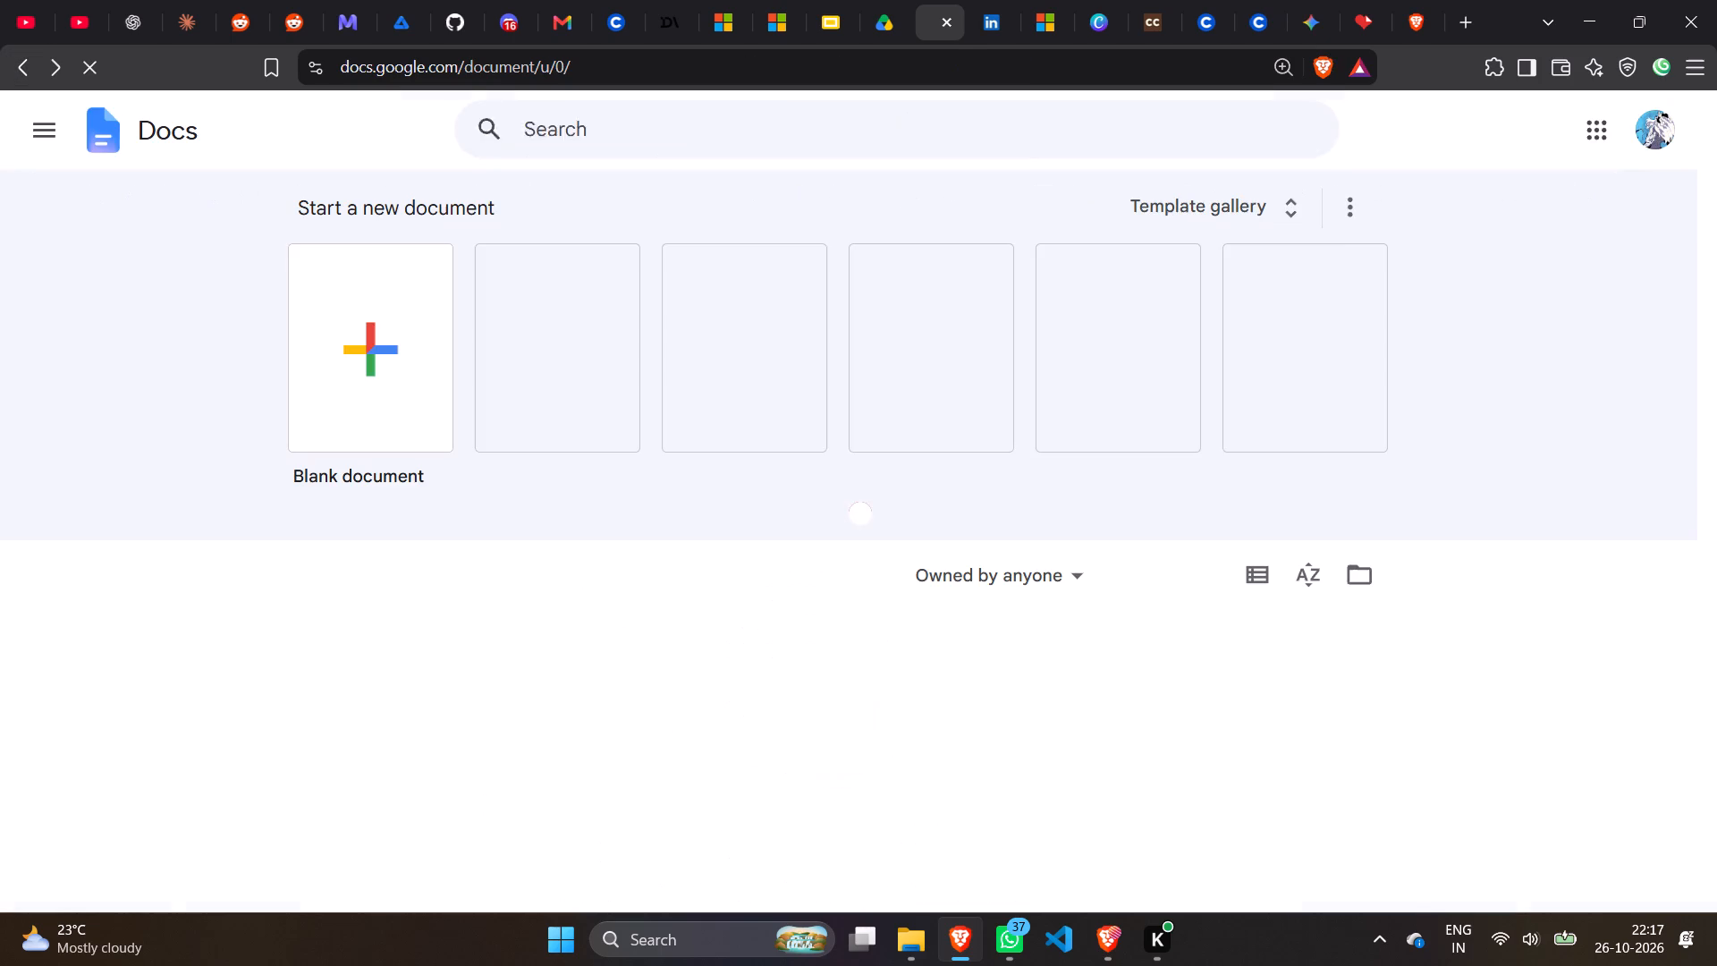
scroll(985, 669, "down", 4)
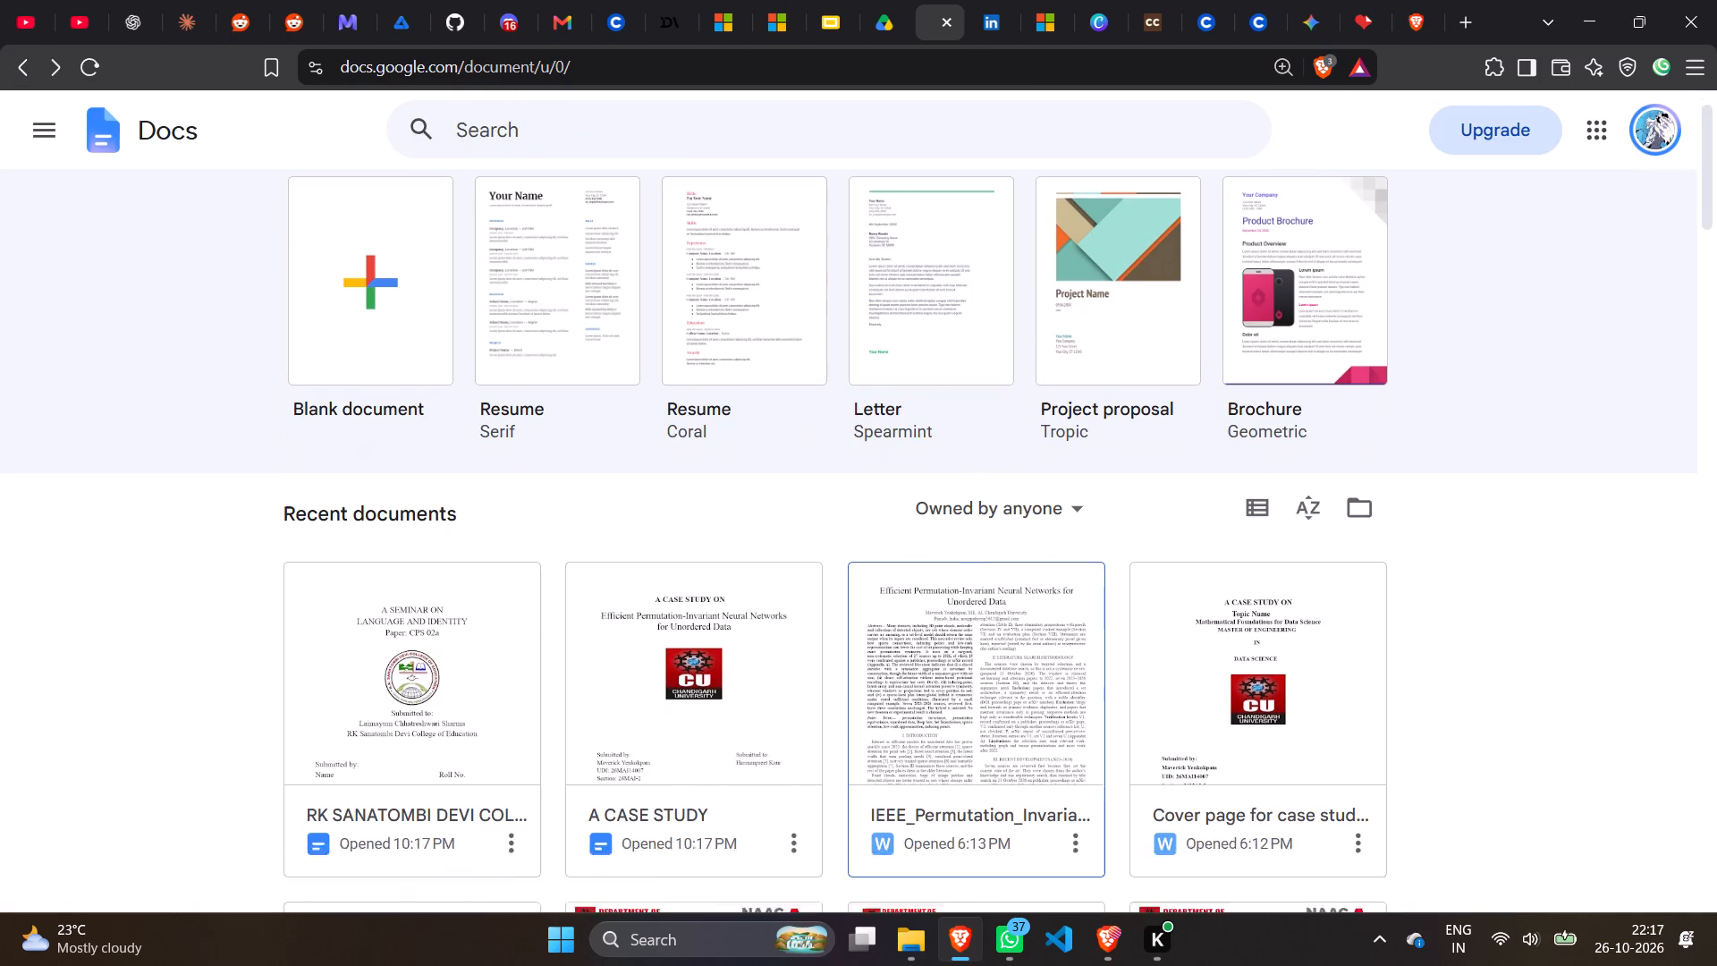
scroll(963, 671, "down", 18)
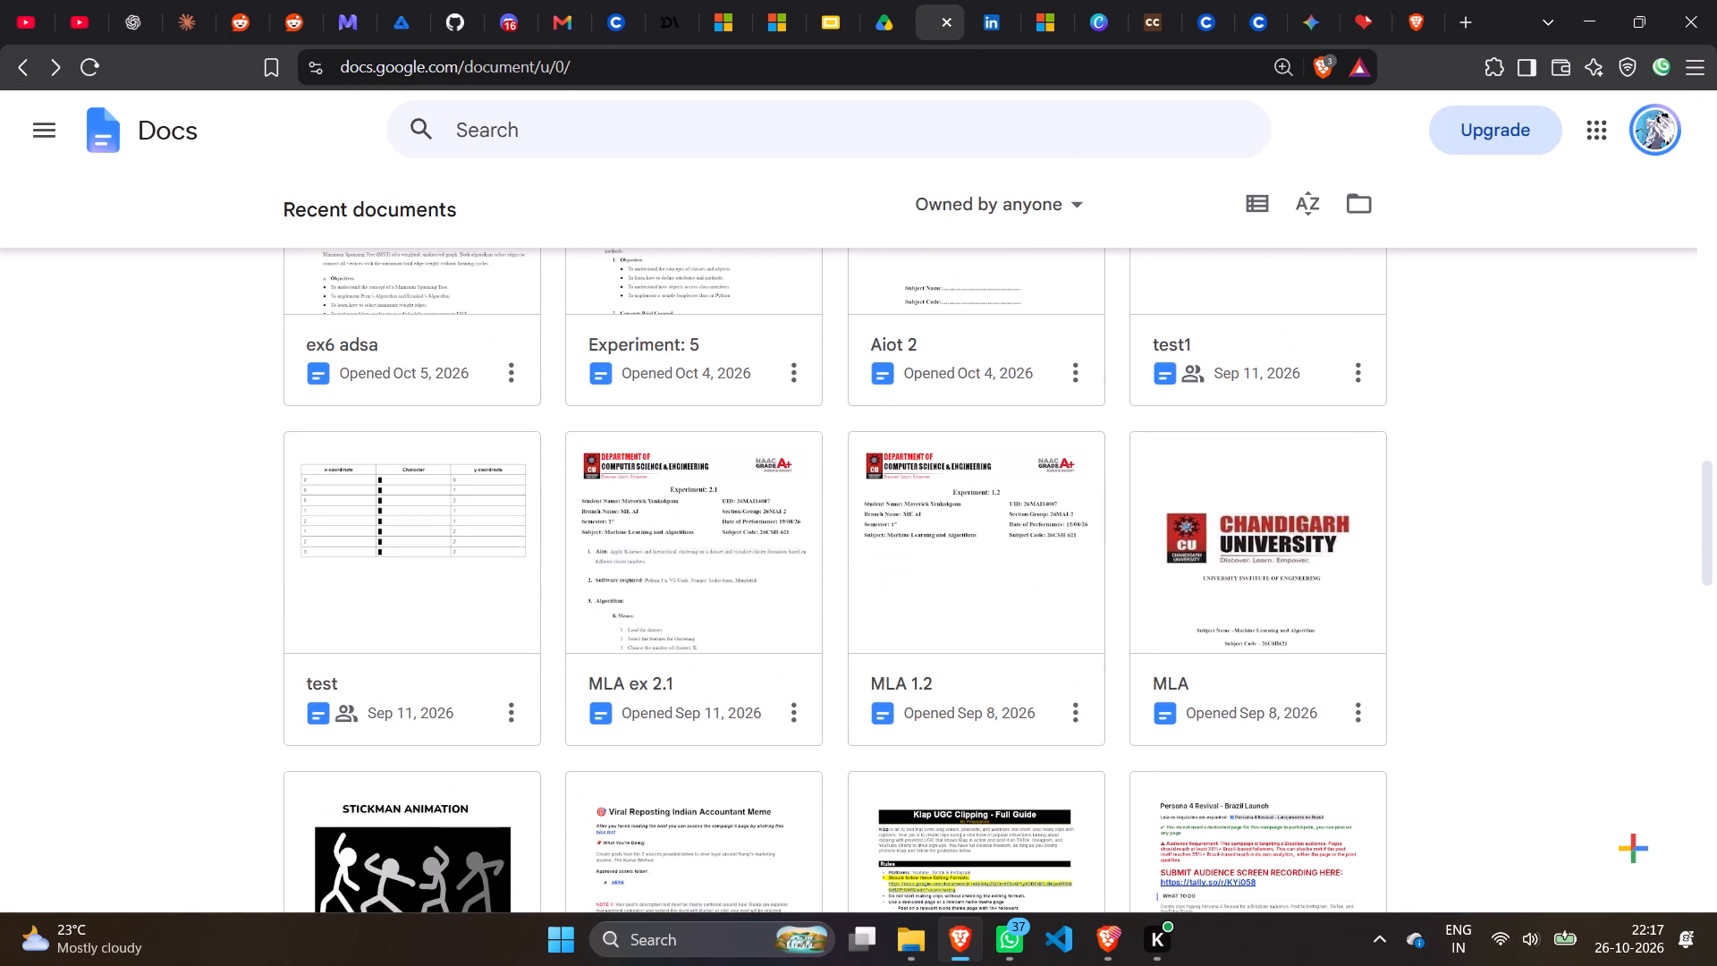
scroll(963, 671, "down", 4)
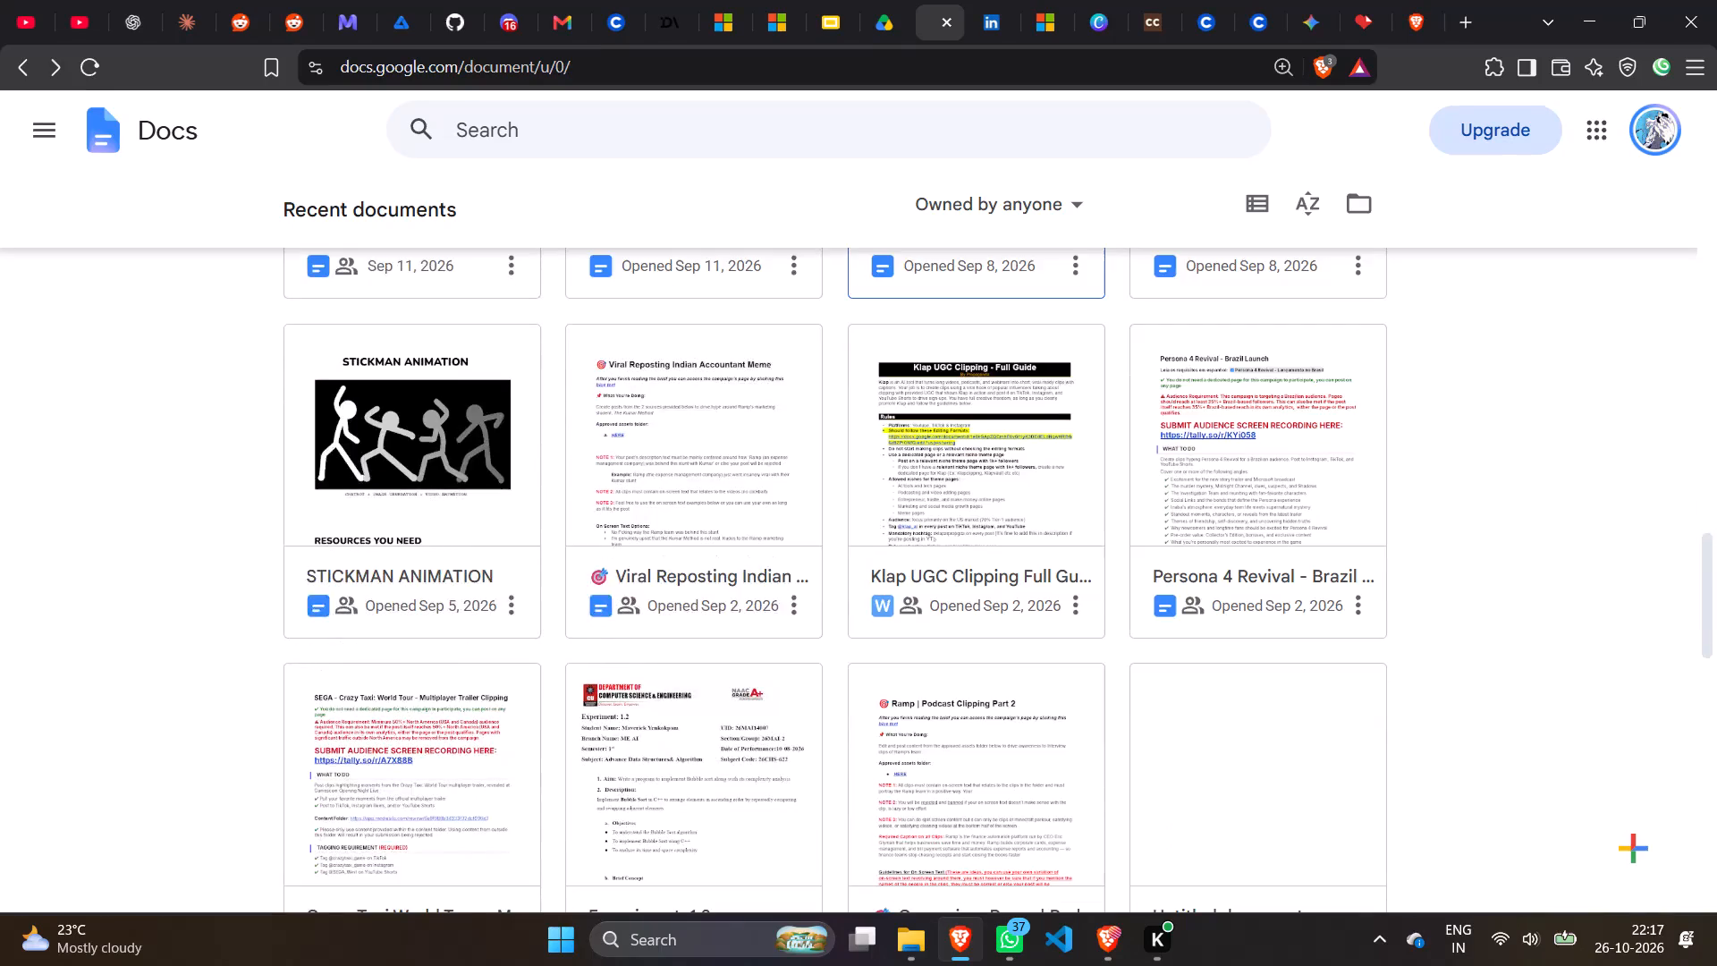
scroll(963, 671, "down", 11)
scroll(963, 671, "up", 5)
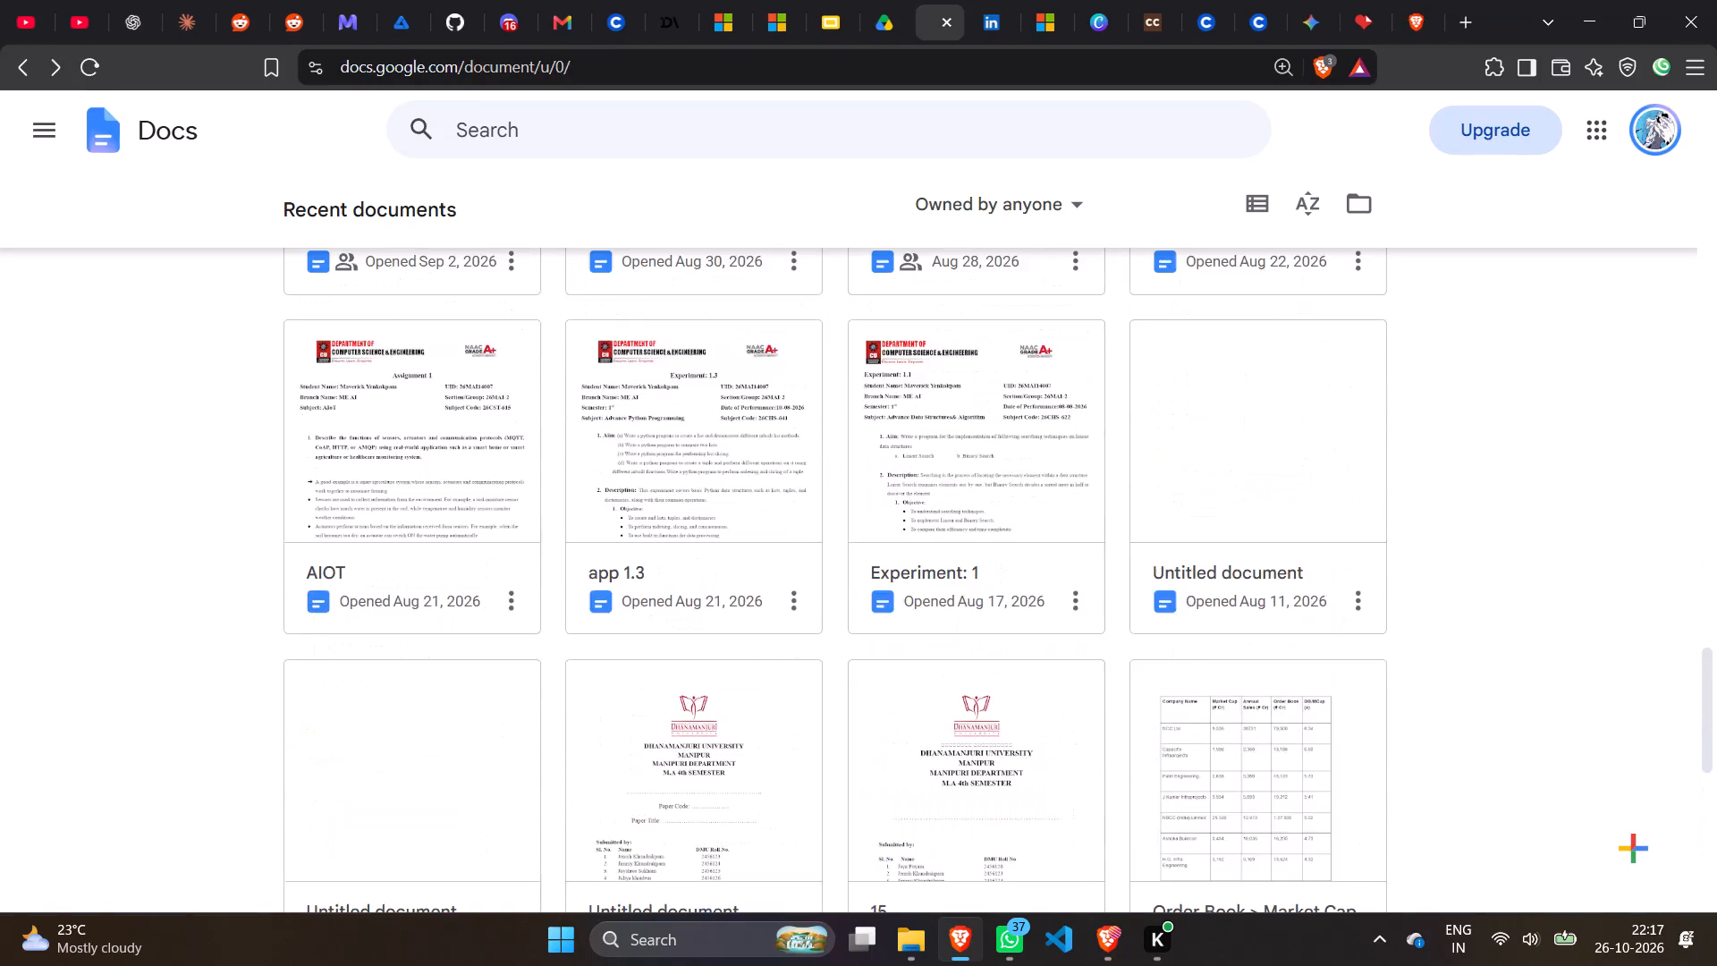
scroll(963, 671, "up", 20)
scroll(963, 671, "up", 11)
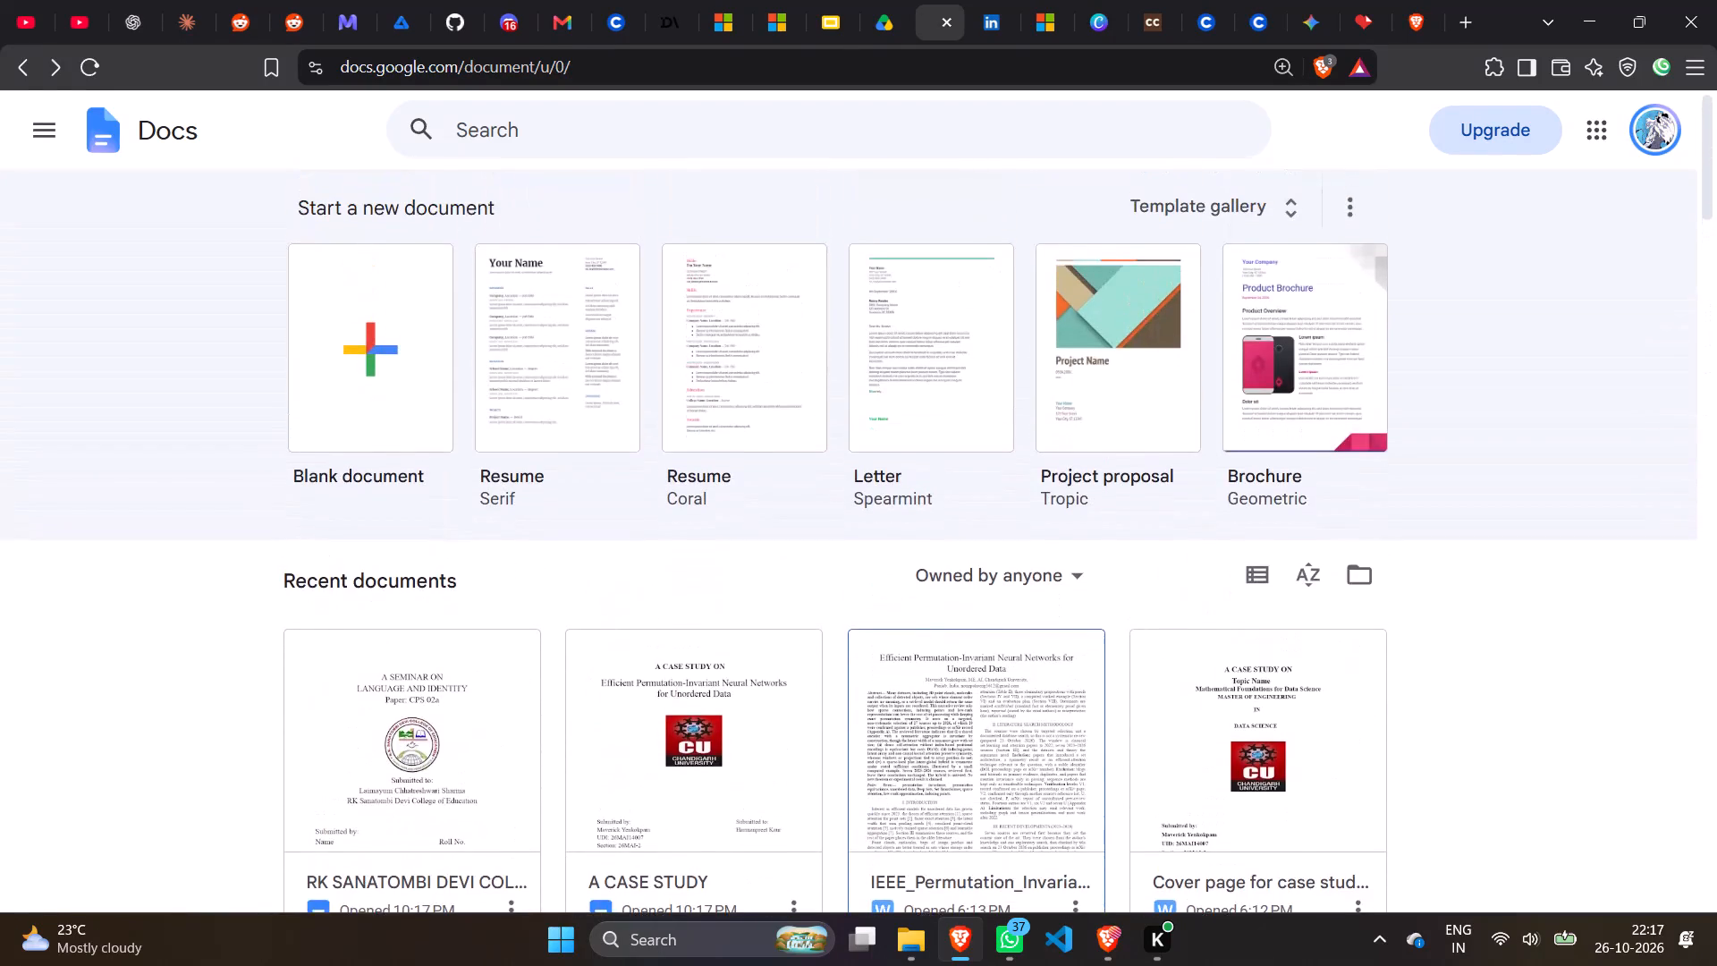
Reopen the RK SANATOMBI DEVI COLLEGE OF EDUCATION document and delete the submitter entries and empty lines between the Name/Roll No. header and the roll number 196 row.
left_click(453, 798)
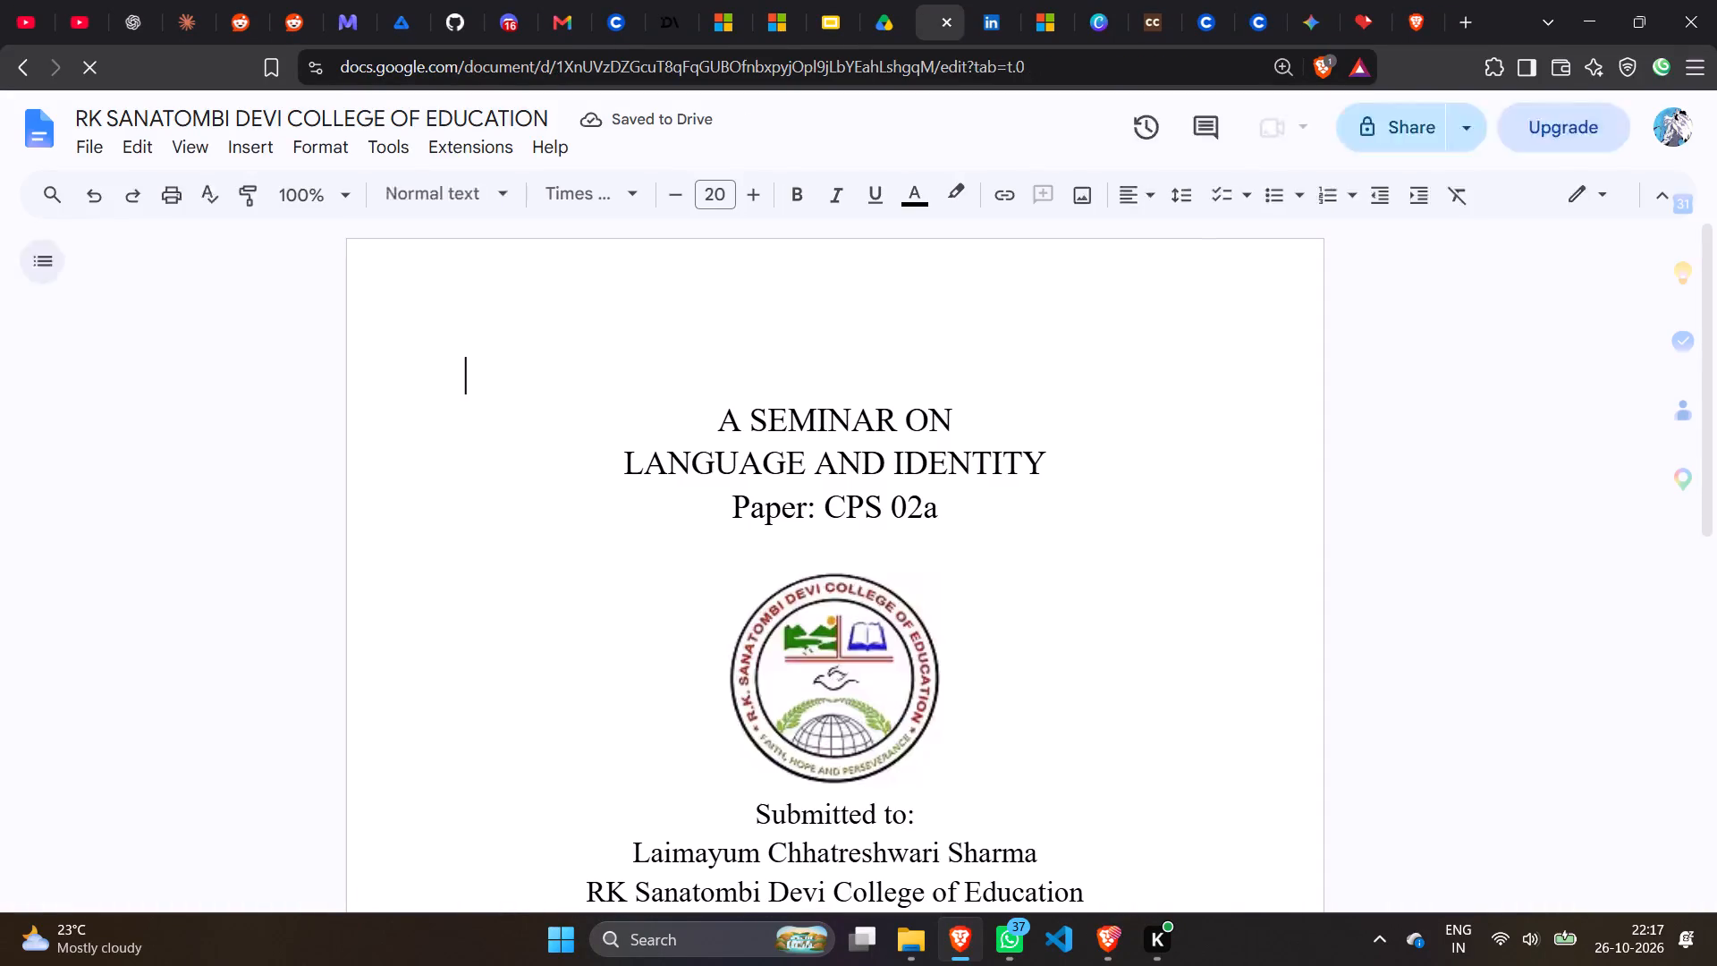
scroll(877, 496, "down", 5)
left_click_drag(978, 724, 414, 583)
key("BackSpace")
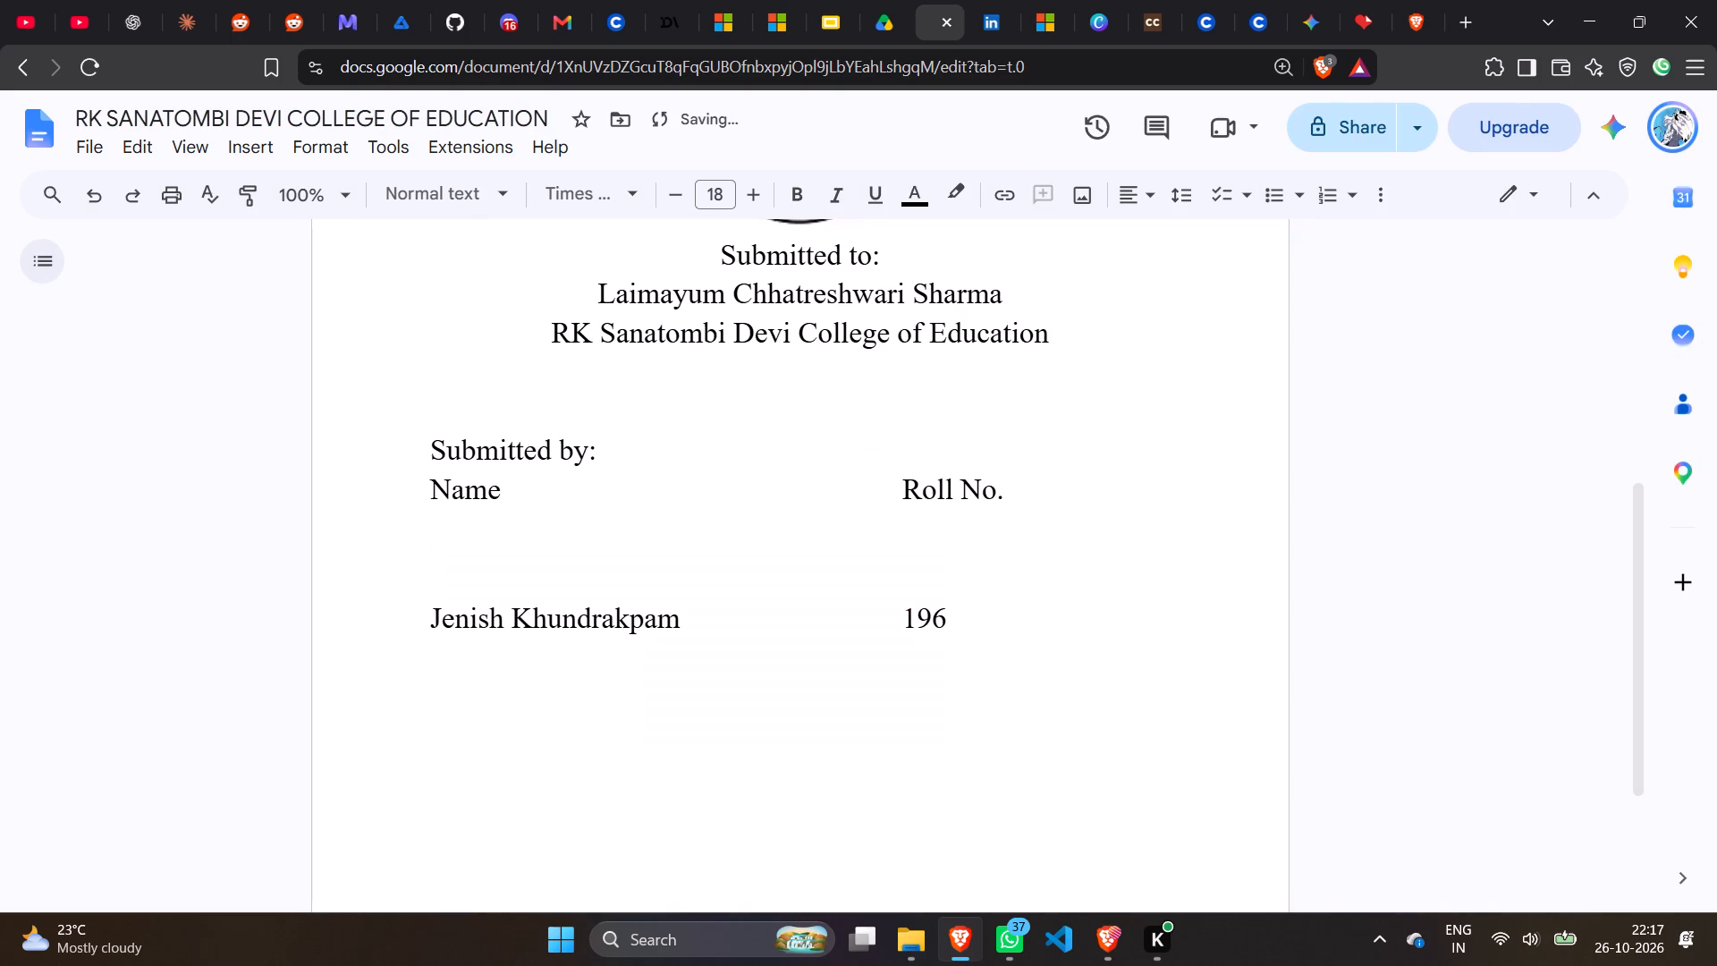
key("BackSpace")
key("BackSpace")
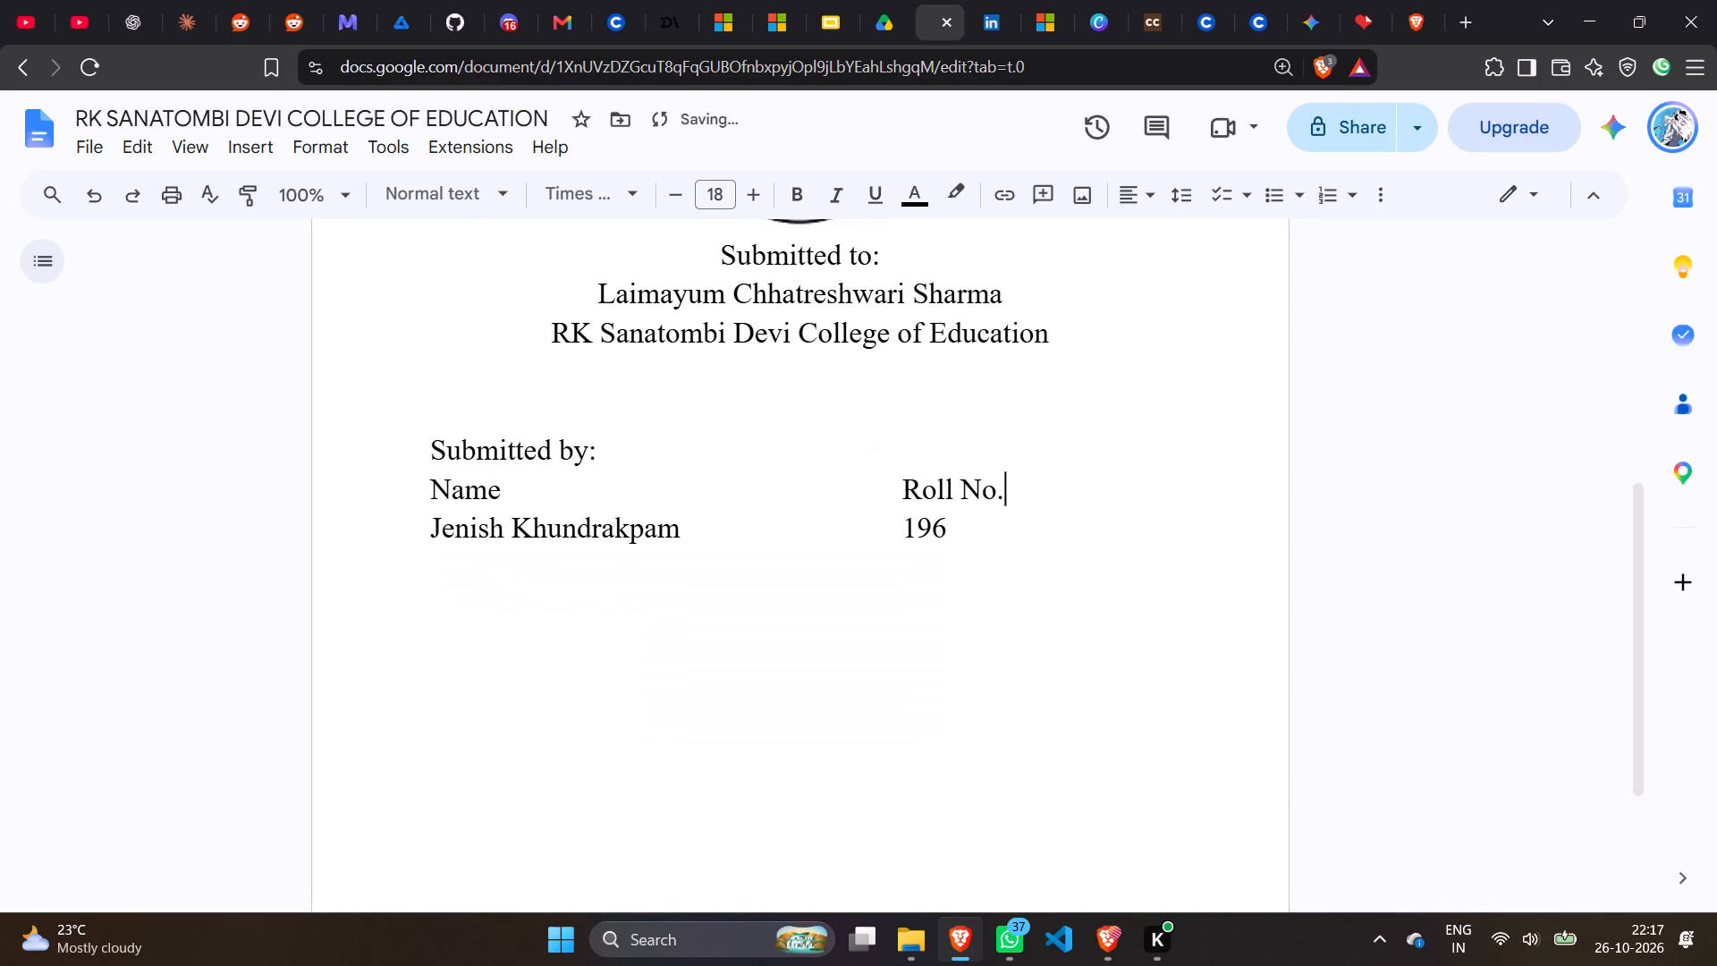
Replace the title lines "A SEMINAR ON LANGUAGE AND IDENTITY" with "RK SANATOMBI DEVI COLLEGE OF EDUCATION".
scroll(499, 526, "up", 4)
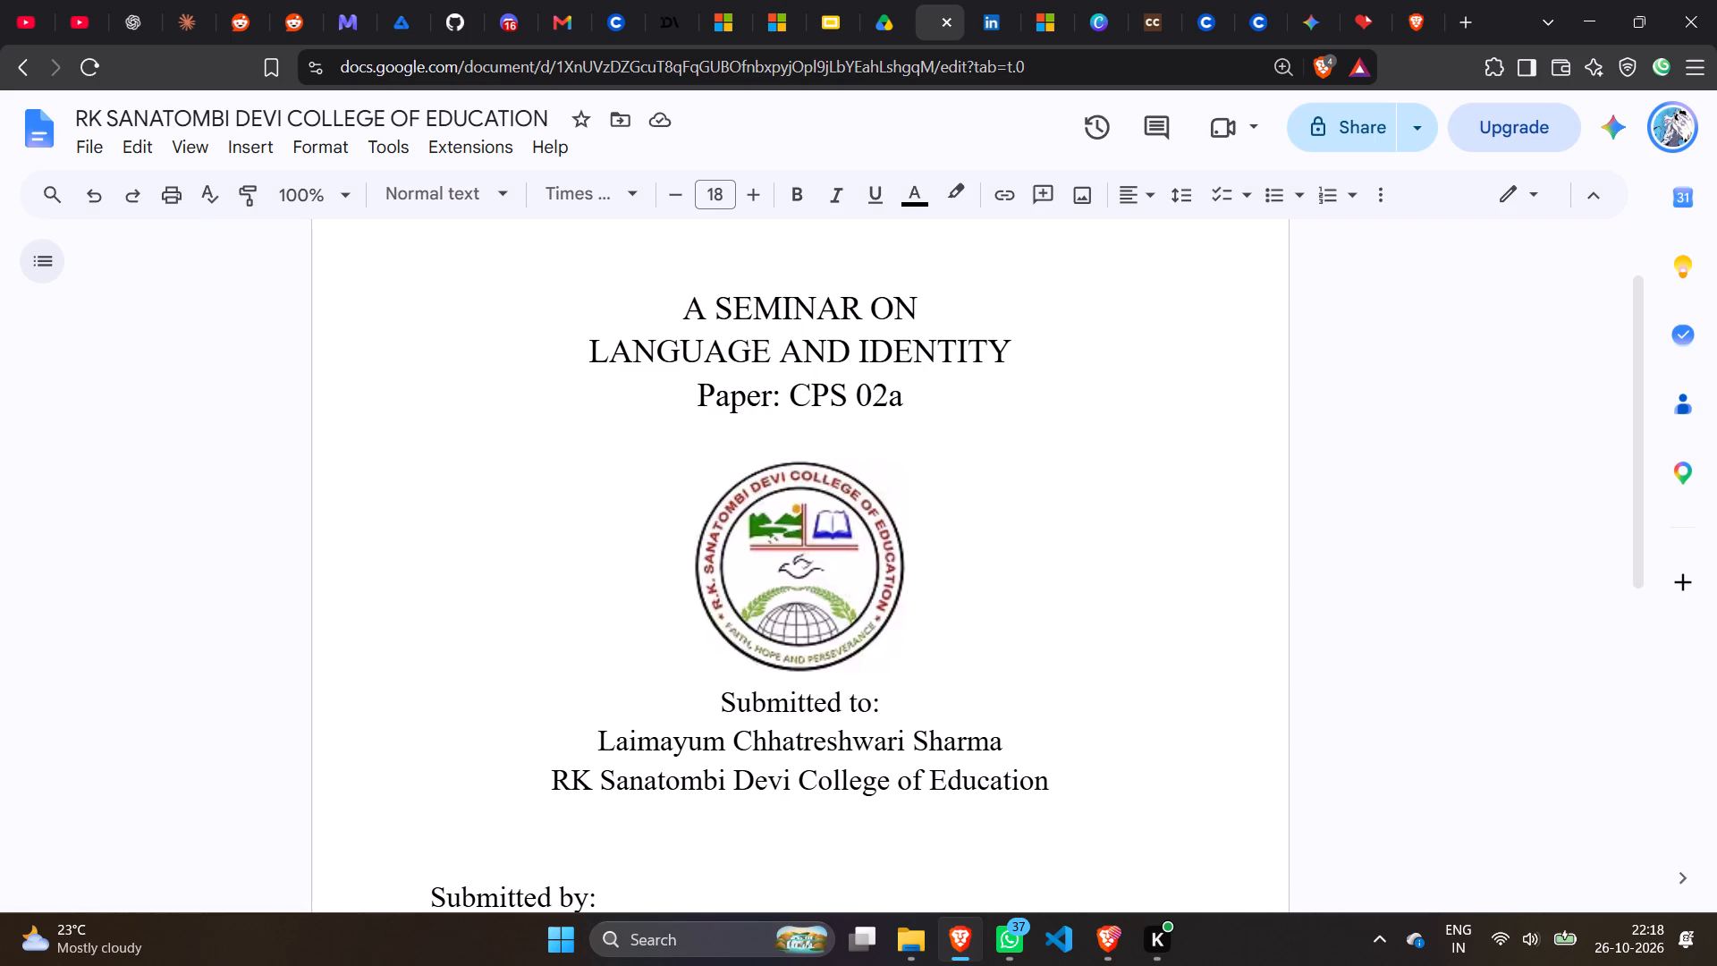
left_click_drag(1061, 353, 688, 317)
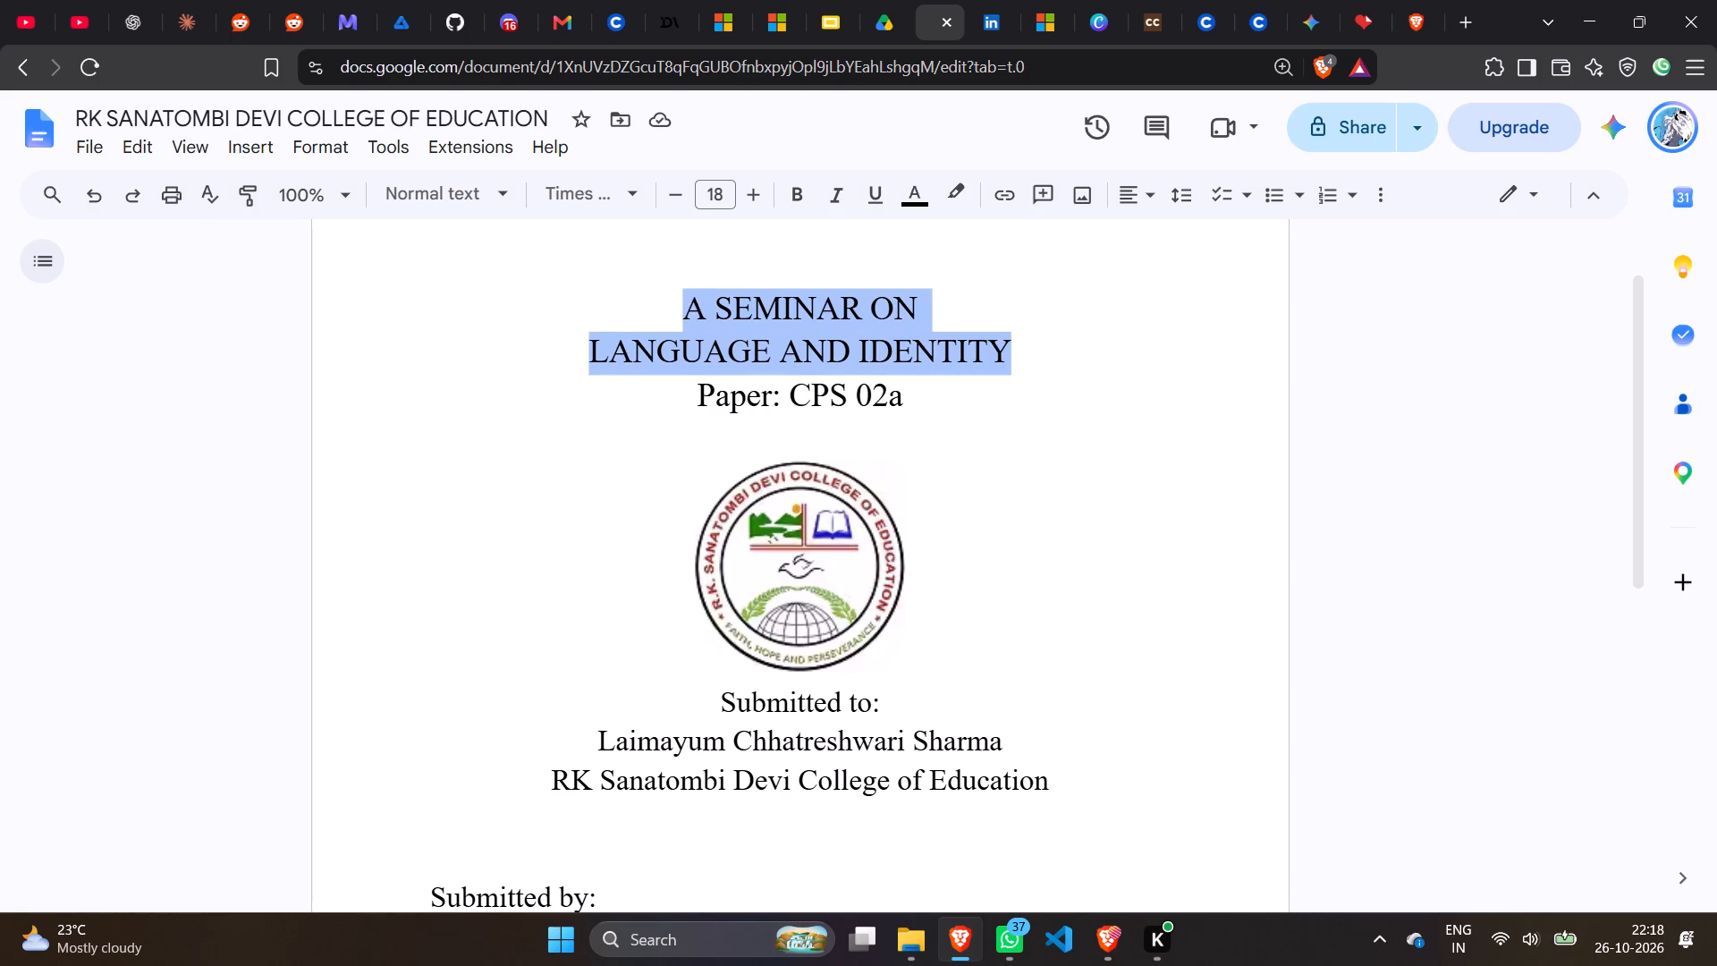
left_click_drag(688, 317, 686, 317)
key("BackSpace")
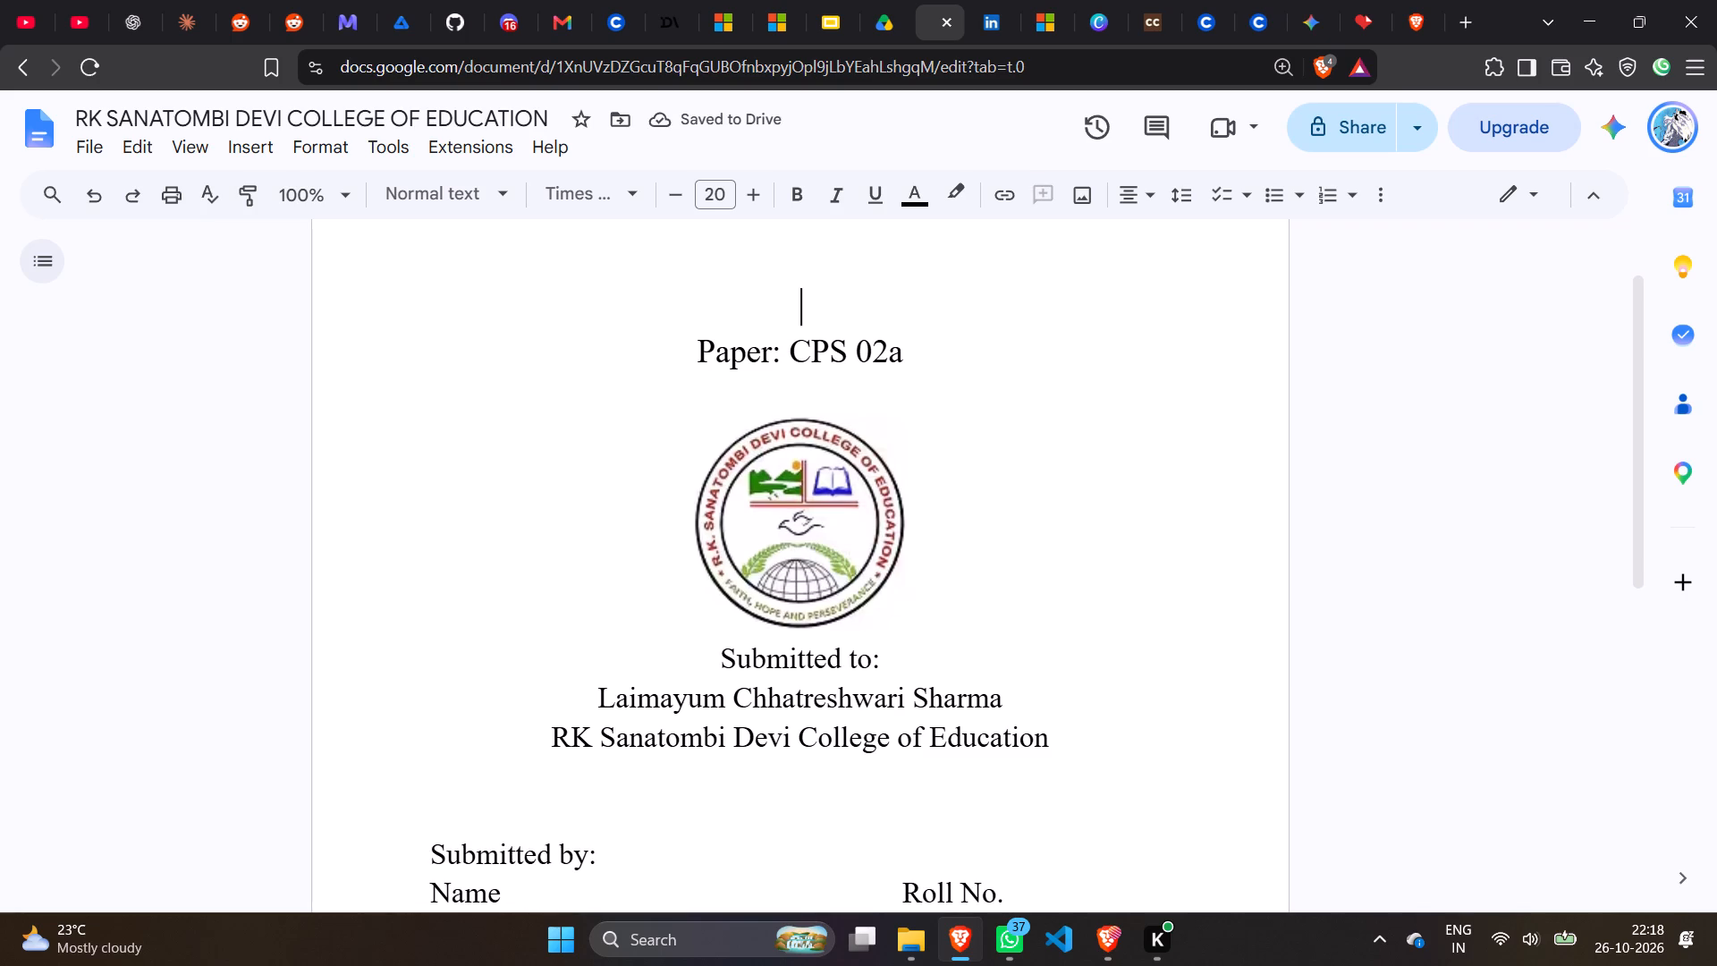
key("shift+r")
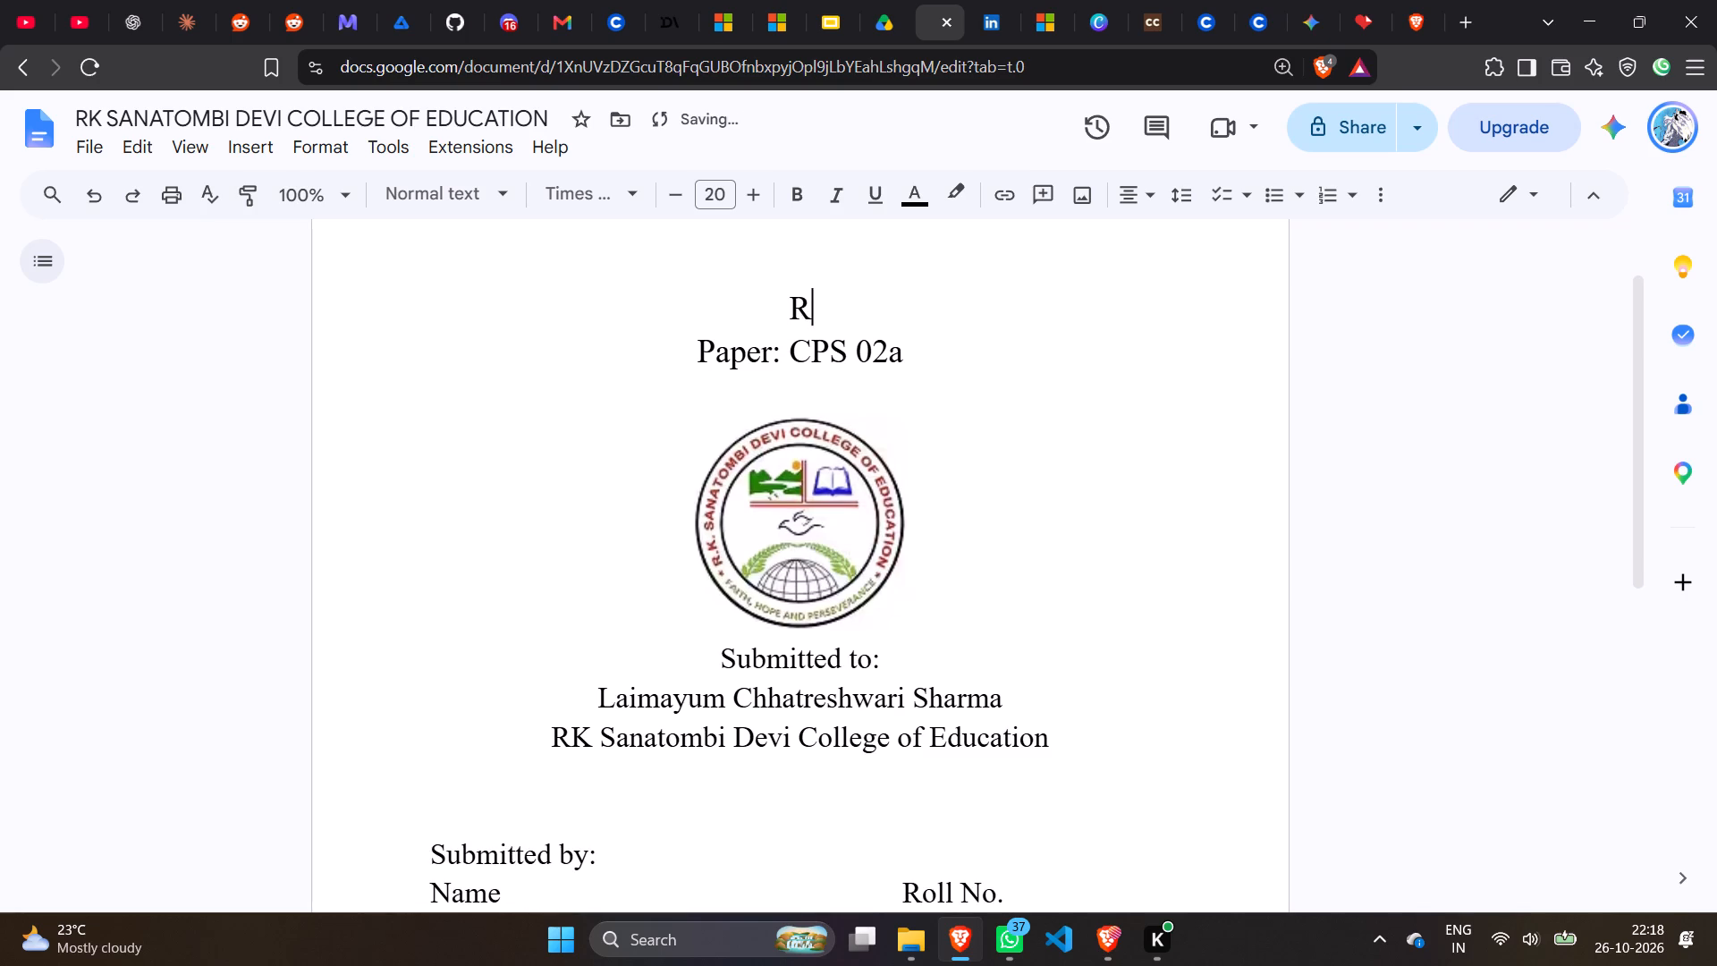
key("shift+k")
key("space")
type("Sana")
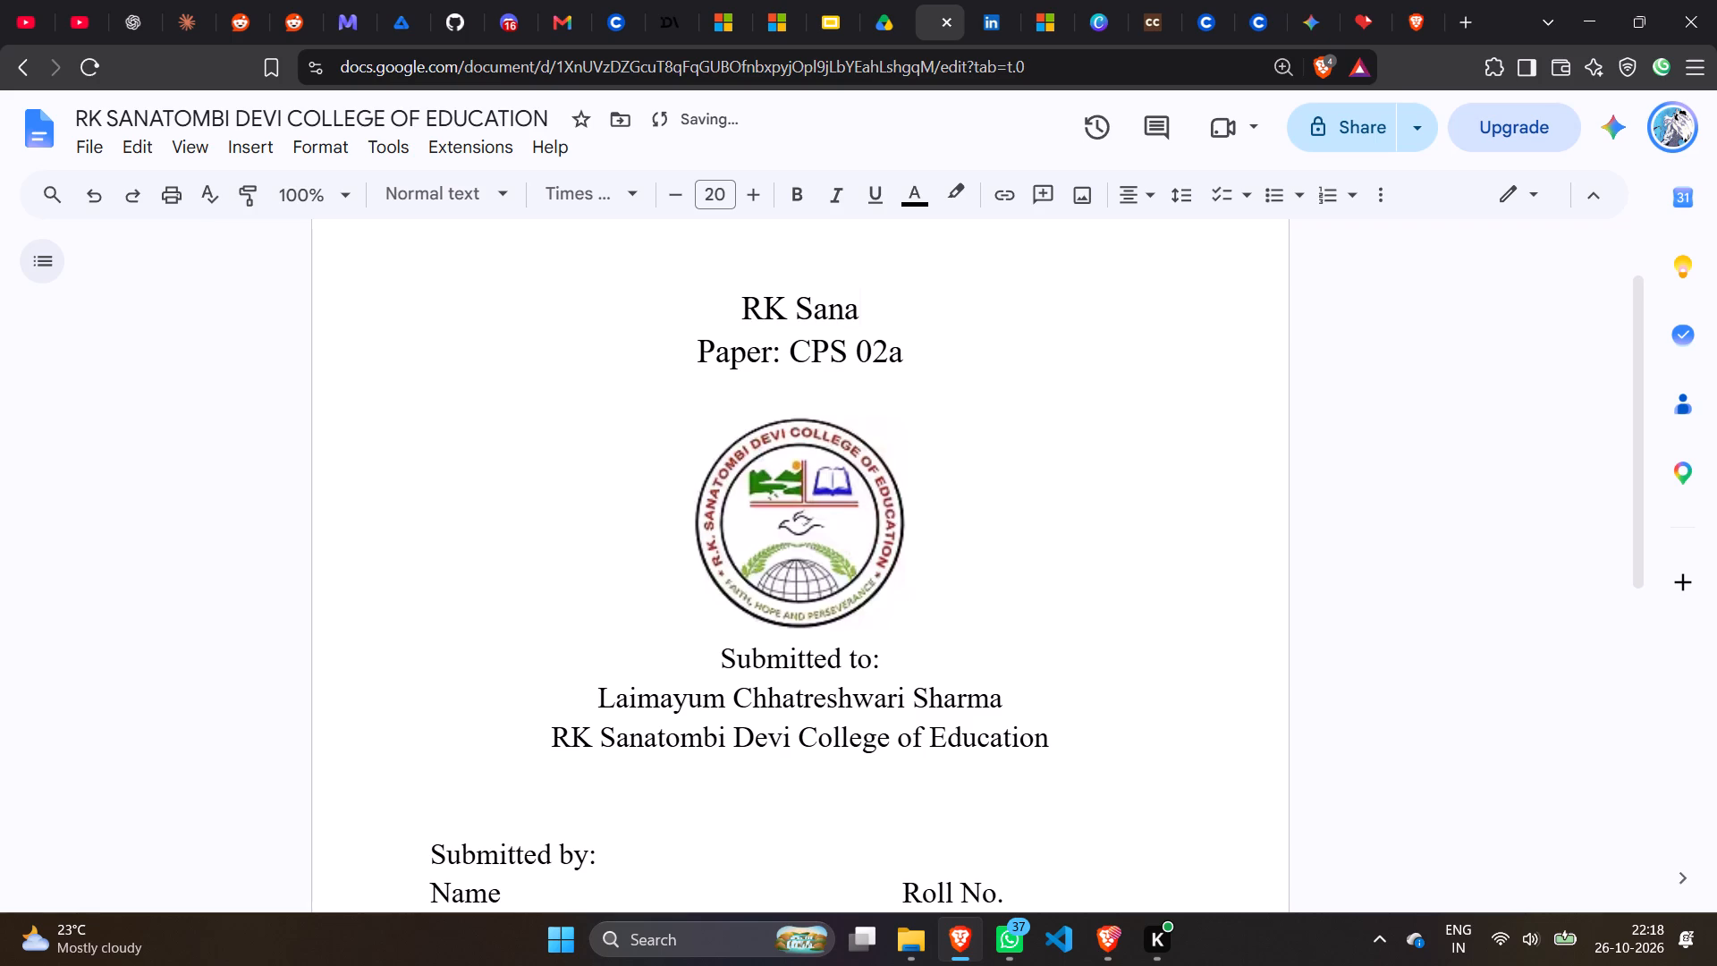
key("BackSpace")
key("BackSpace")
key("BackSpace")
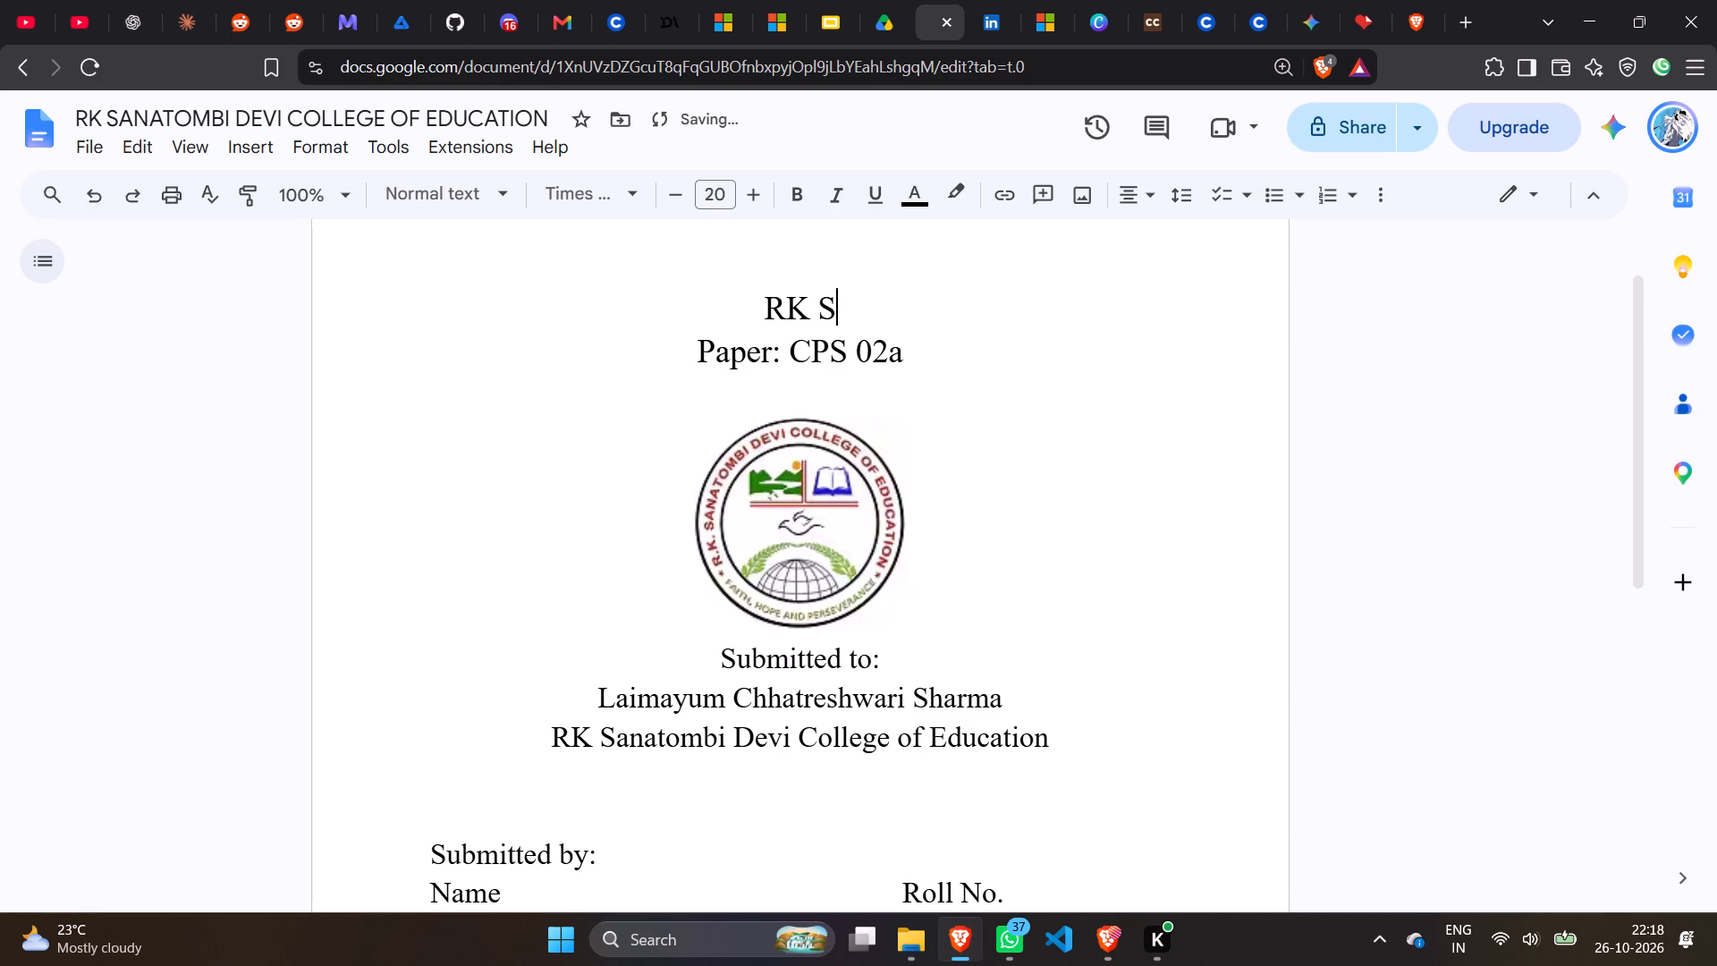
type("ANATOMB")
key("i")
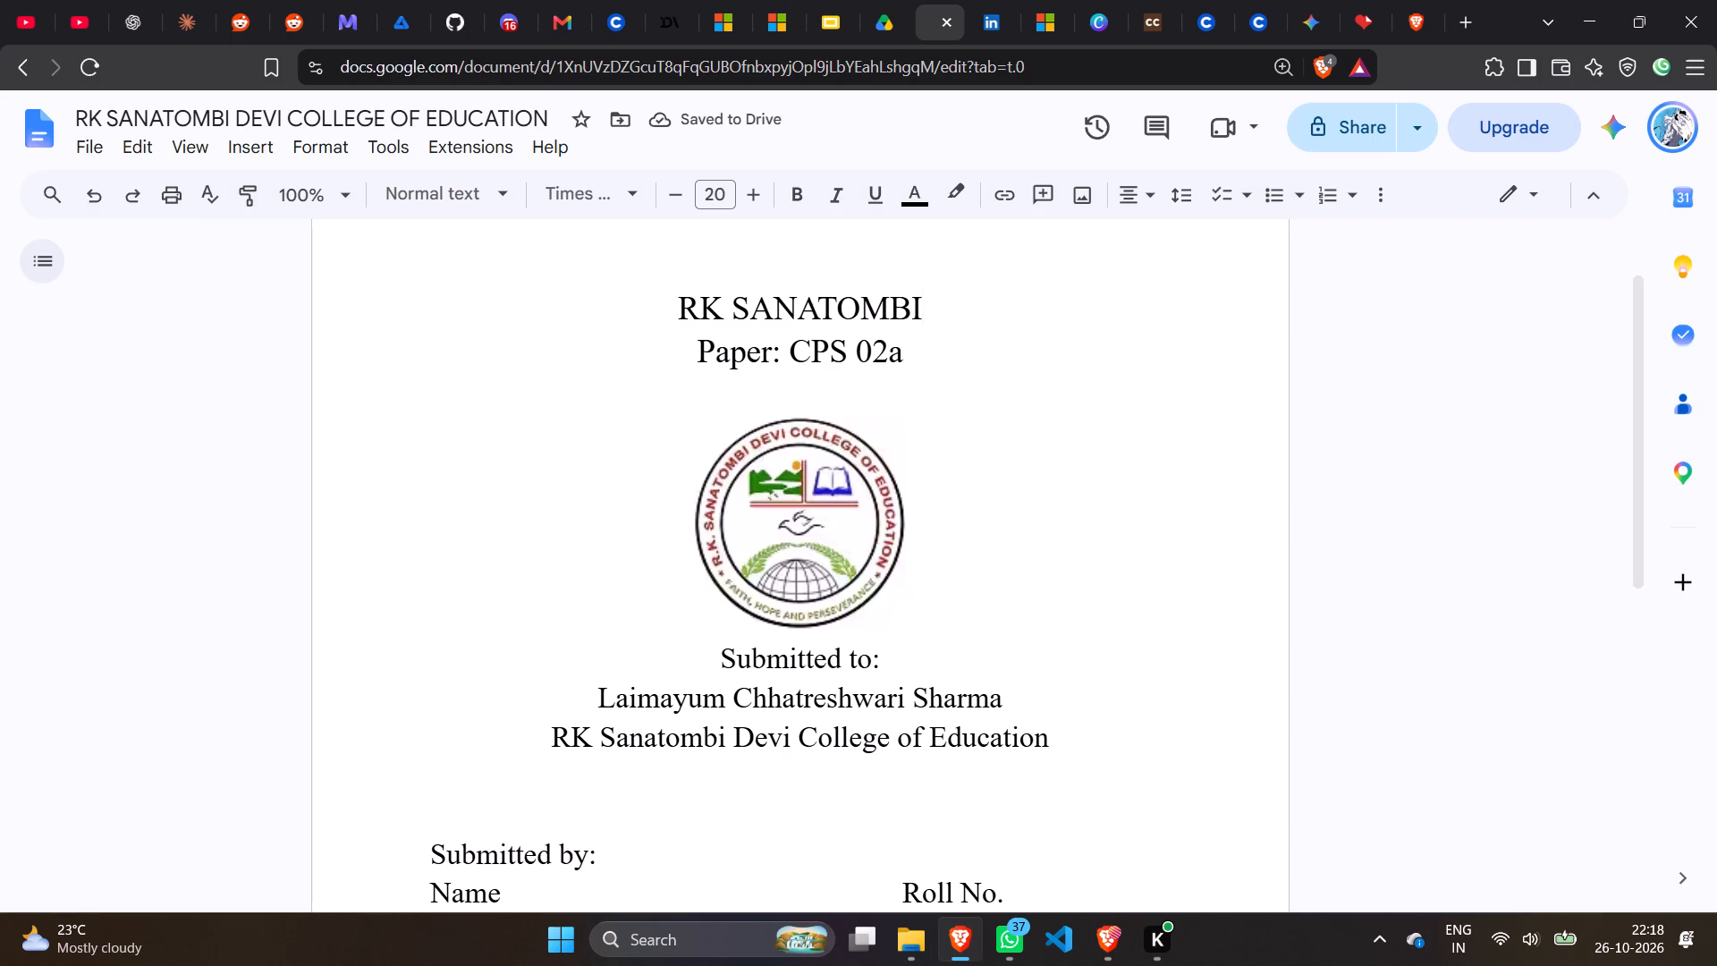
key("space")
type("DEVI")
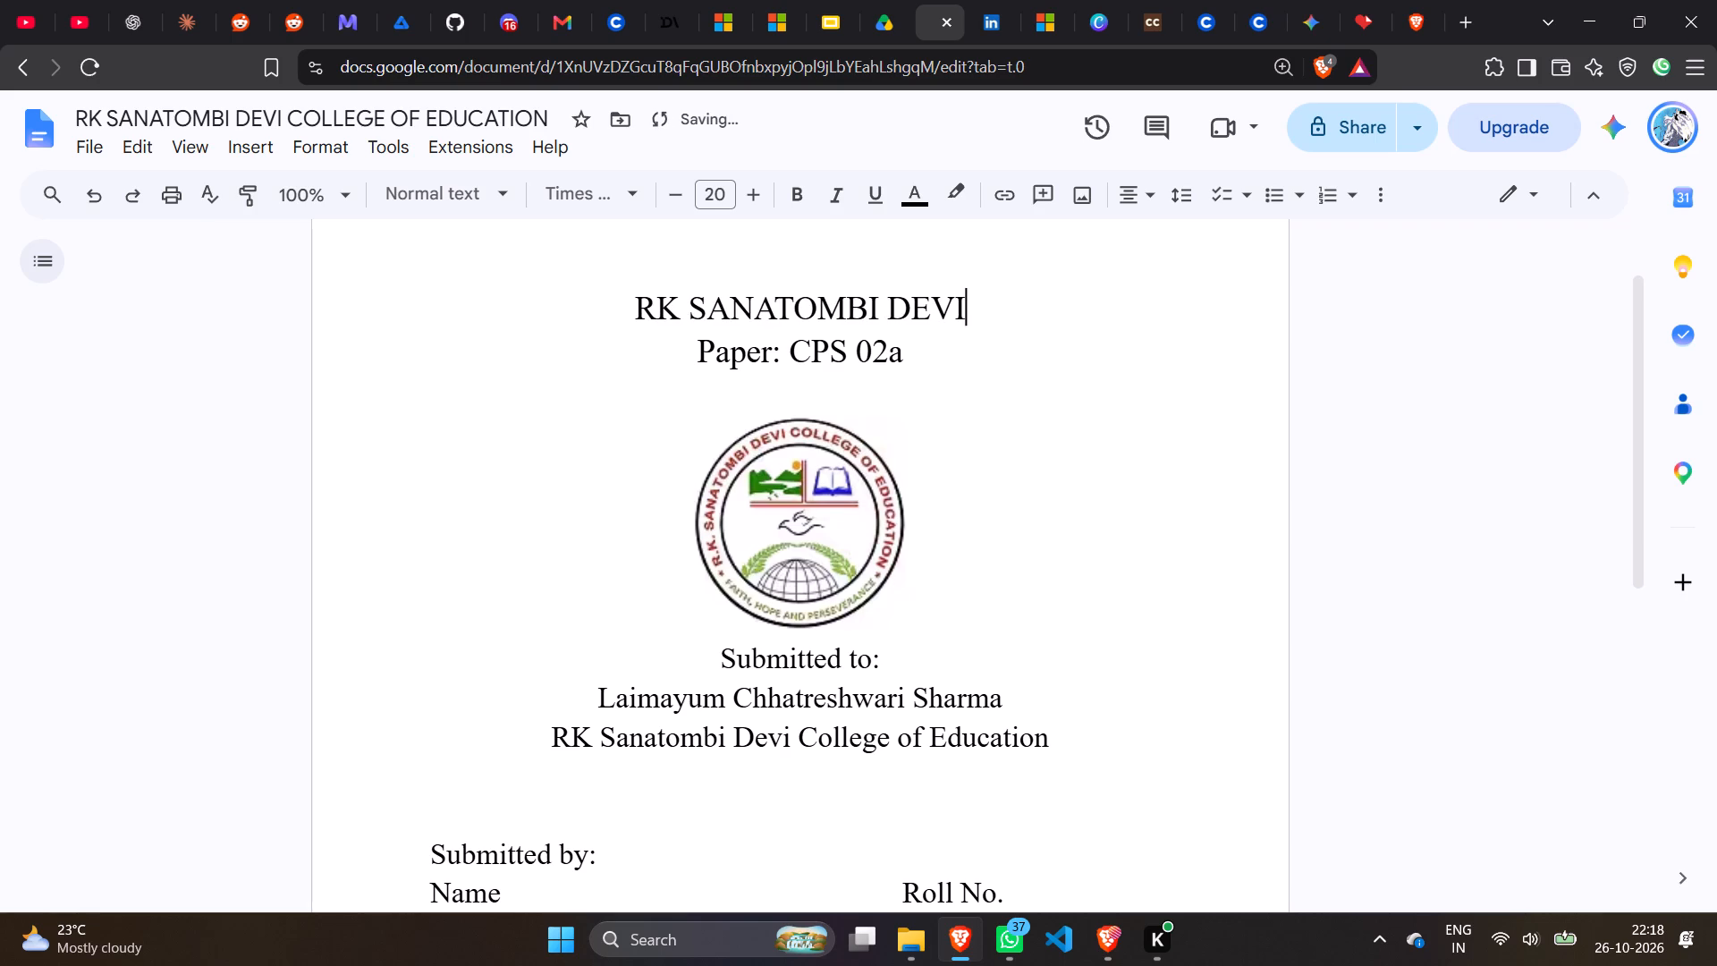
key("space")
type("COLLEGE")
key("space")
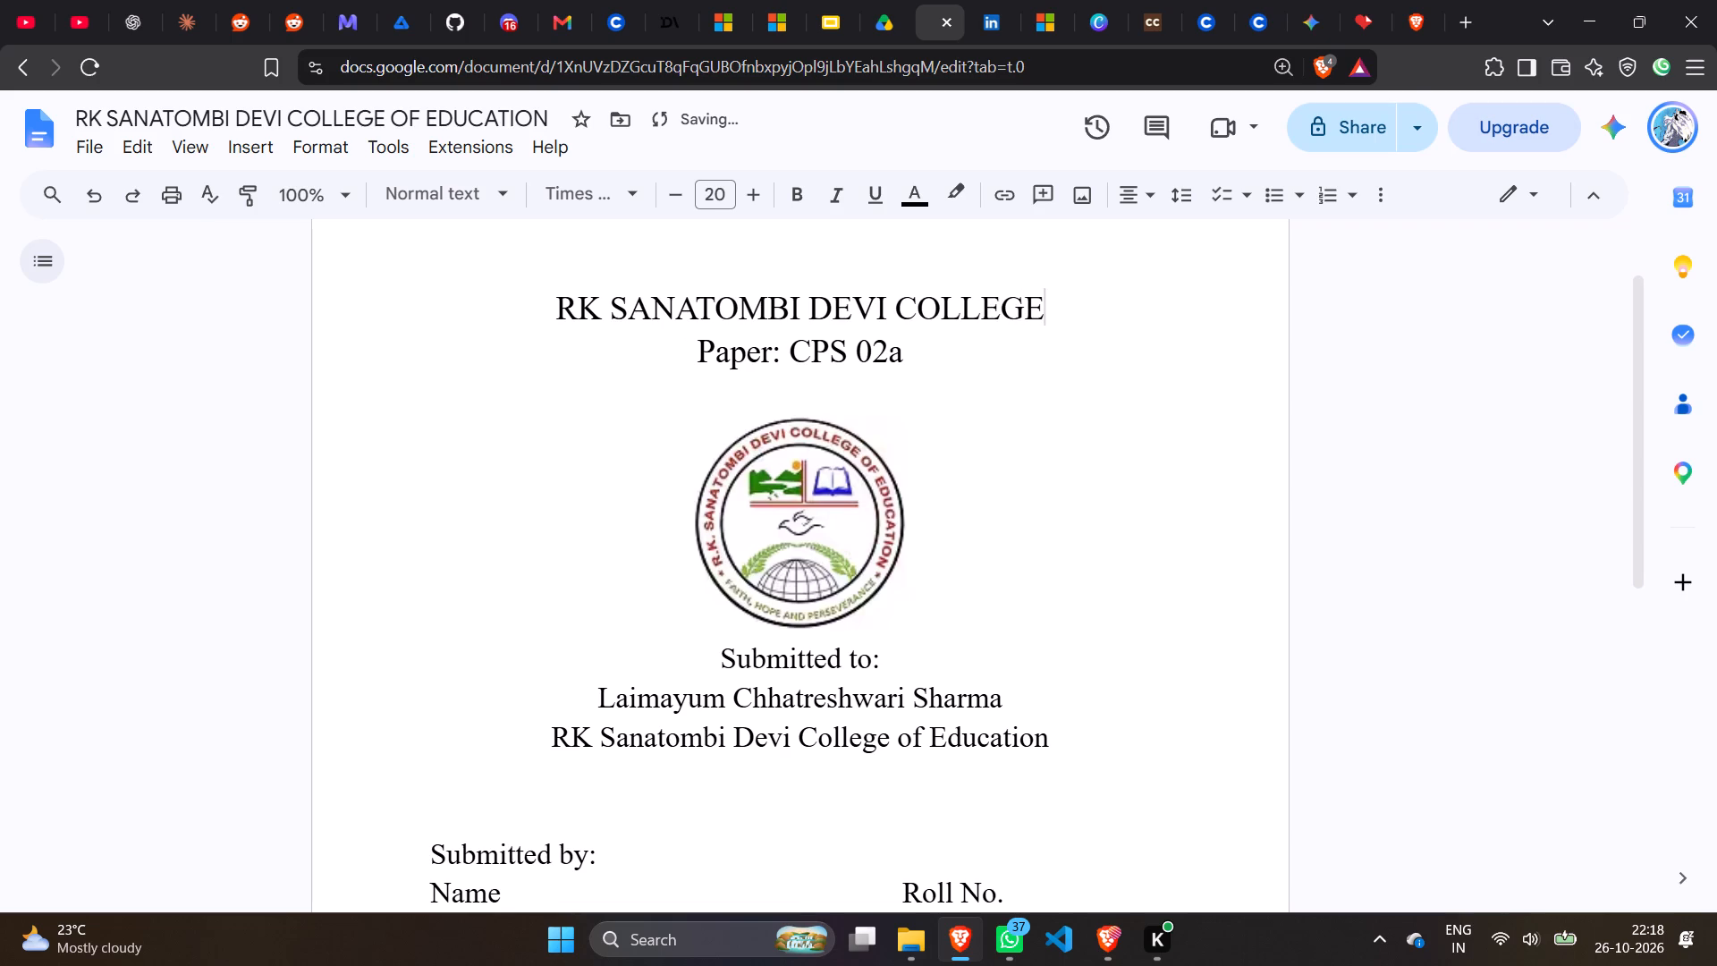
type("OF EDUCATION")
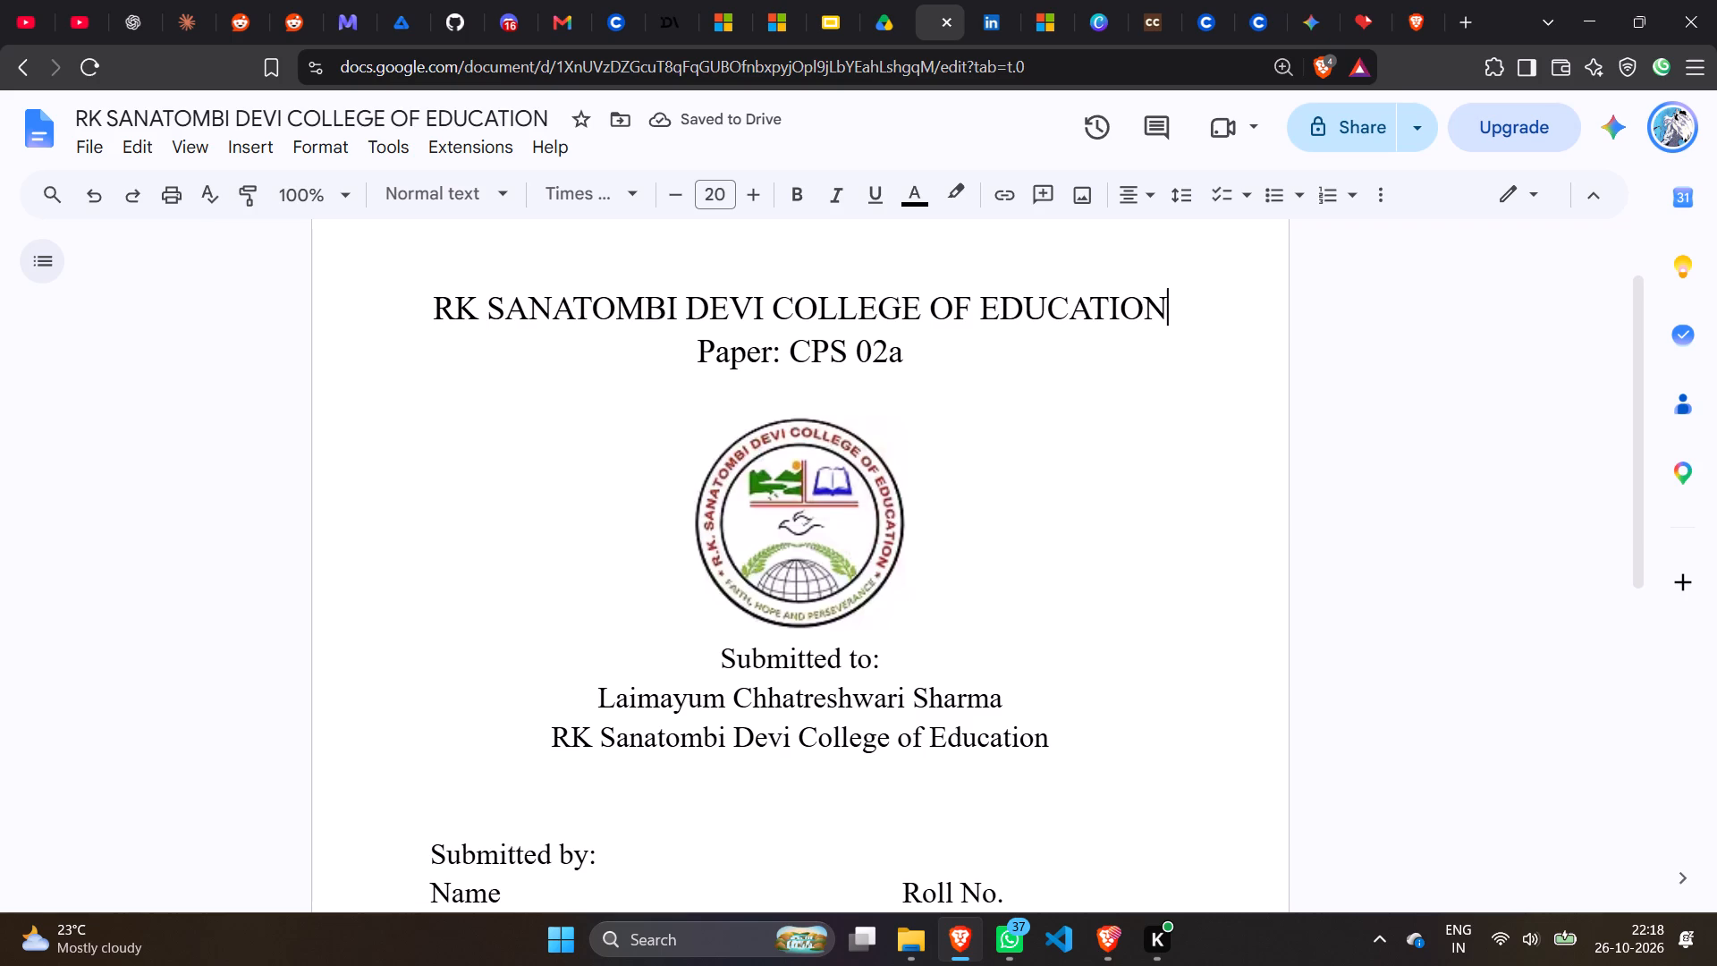
Delete the "Paper: CPS 02a" line beneath the college name.
double_click(801, 352)
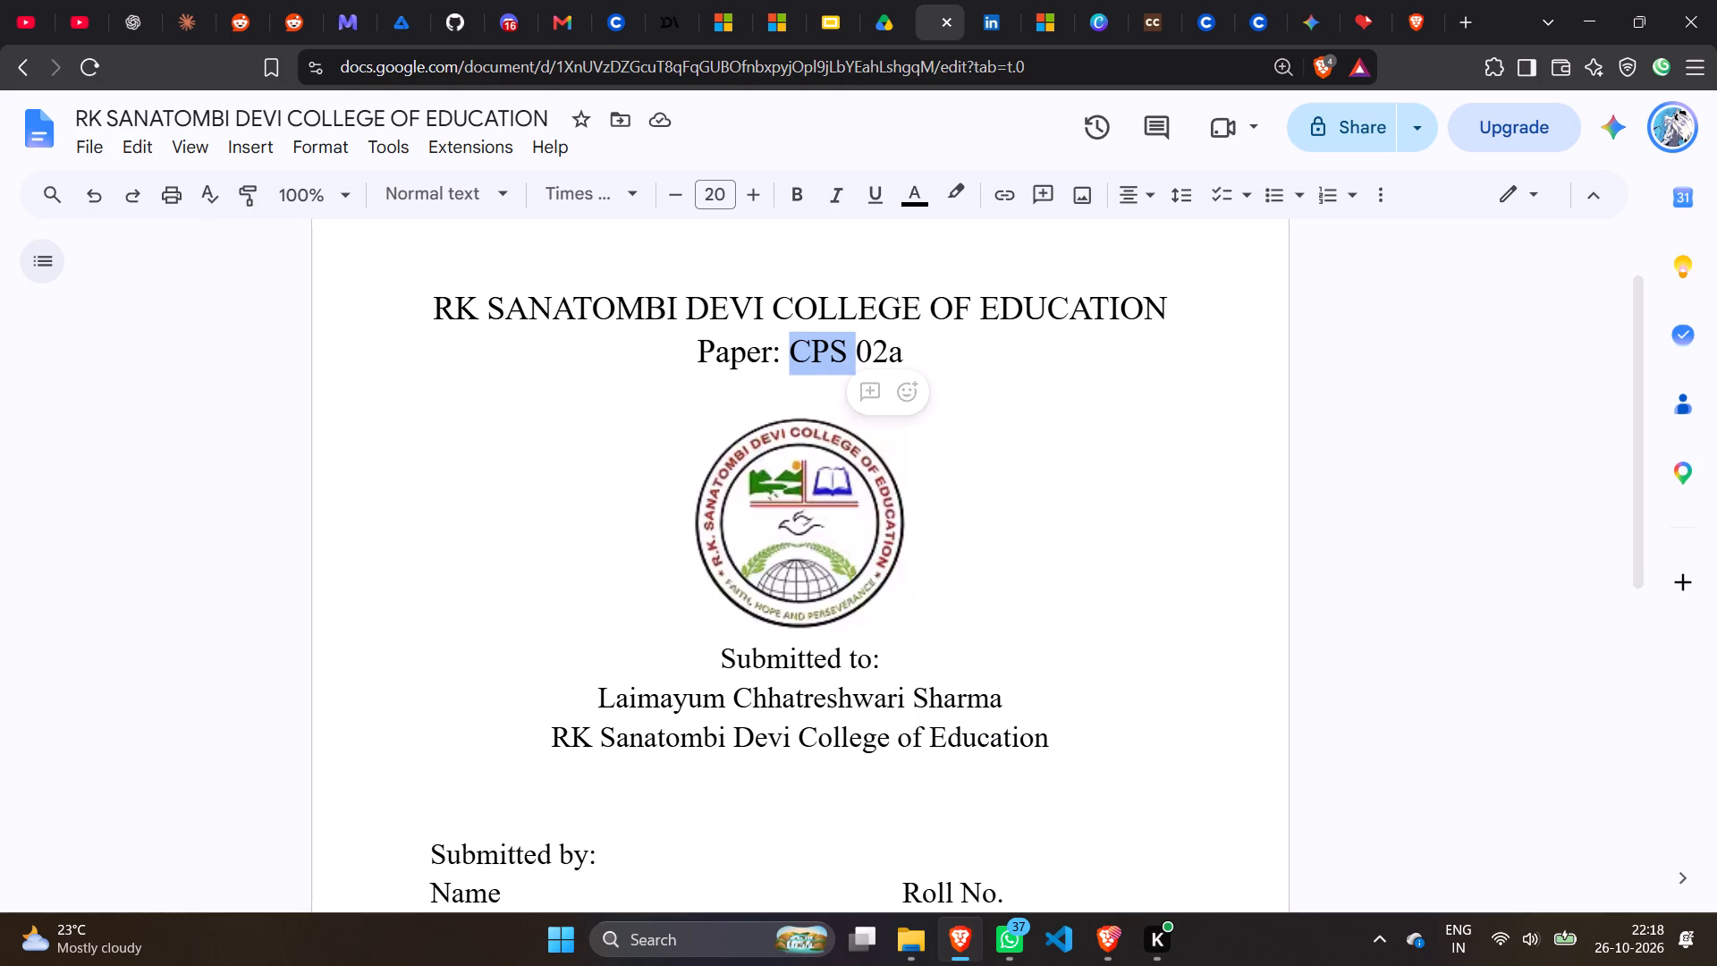
left_click(801, 352)
double_click(801, 352)
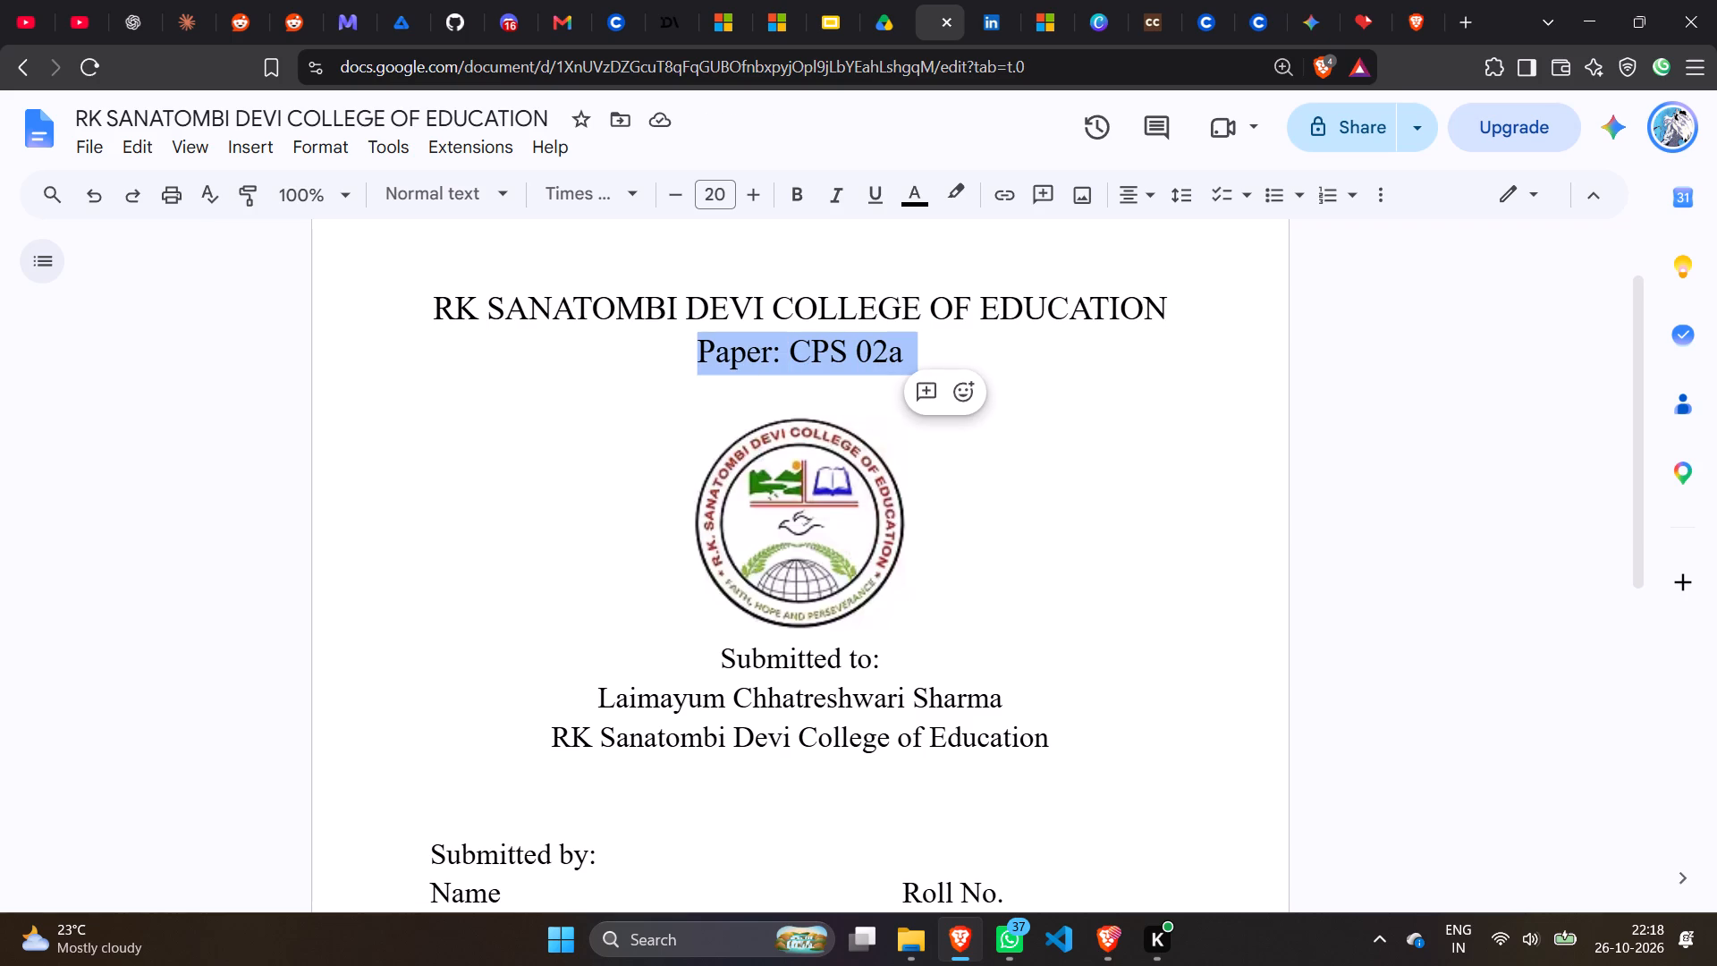
key("BackSpace")
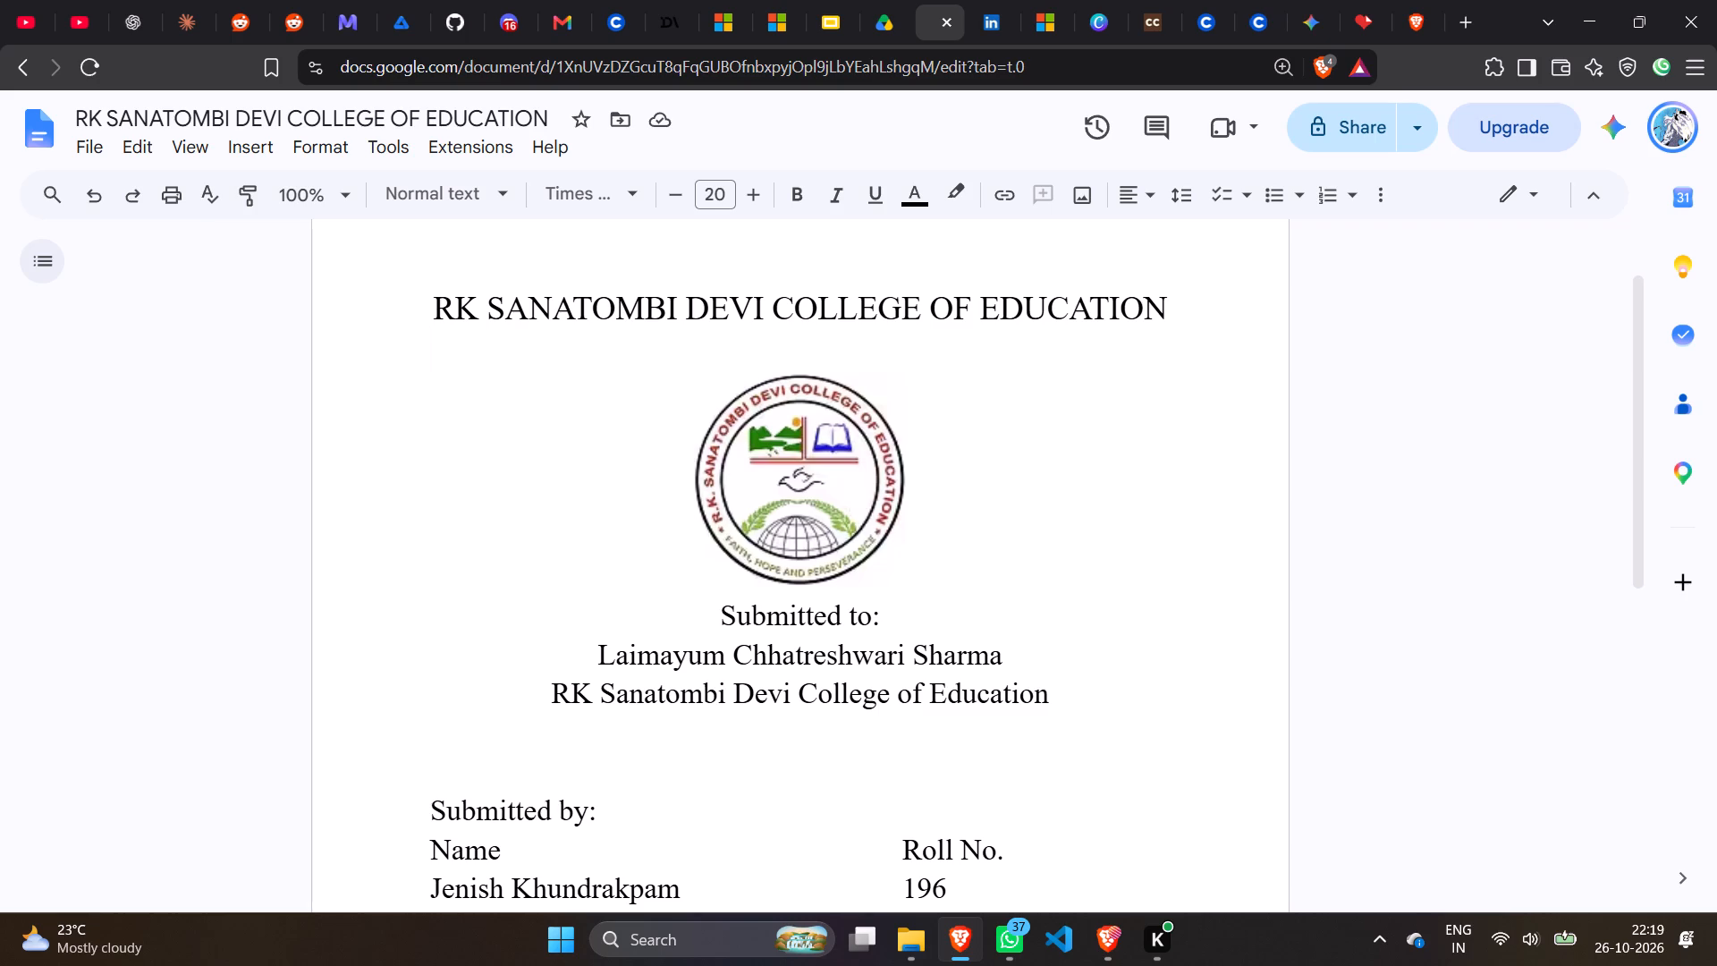
Add the centred line "Paper: PE 01" below the college logo, leaving an empty line before "Submitted to:".
left_click(937, 565)
key("Return")
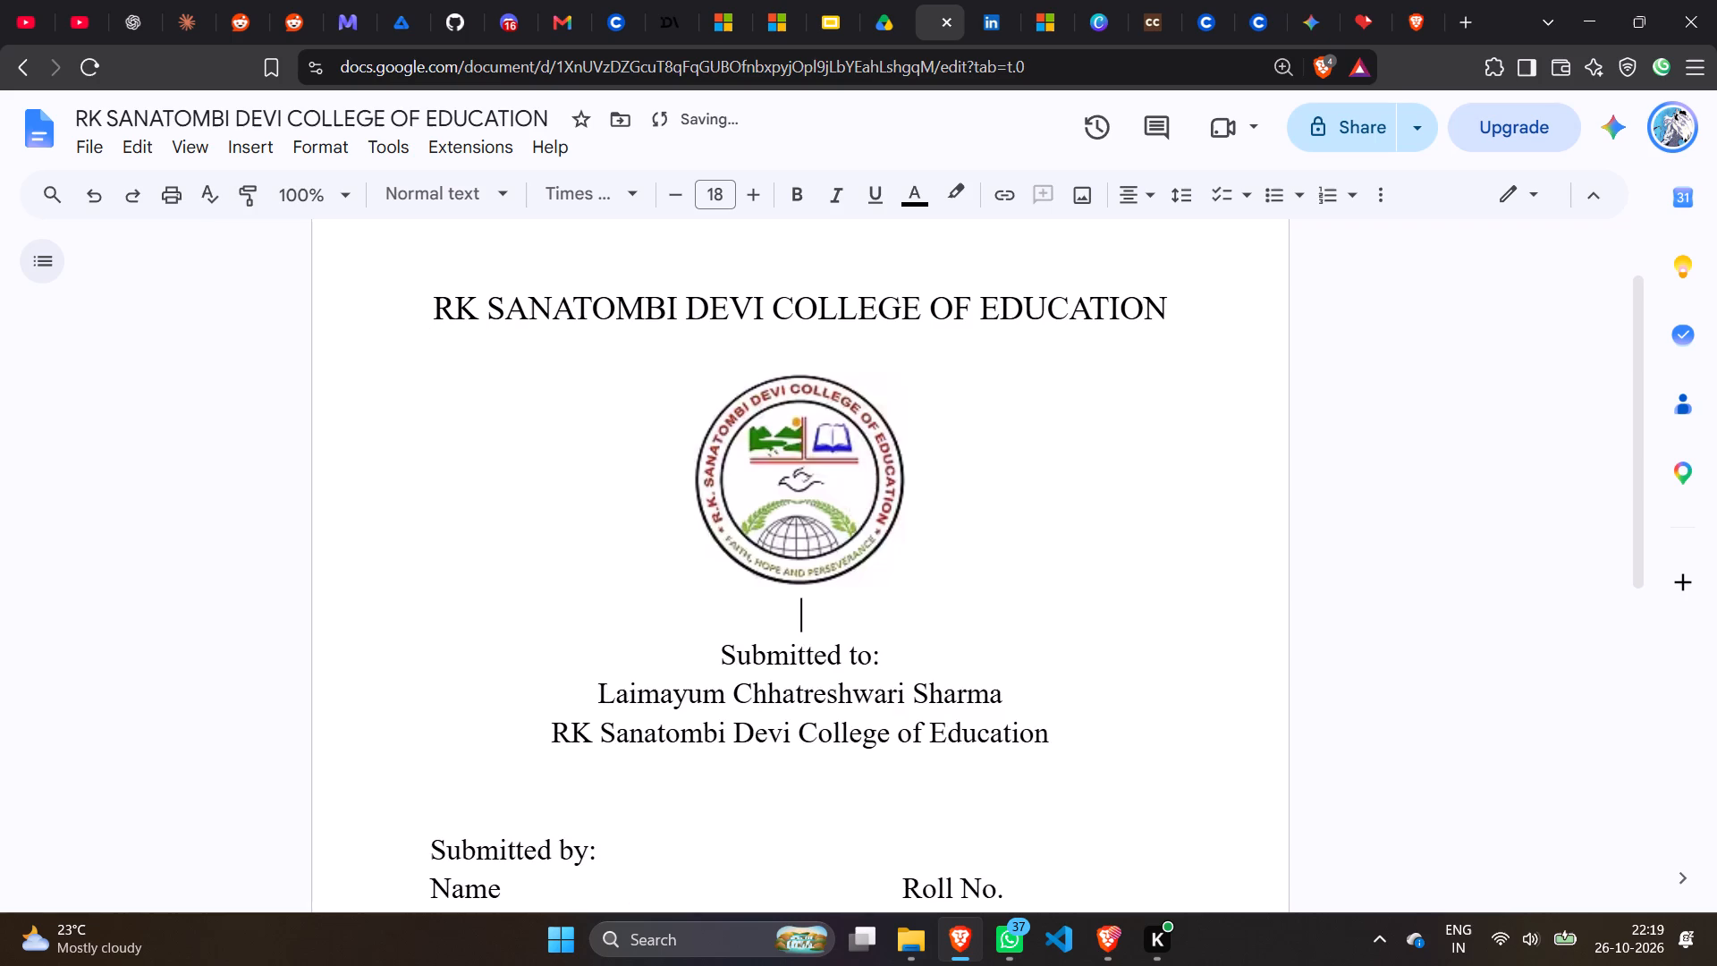
key("Return")
key("Up")
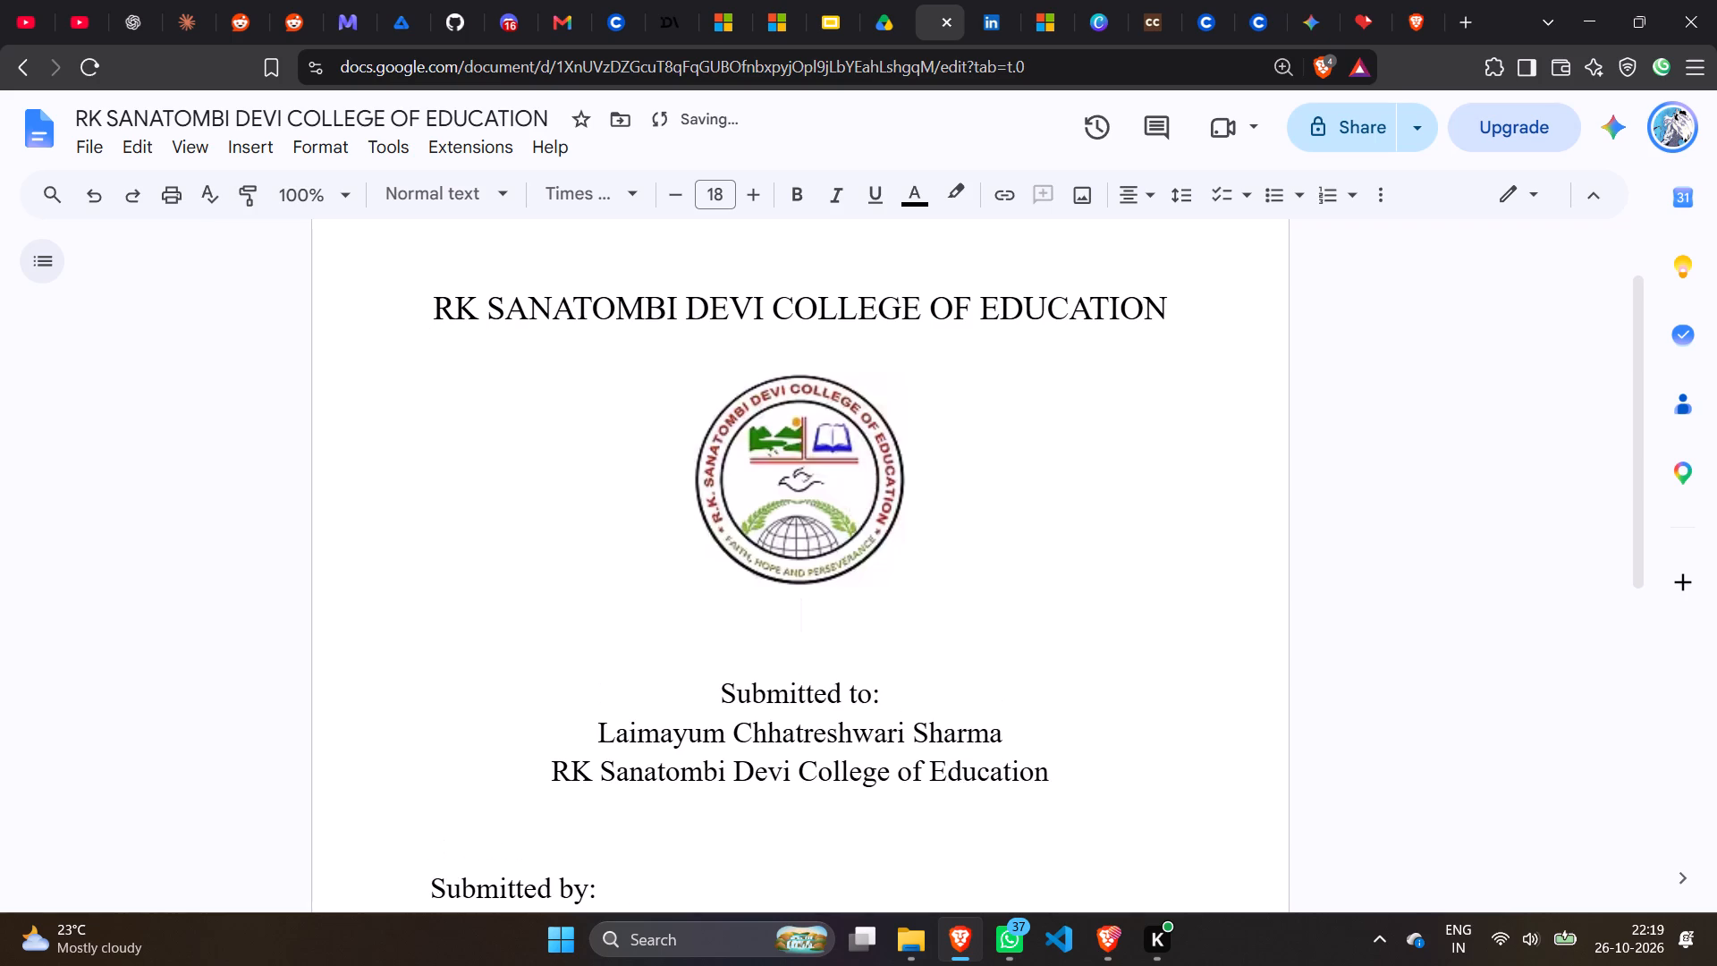
type("pAPE")
key("BackSpace")
key("BackSpace")
key("BackSpace")
type("Paper")
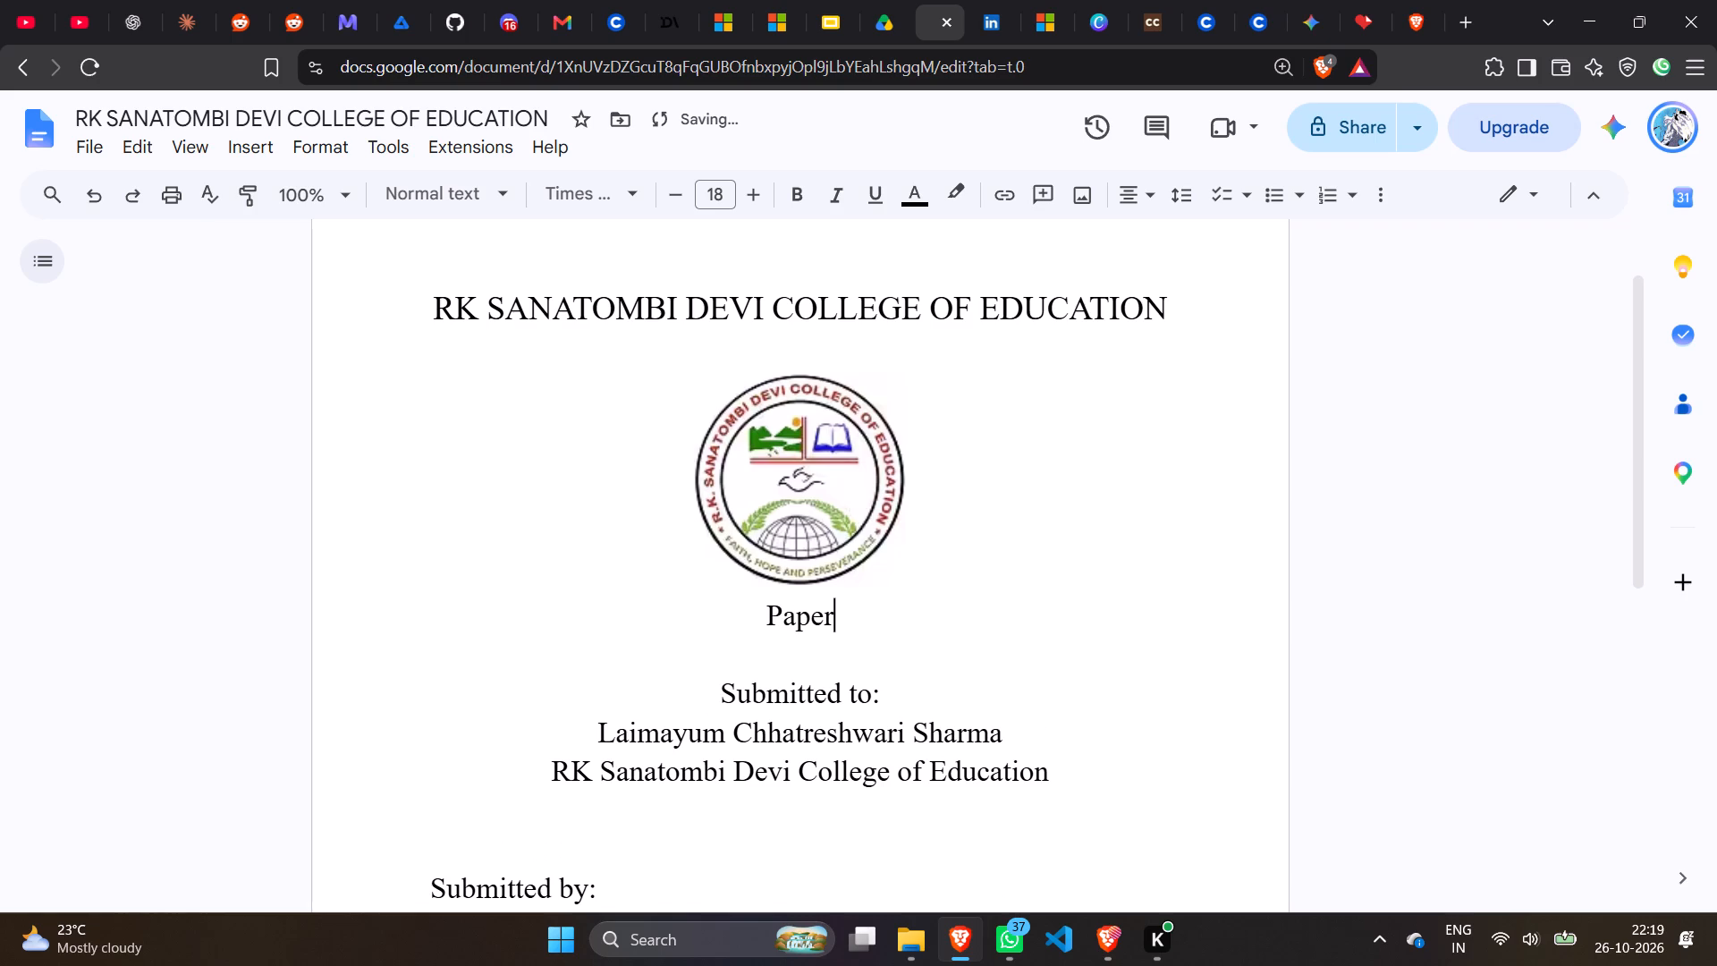
key("space")
key("BackSpace")
type(":")
key("space")
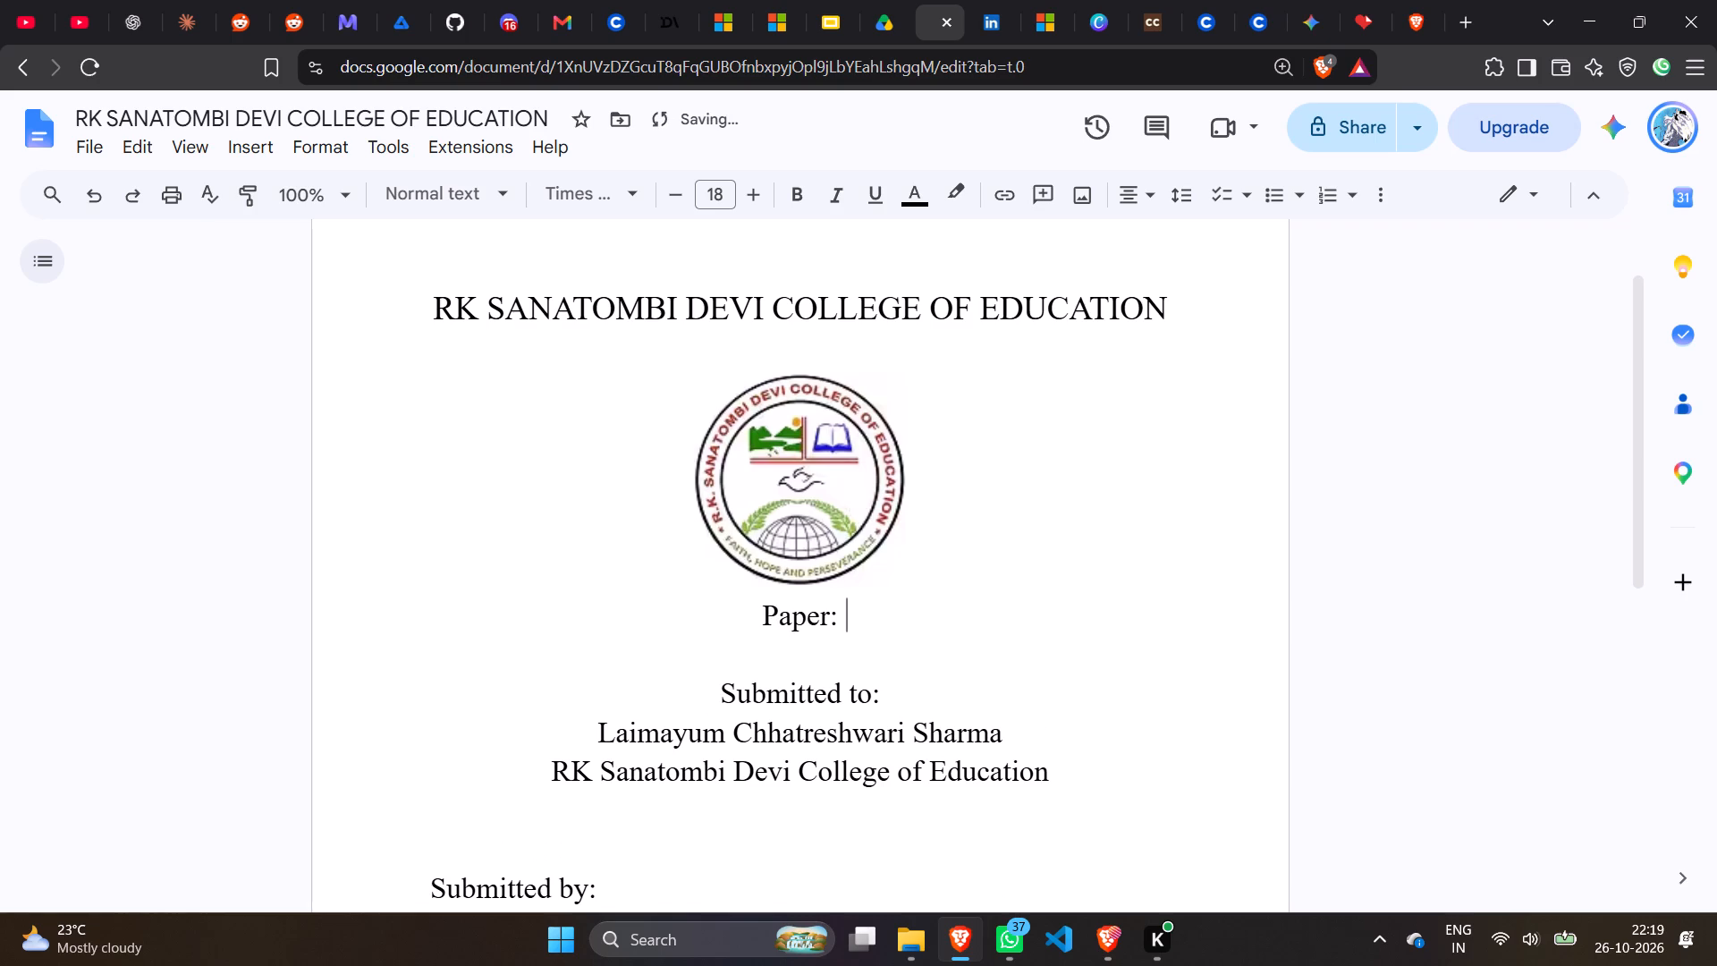
type("PE")
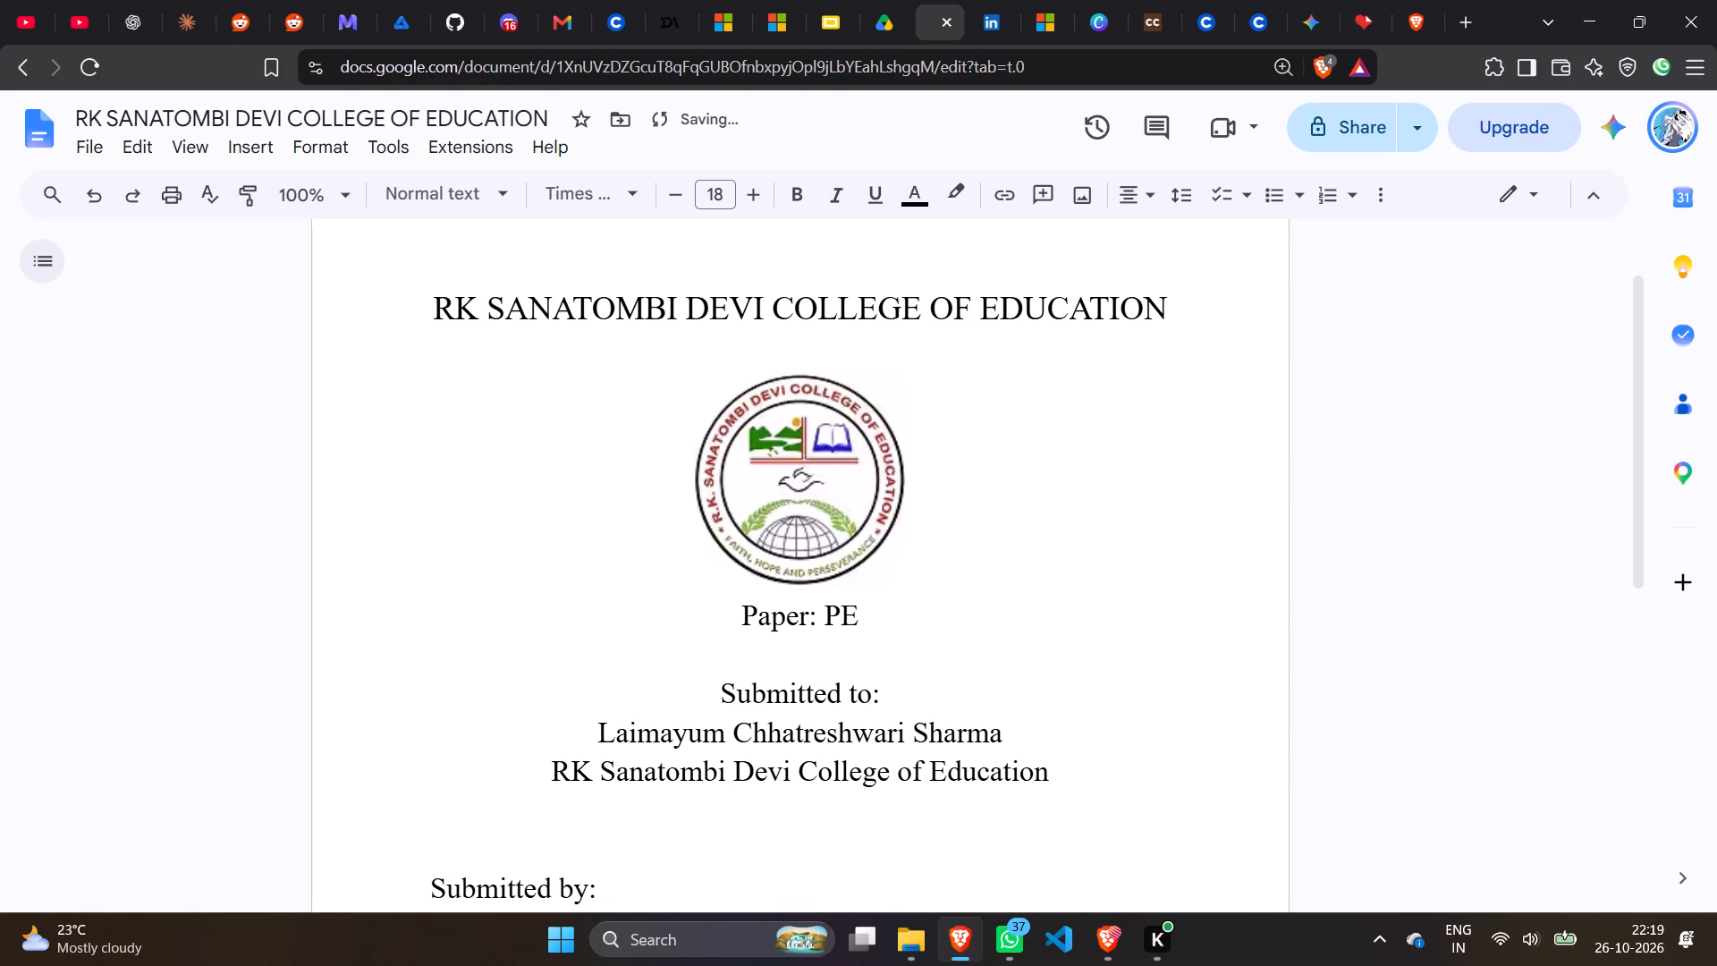
key("space")
type("01")
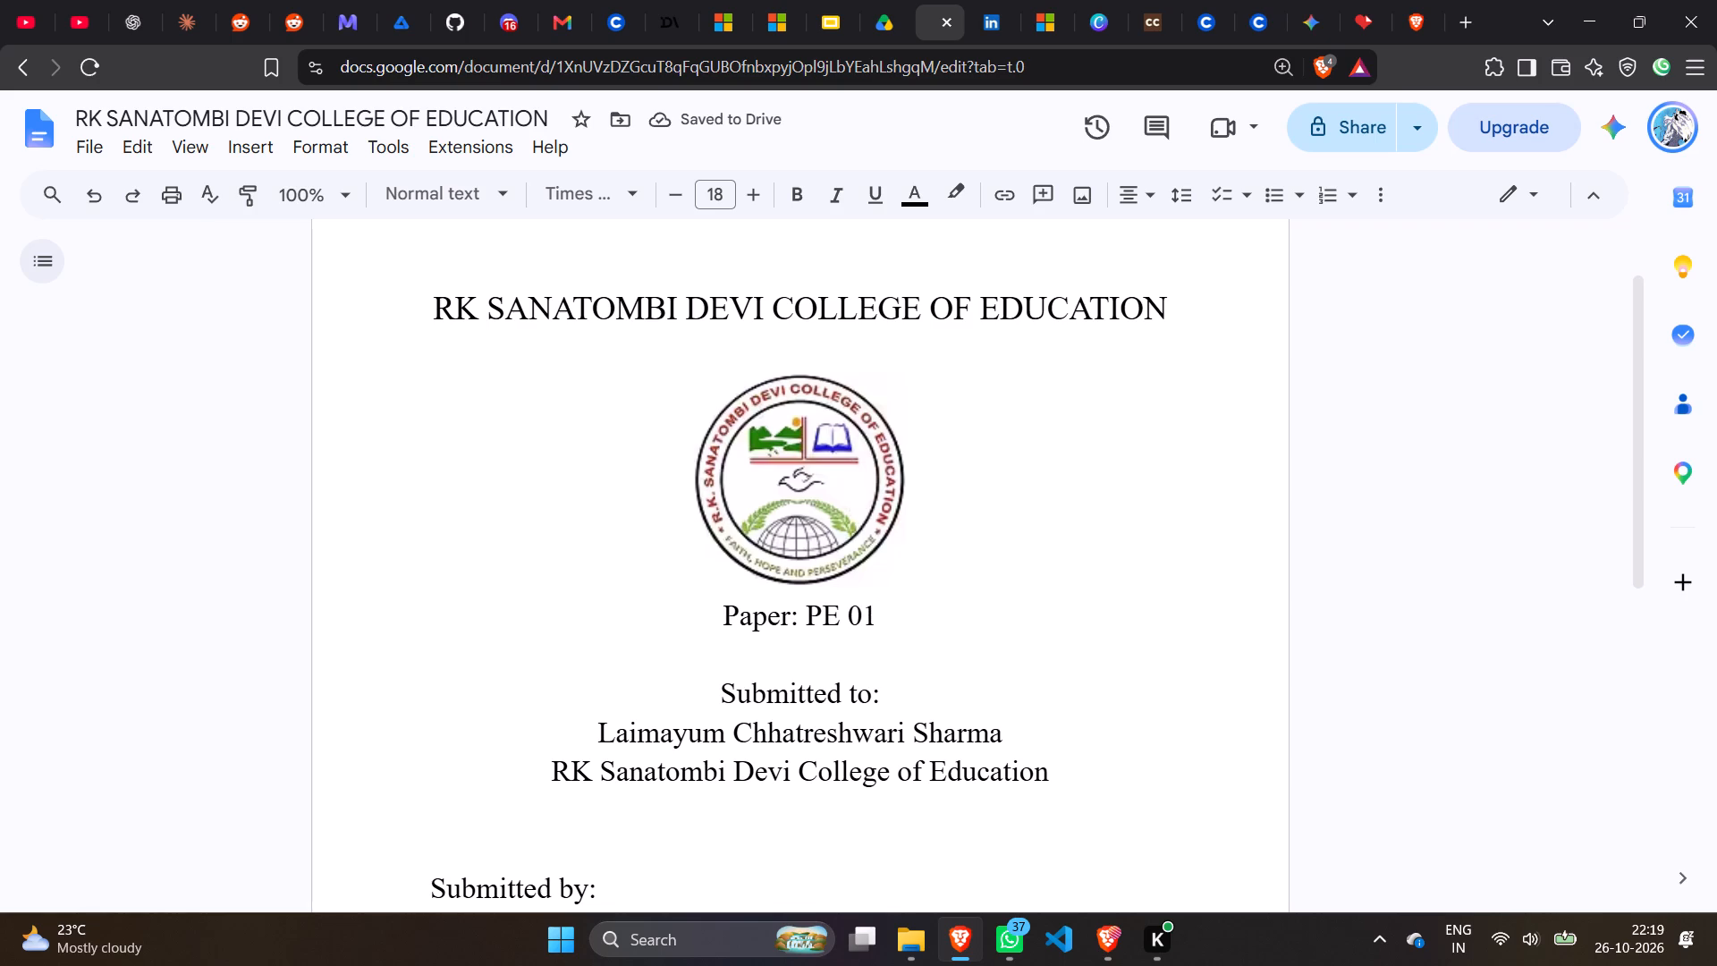
Add the paper title "Childhood and Growing up" on a new line beneath "Paper: PE 01".
key("Return")
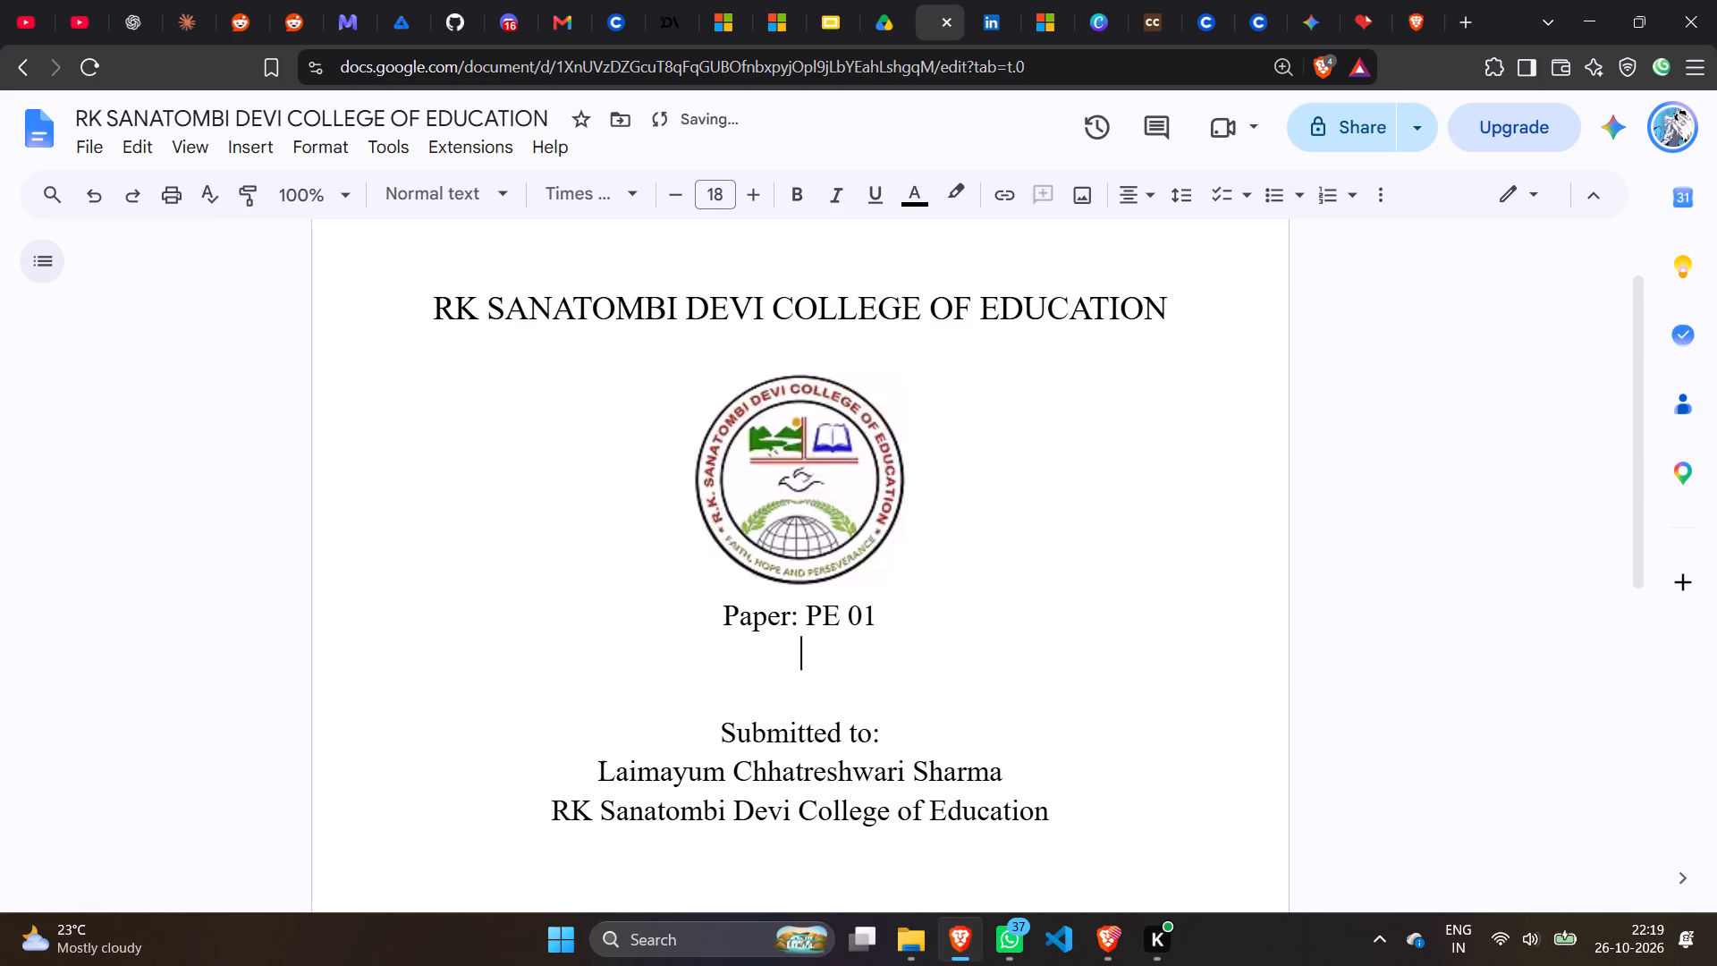
type("Child")
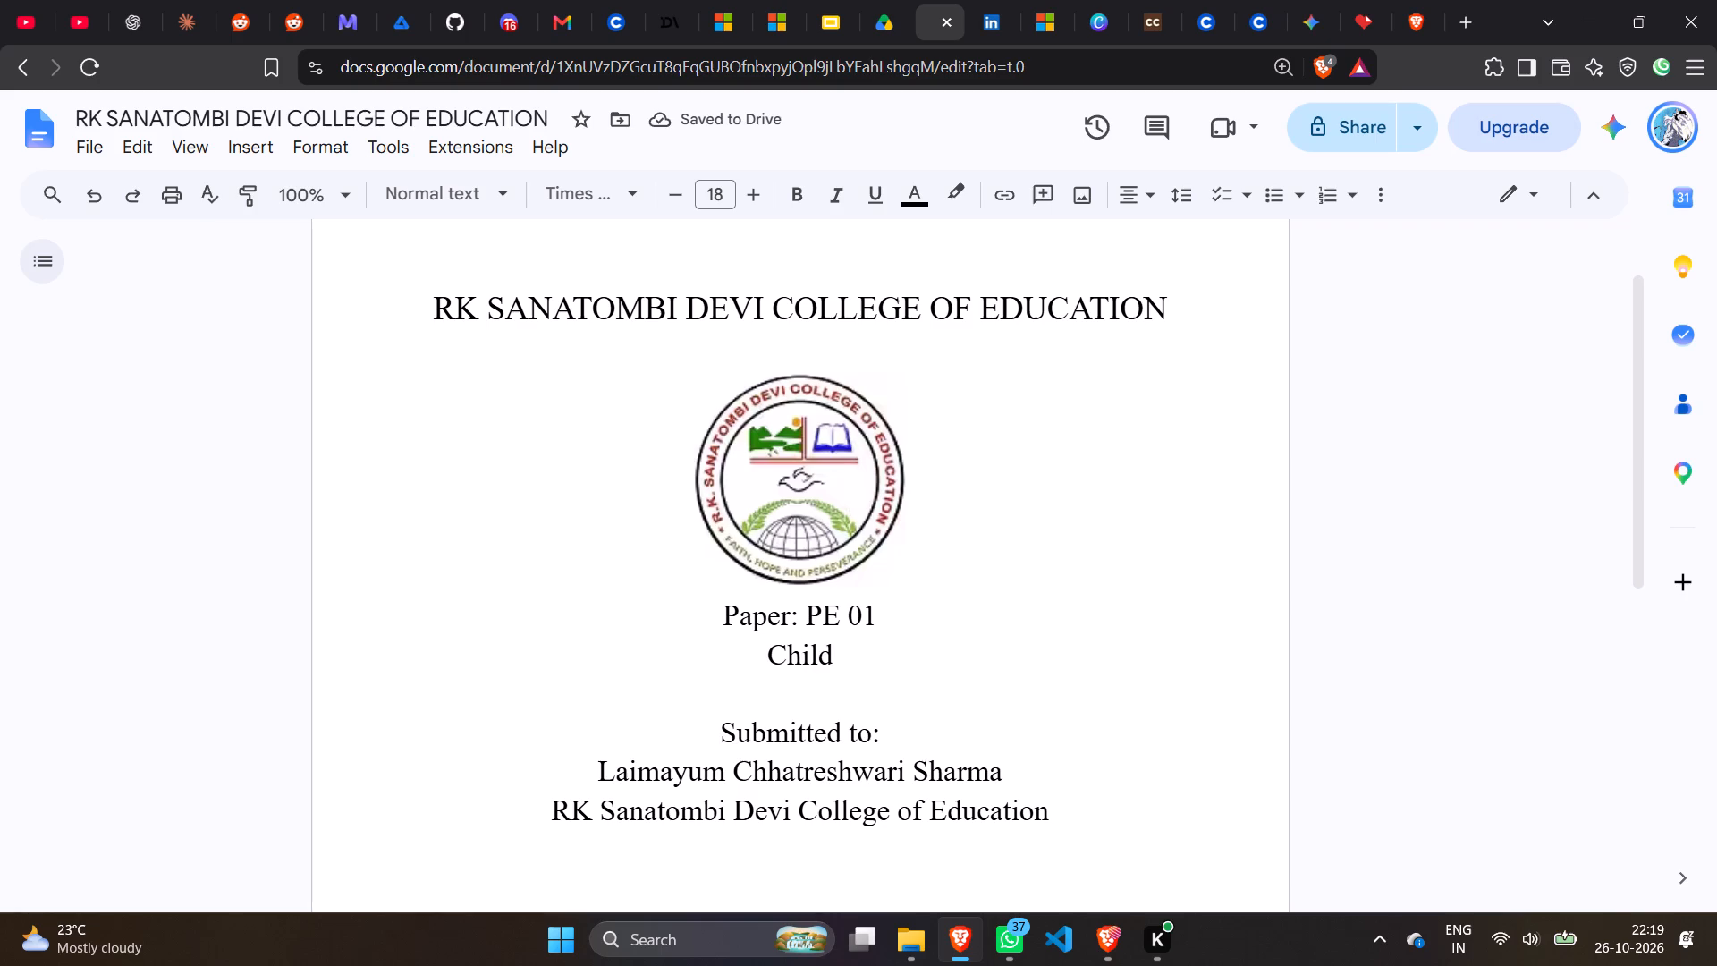
key("h")
type("ood and growing u")
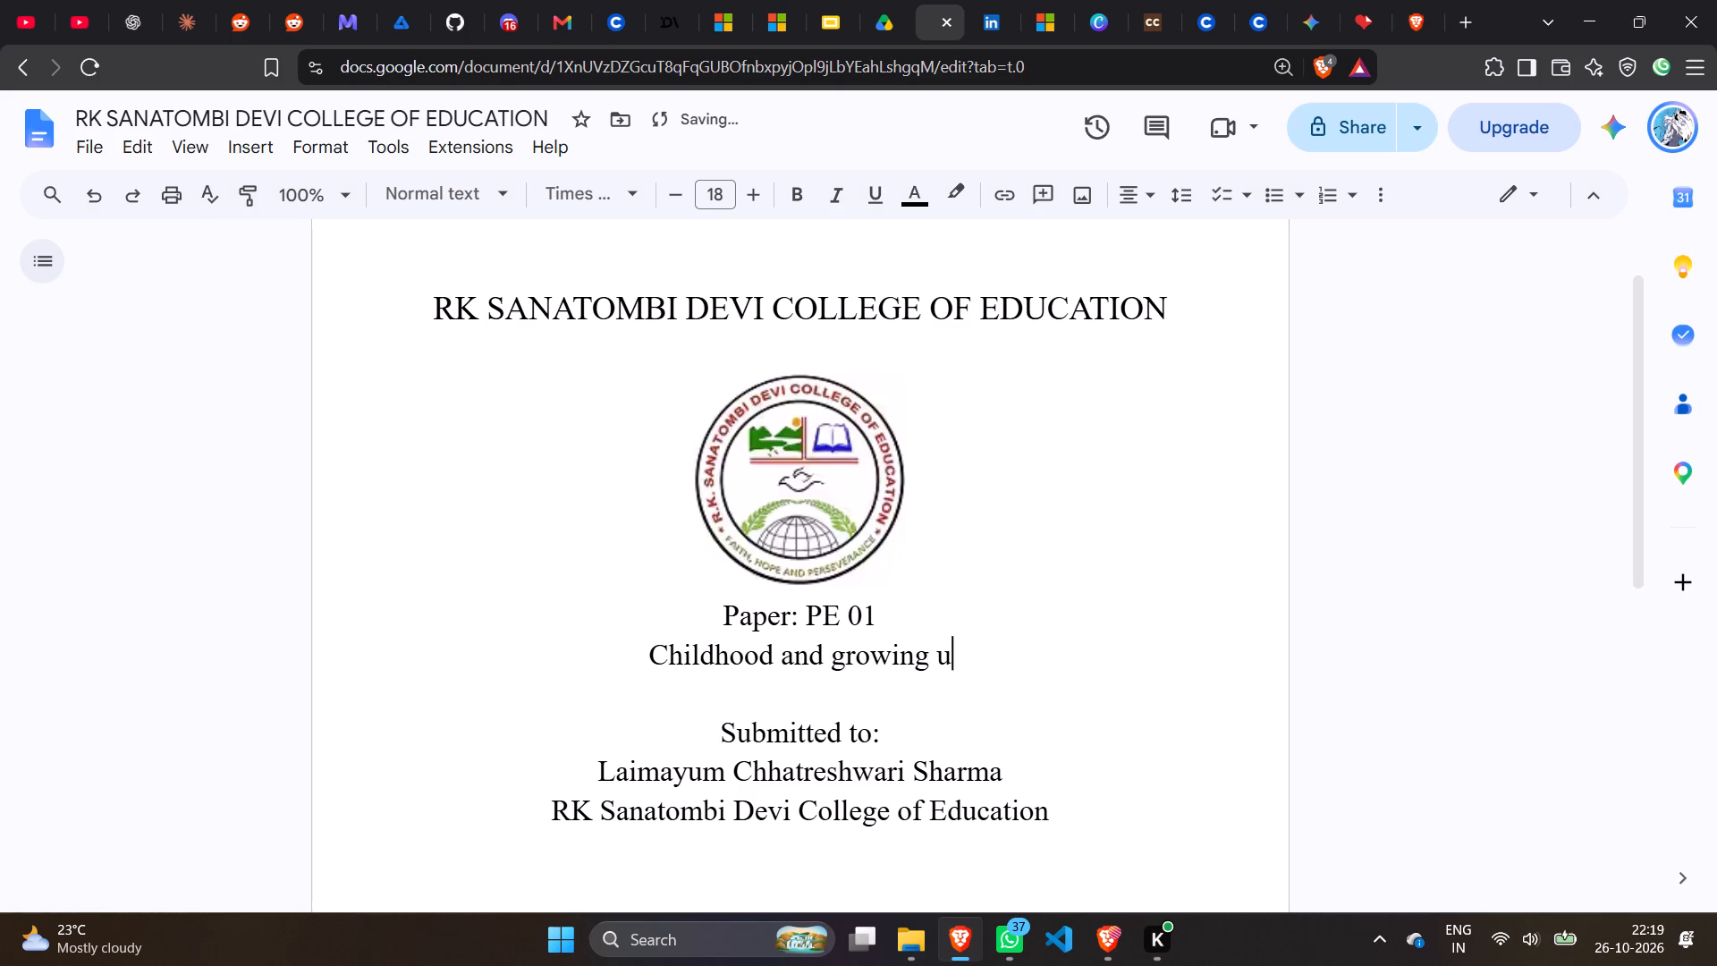
key("o")
key("BackSpace")
key("BackSpace")
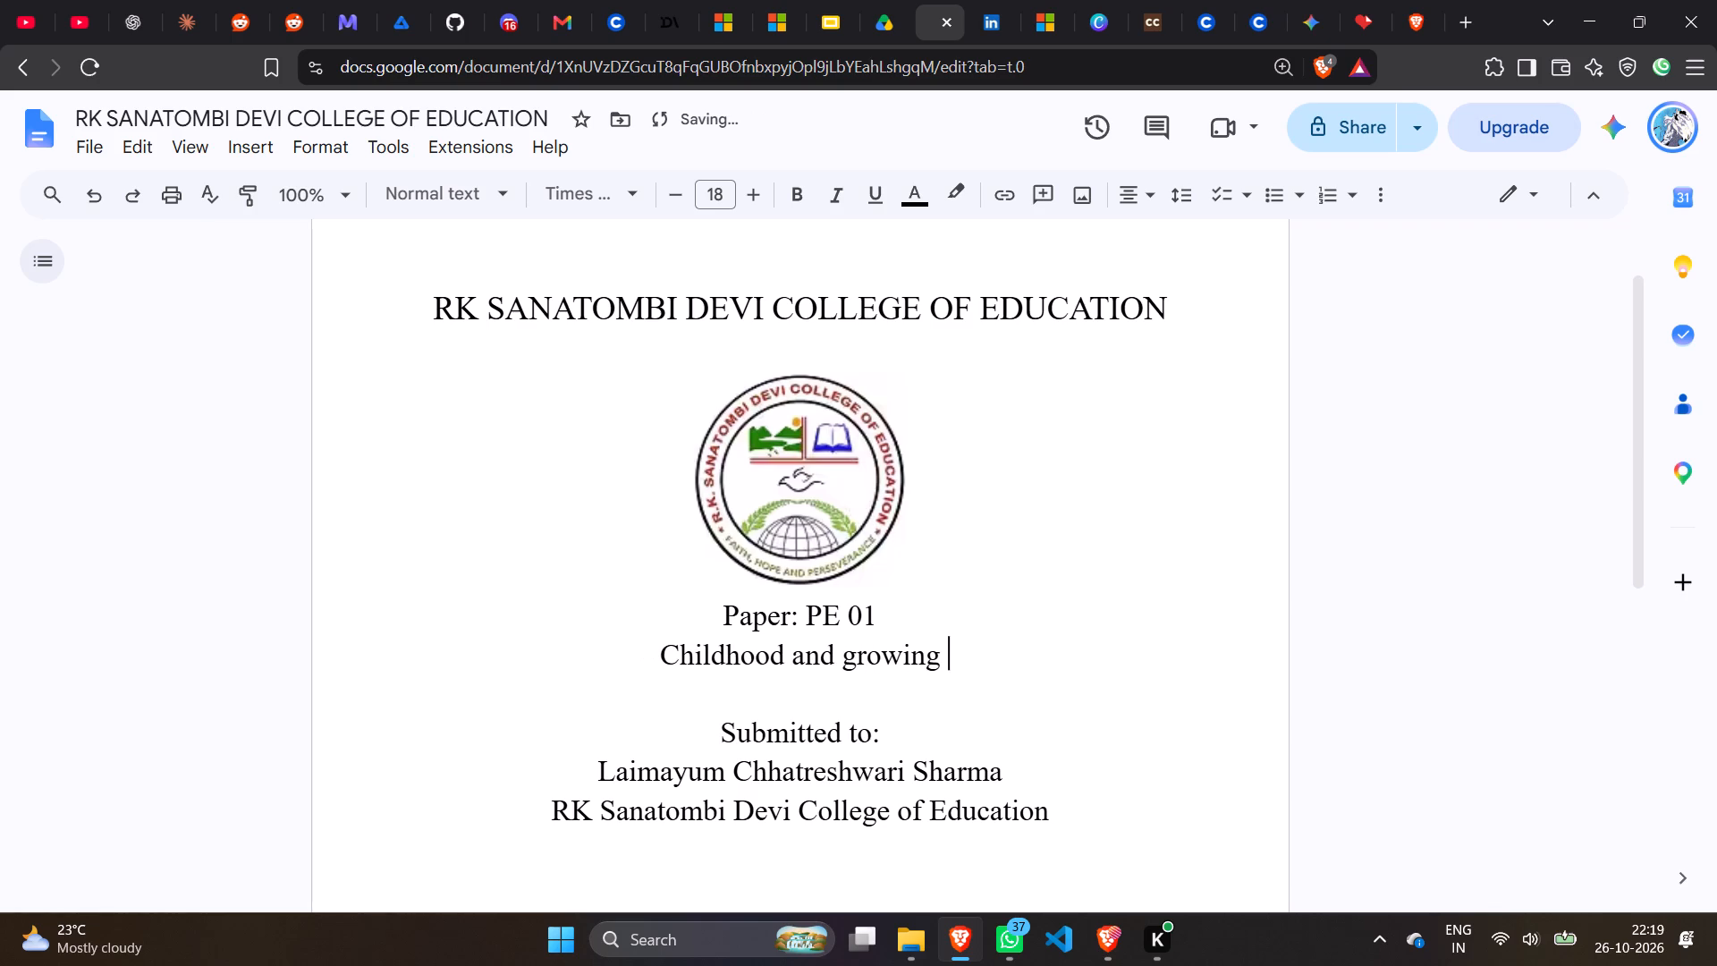
type("up")
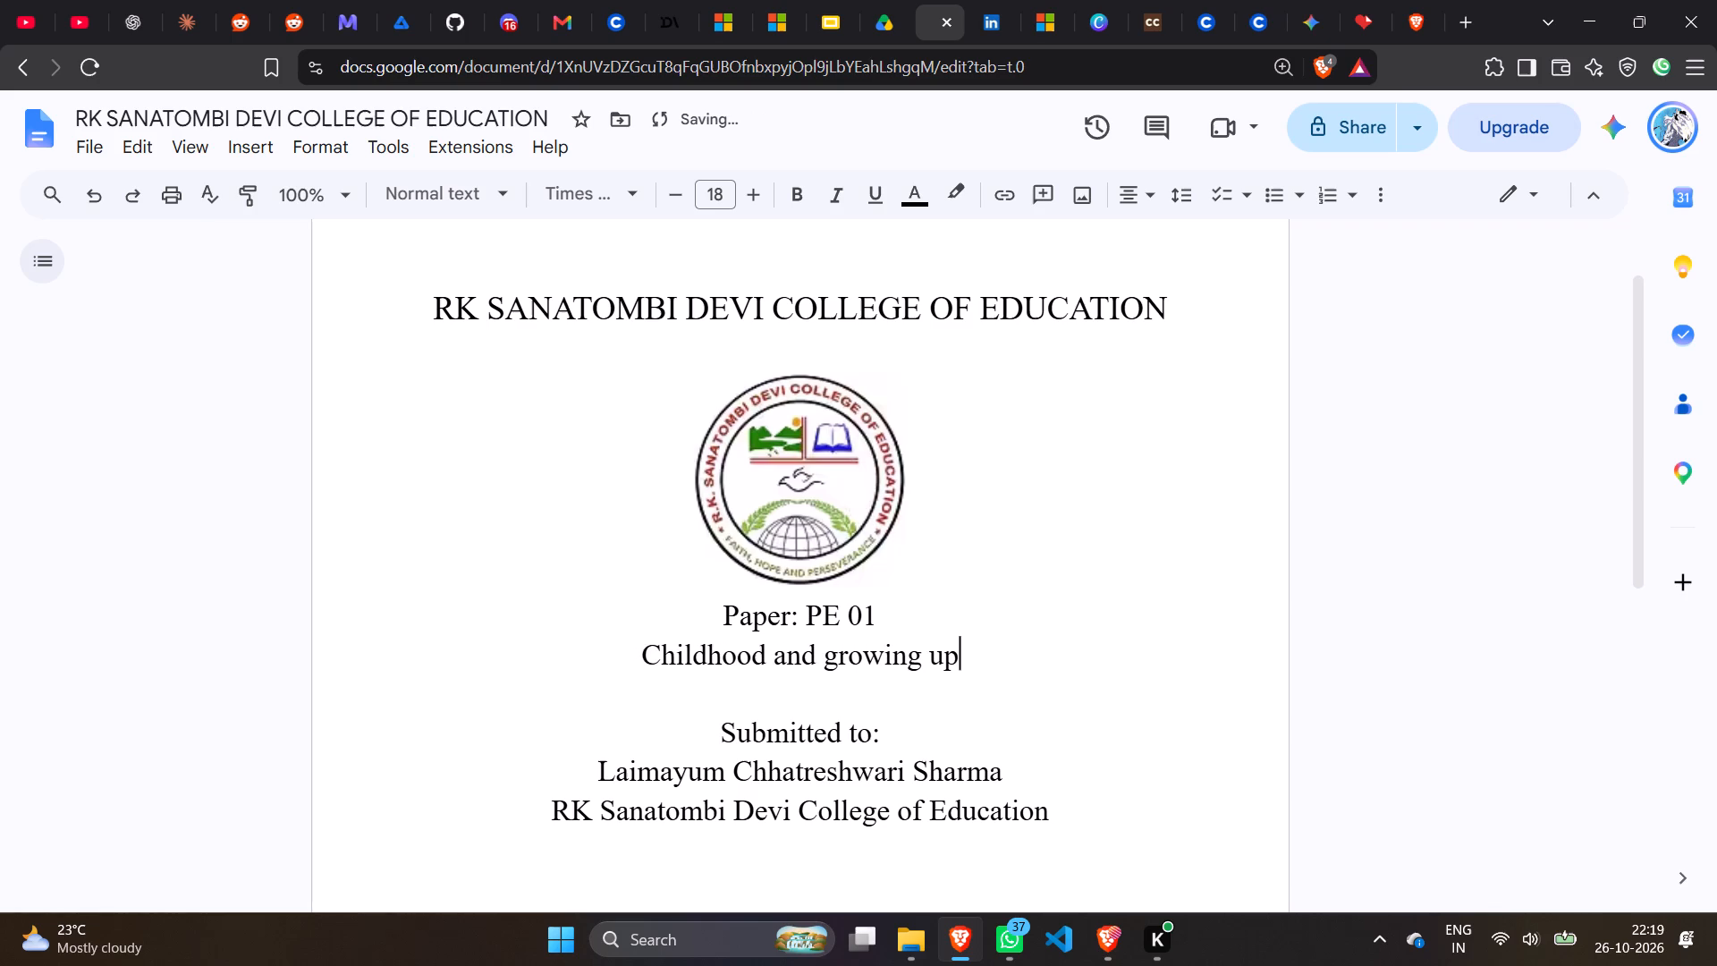
key("Left")
key("Left")
key("Left")
key("Left")
key("Left")
key("Left")
key("Left")
key("Left")
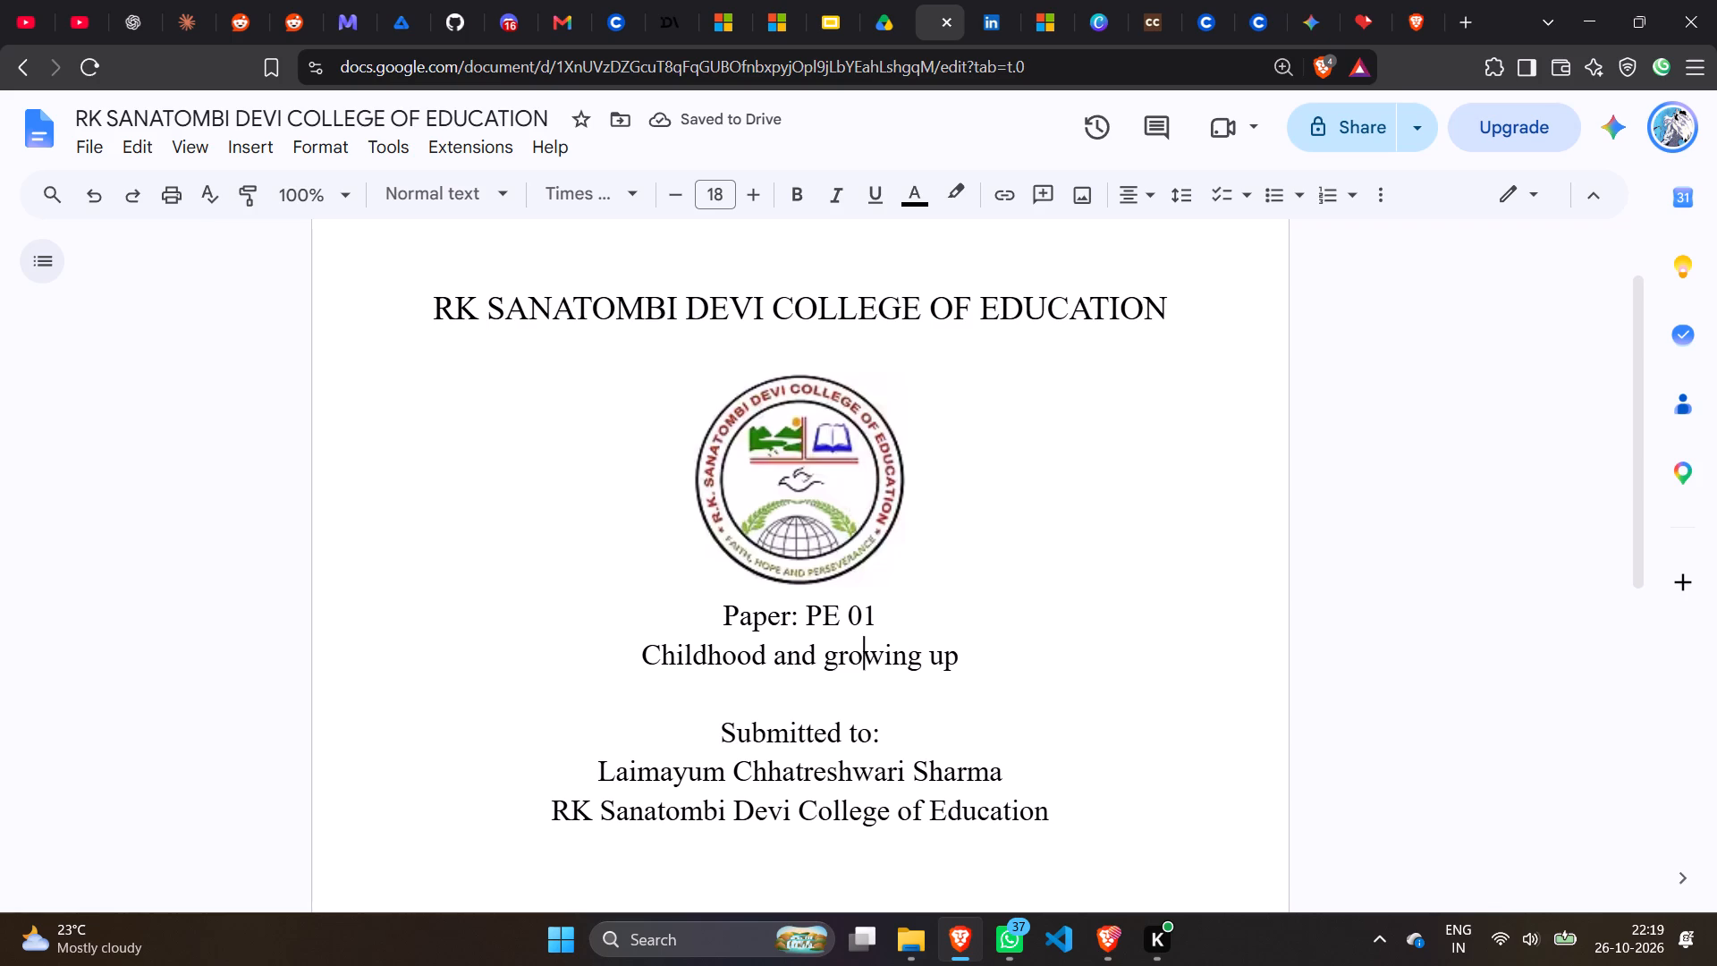
key("Left")
key("BackSpace")
key("shift+g")
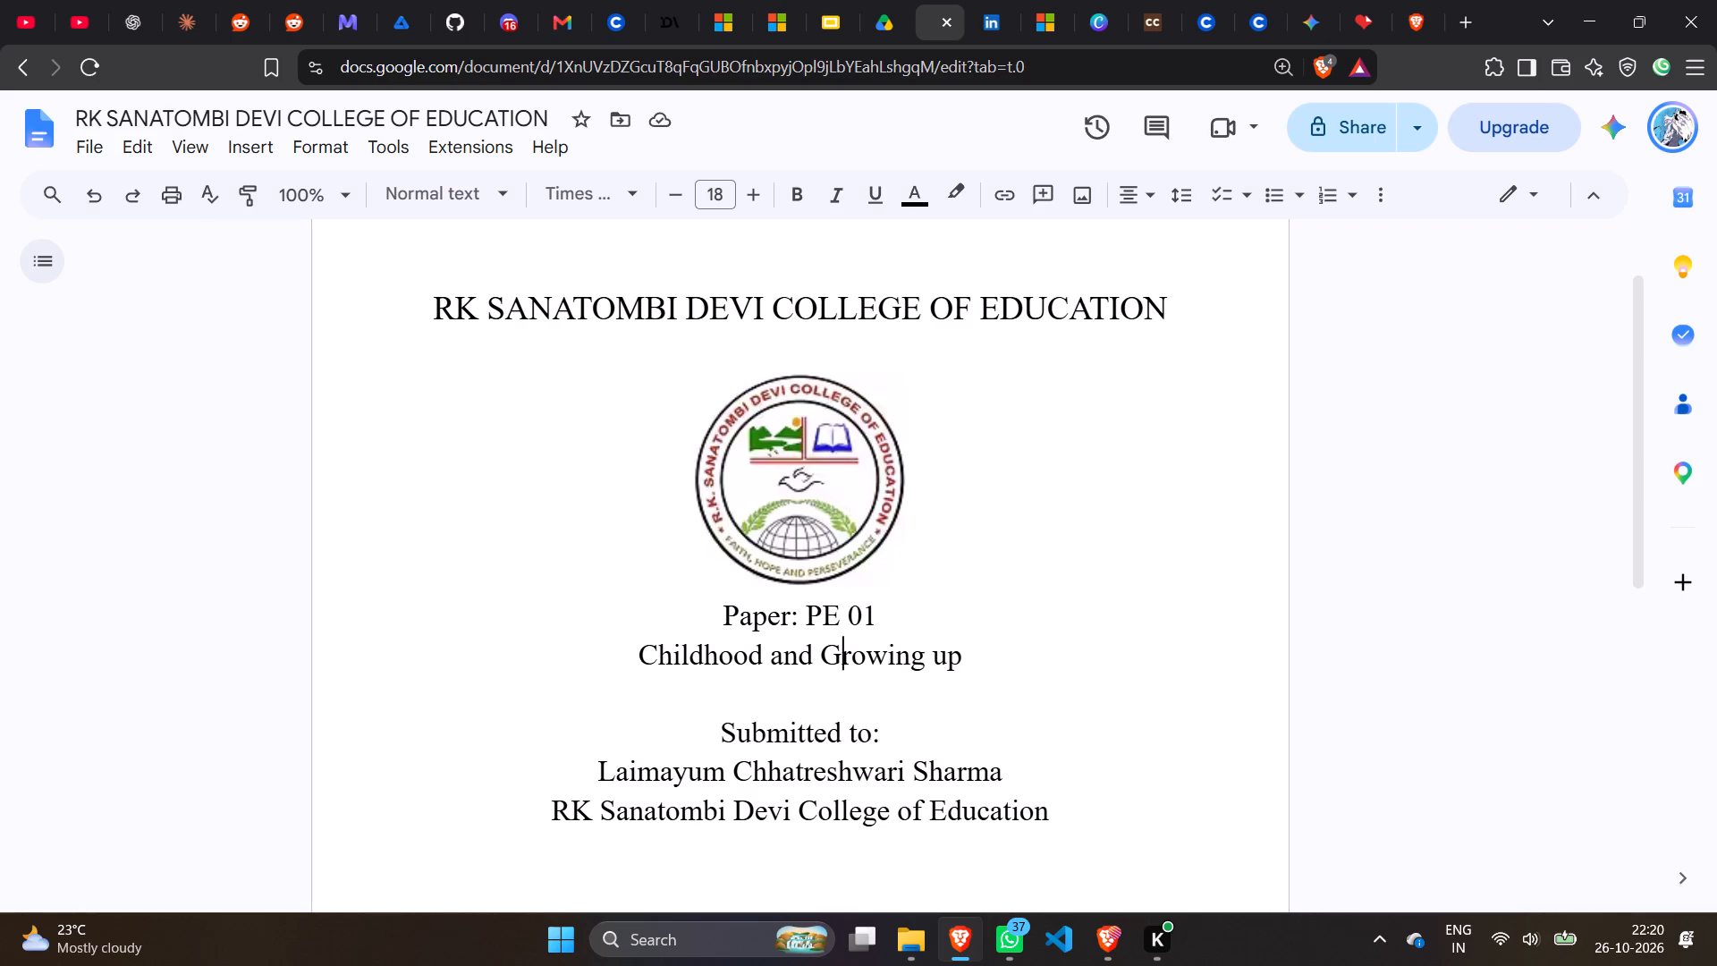
Replace the recipient's name under "Submitted to:" with the new teacher's name, prefixed with "Maam", on its own line above the college name.
left_click_drag(596, 772, 1038, 746)
left_click_drag(1038, 746, 1047, 782)
key("BackSpace")
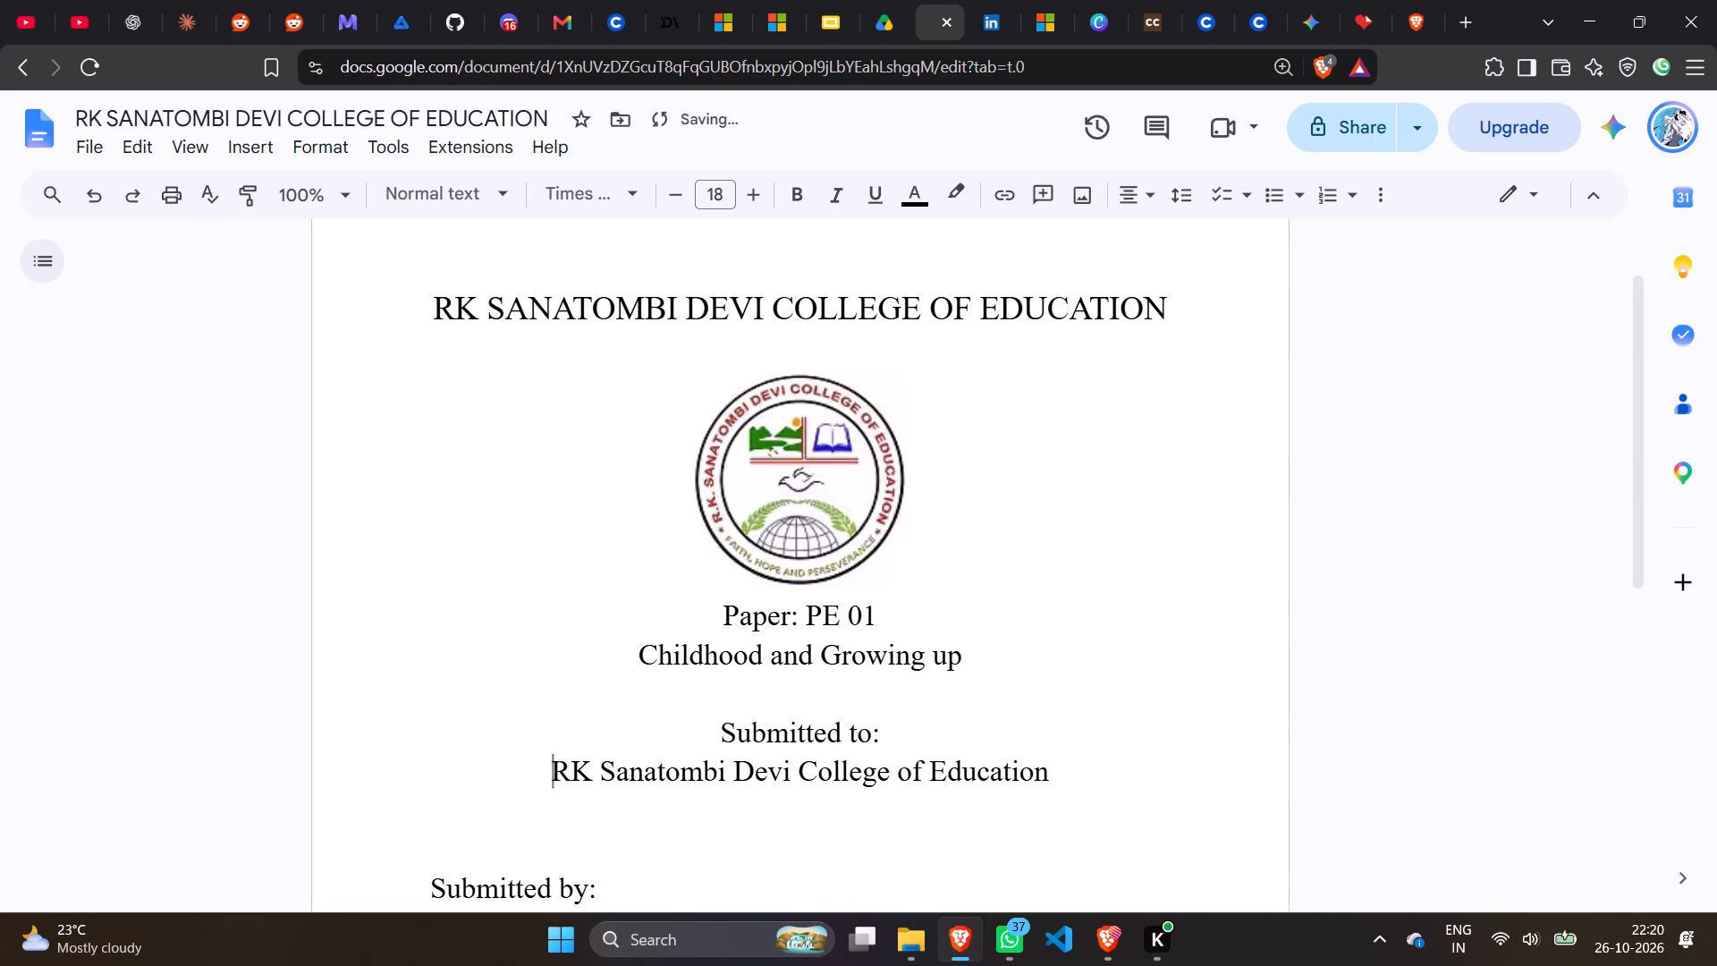
key("Return")
key("Up")
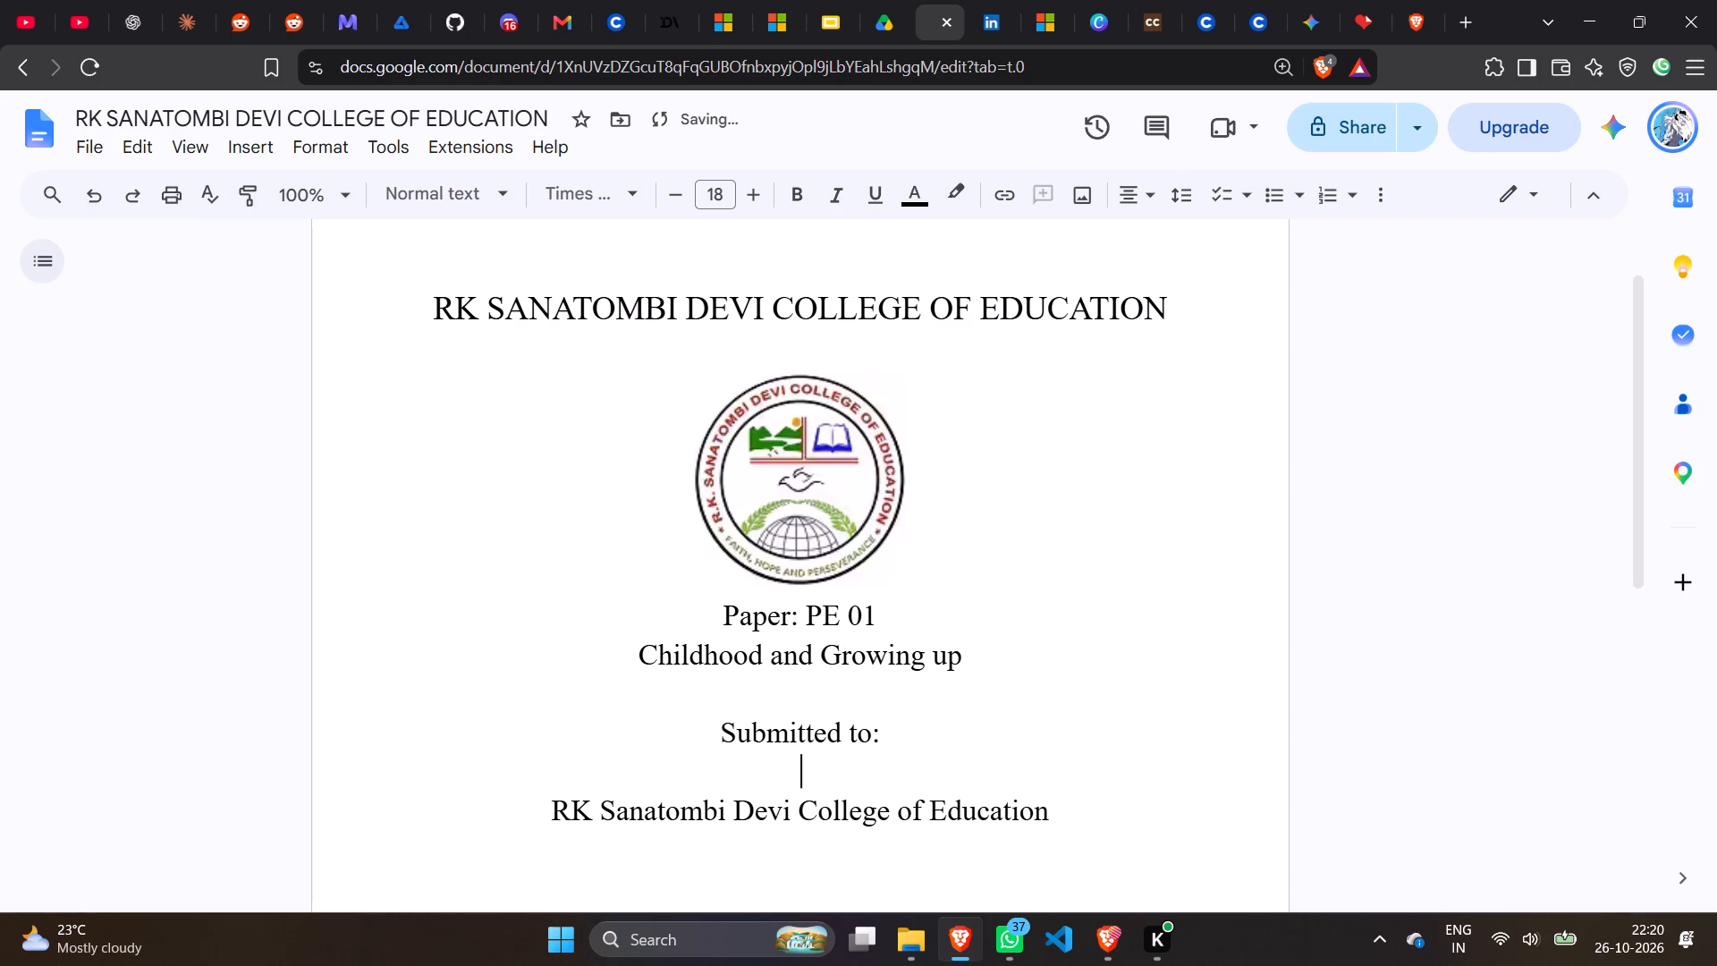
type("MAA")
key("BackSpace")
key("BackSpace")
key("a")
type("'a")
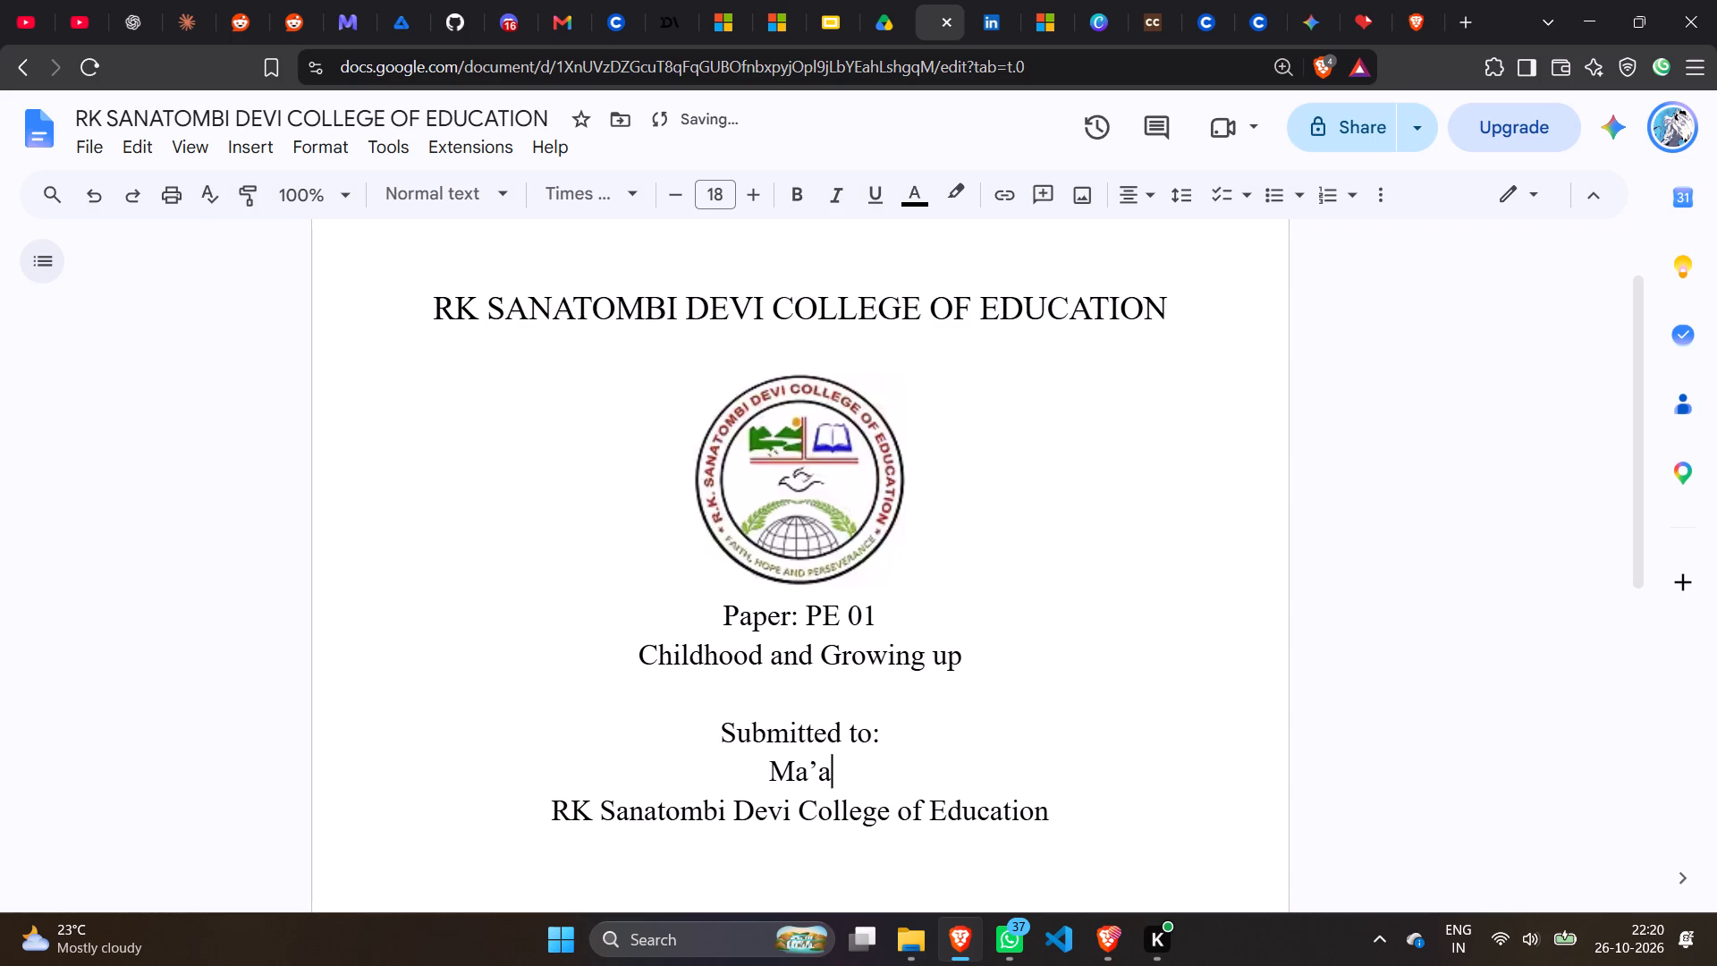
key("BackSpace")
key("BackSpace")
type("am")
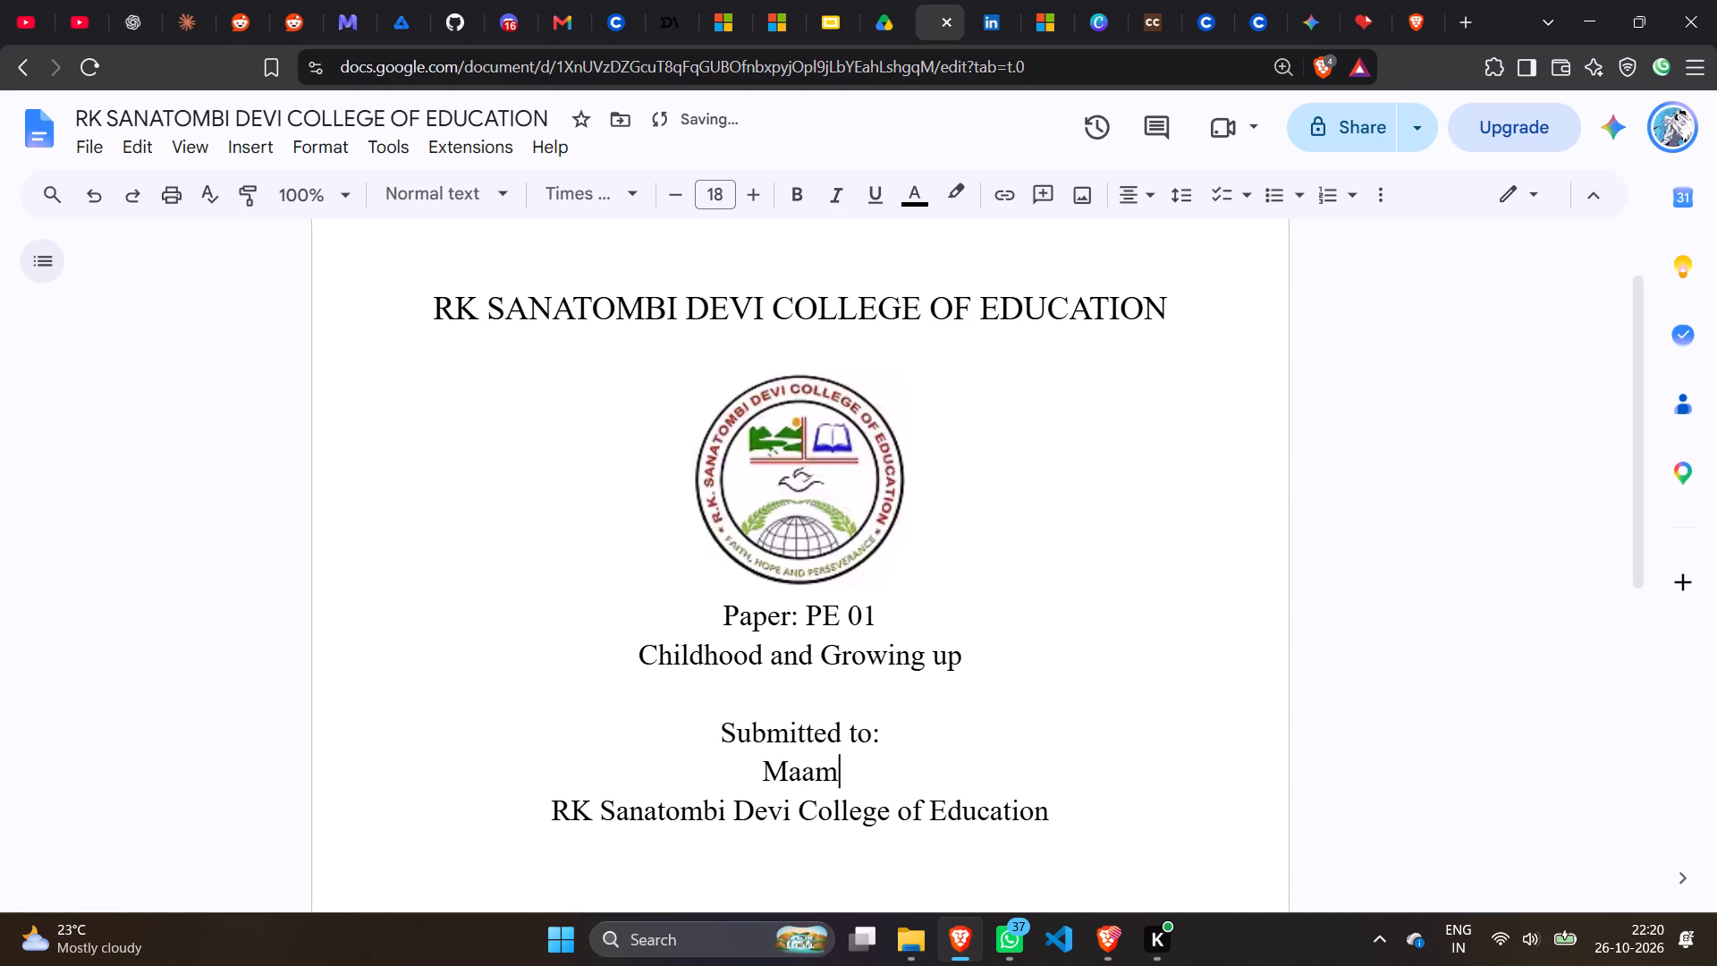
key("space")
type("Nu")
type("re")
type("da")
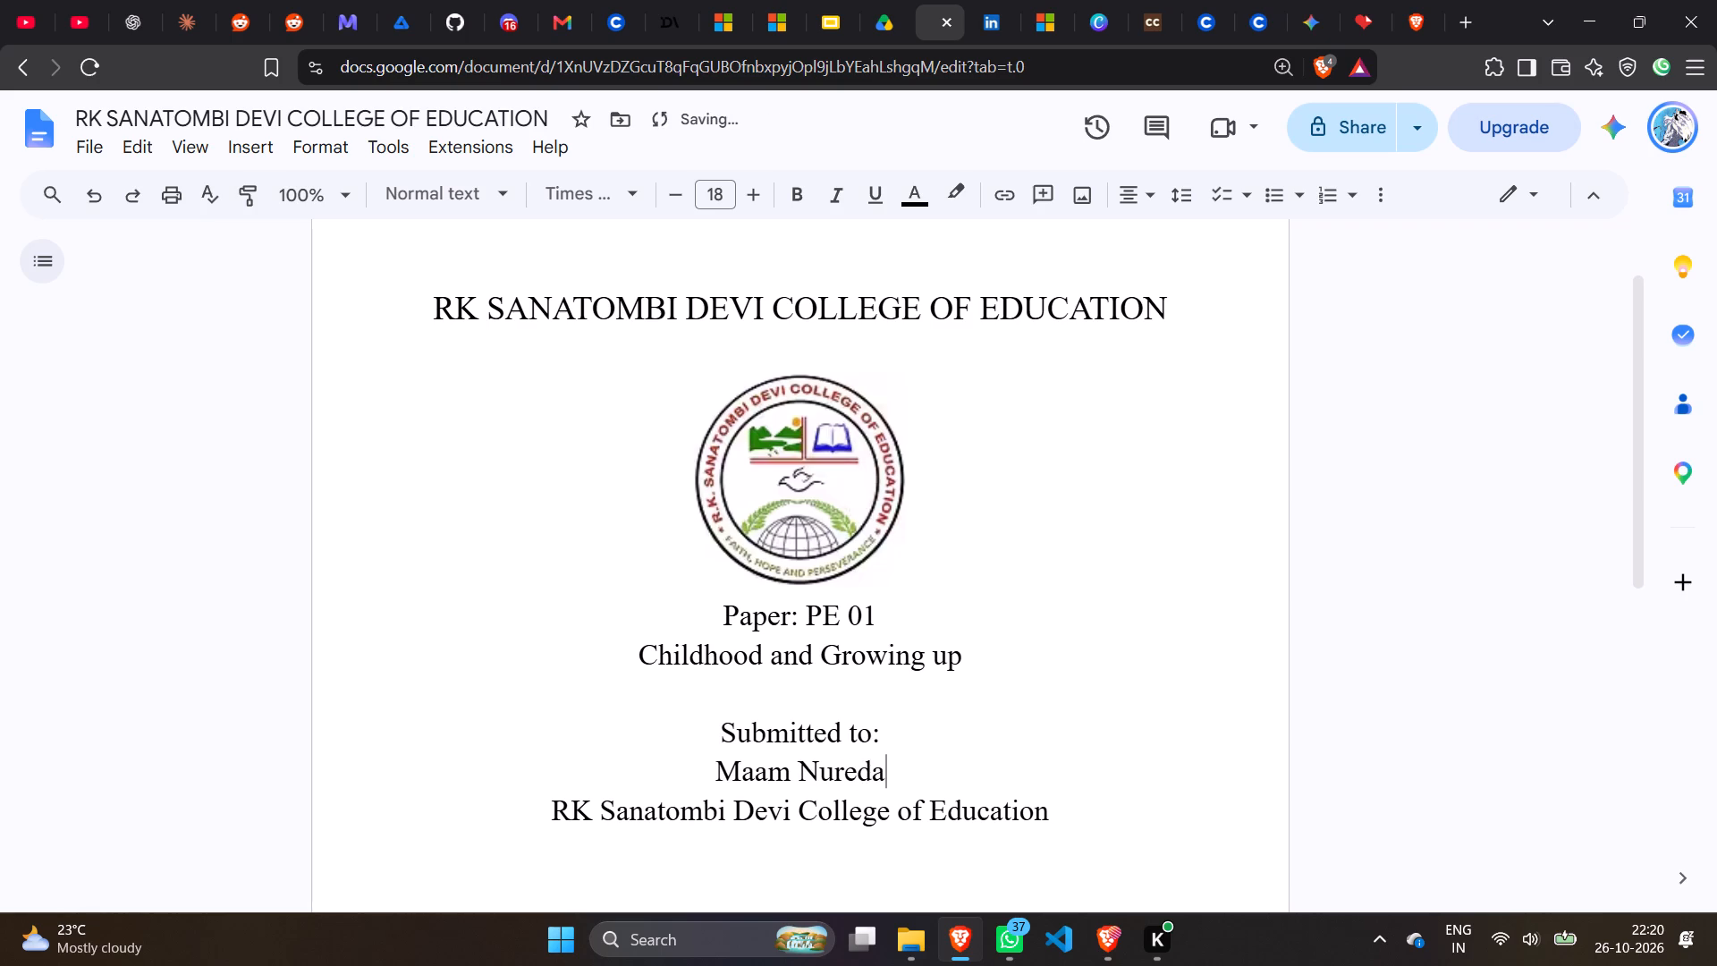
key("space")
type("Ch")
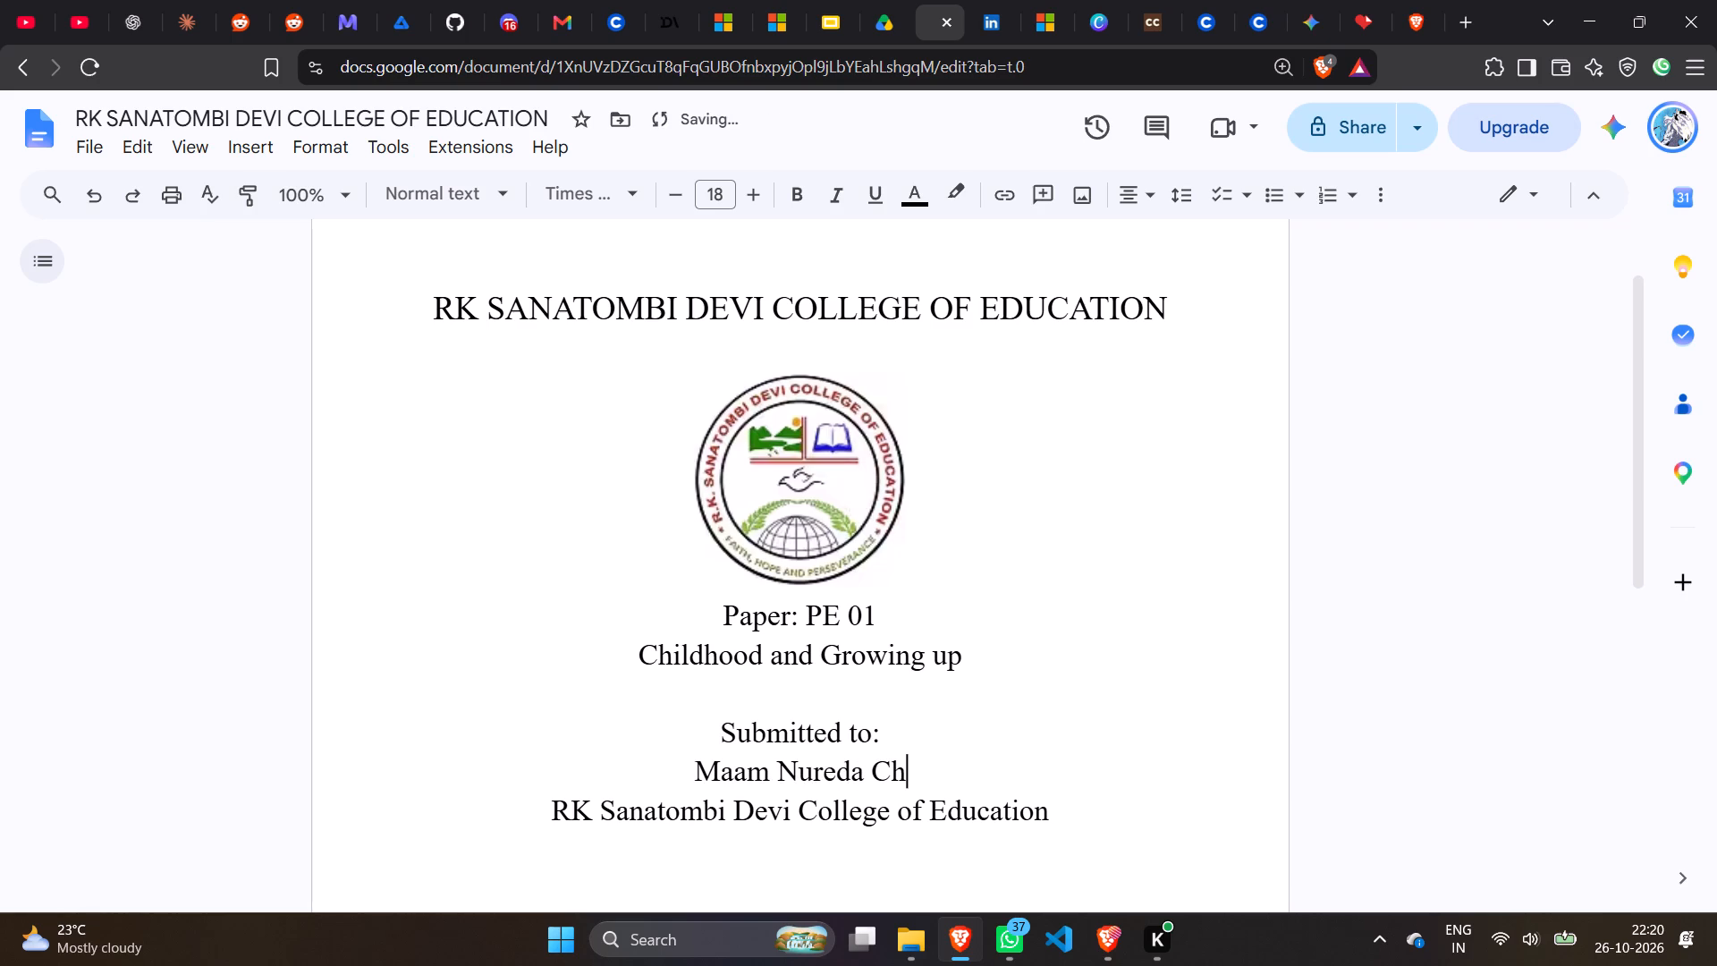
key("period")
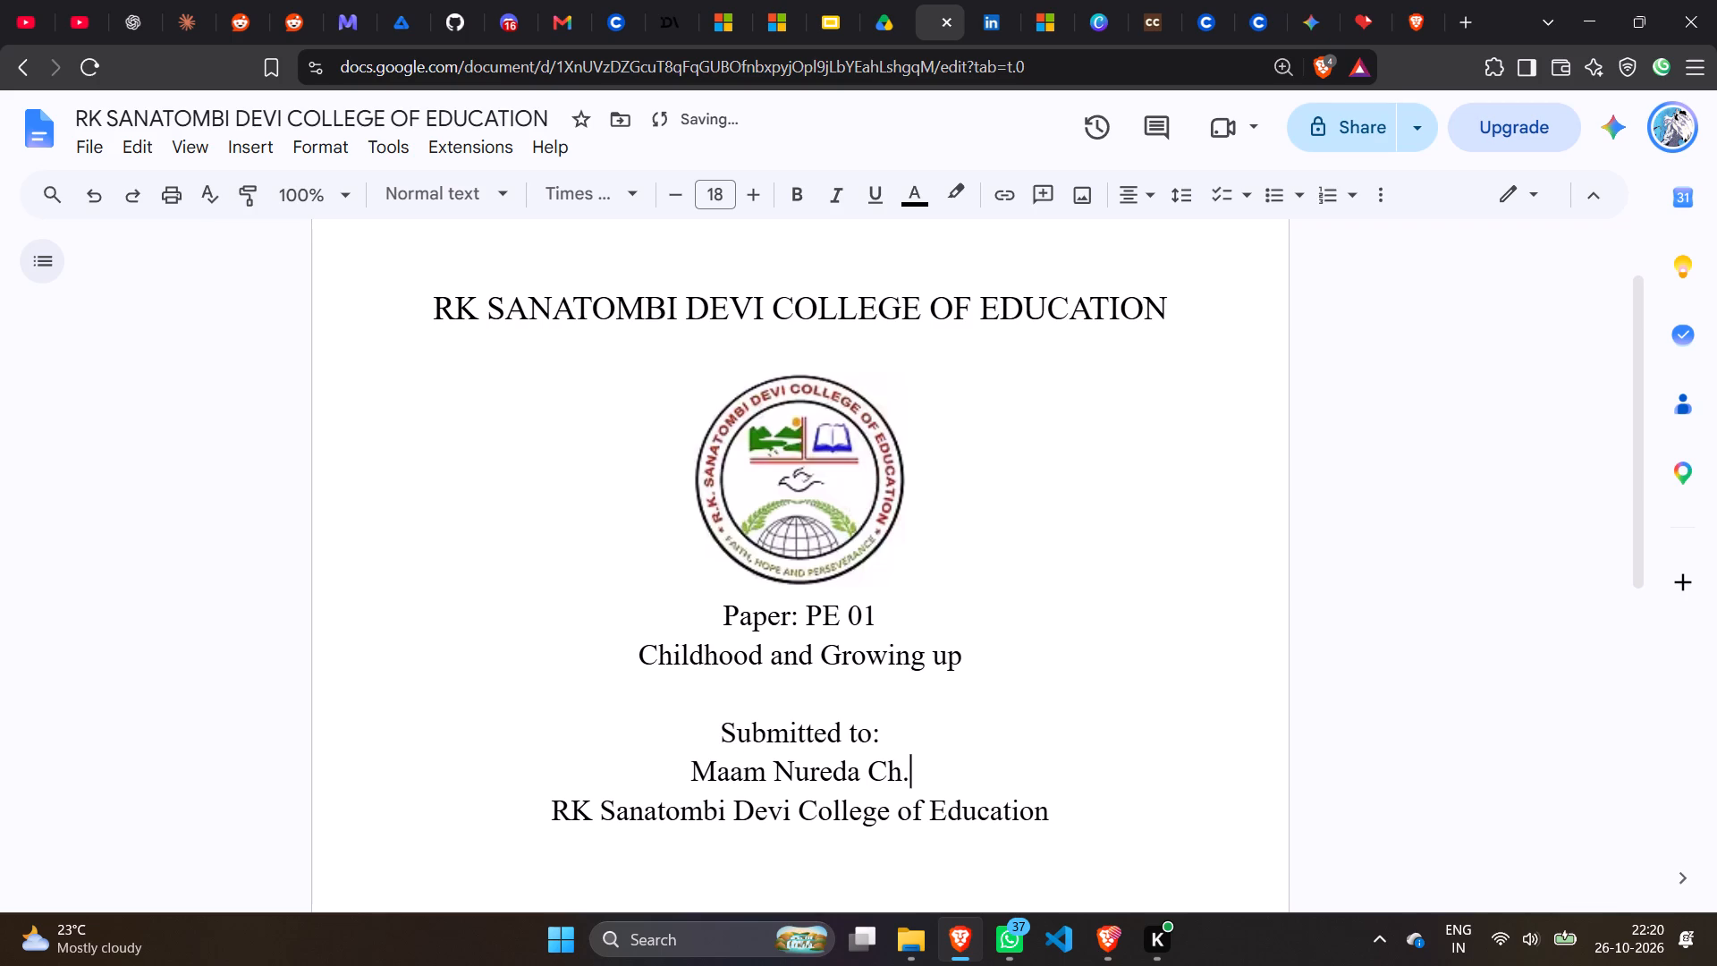
Look over the cover page from the college name heading down to the submitter details.
scroll(884, 796, "down", 3)
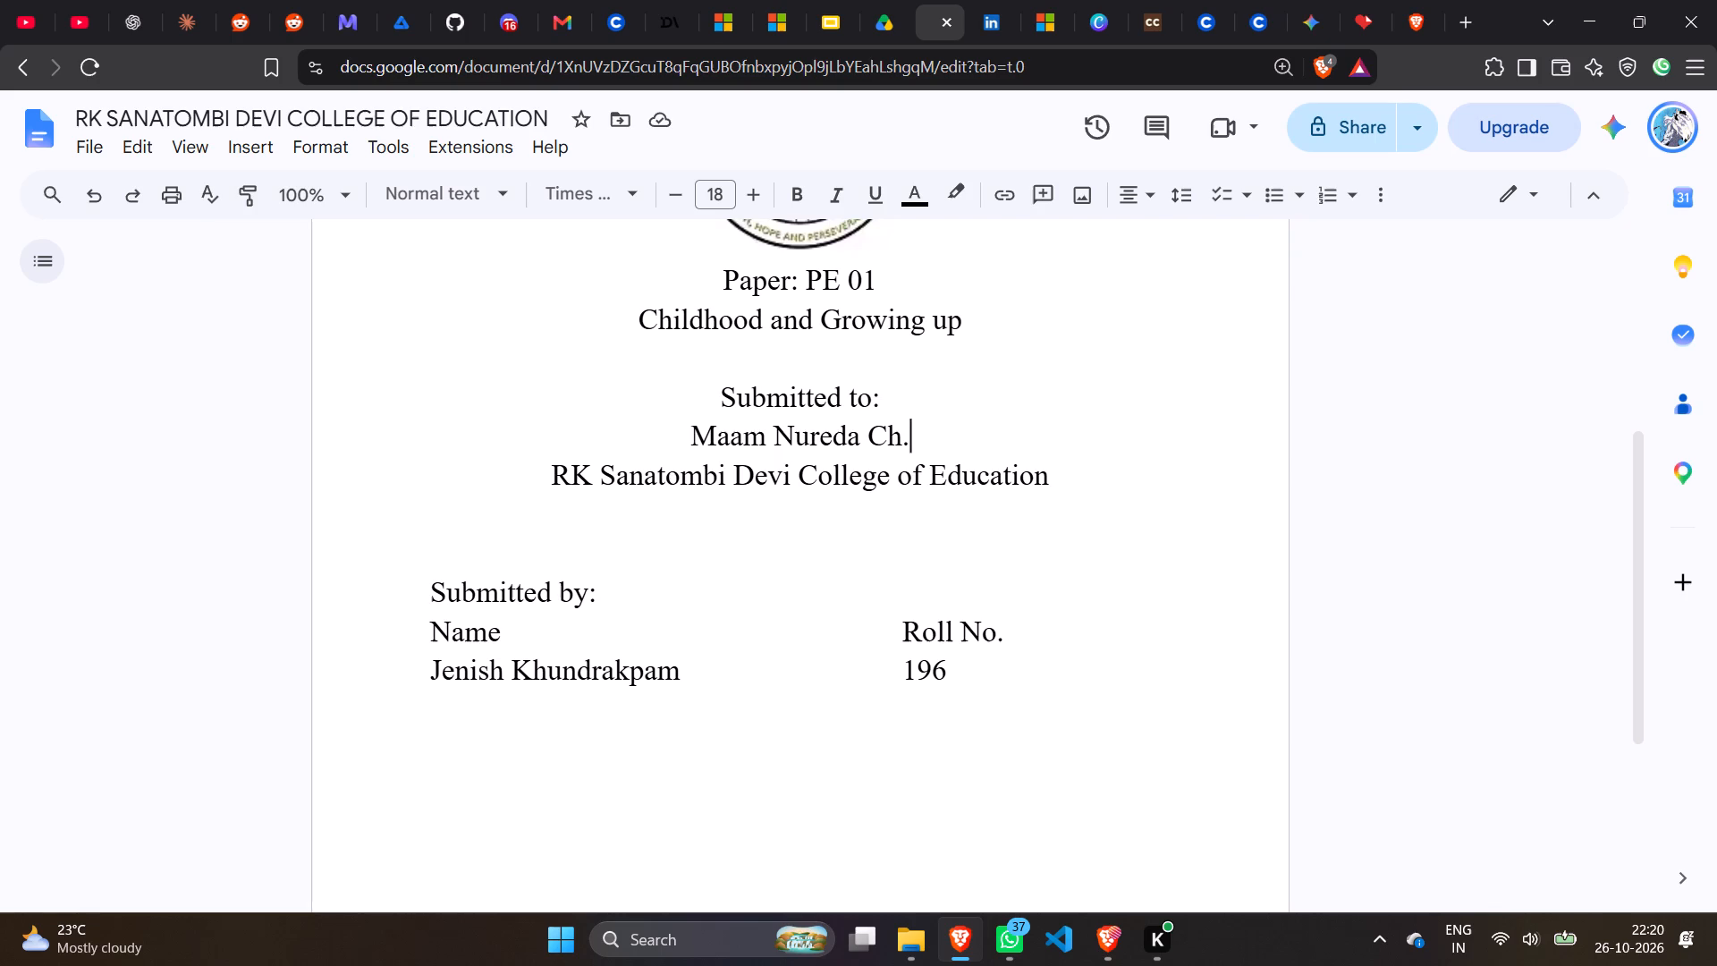
scroll(618, 716, "down", 10)
scroll(618, 716, "up", 7)
scroll(618, 716, "down", 5)
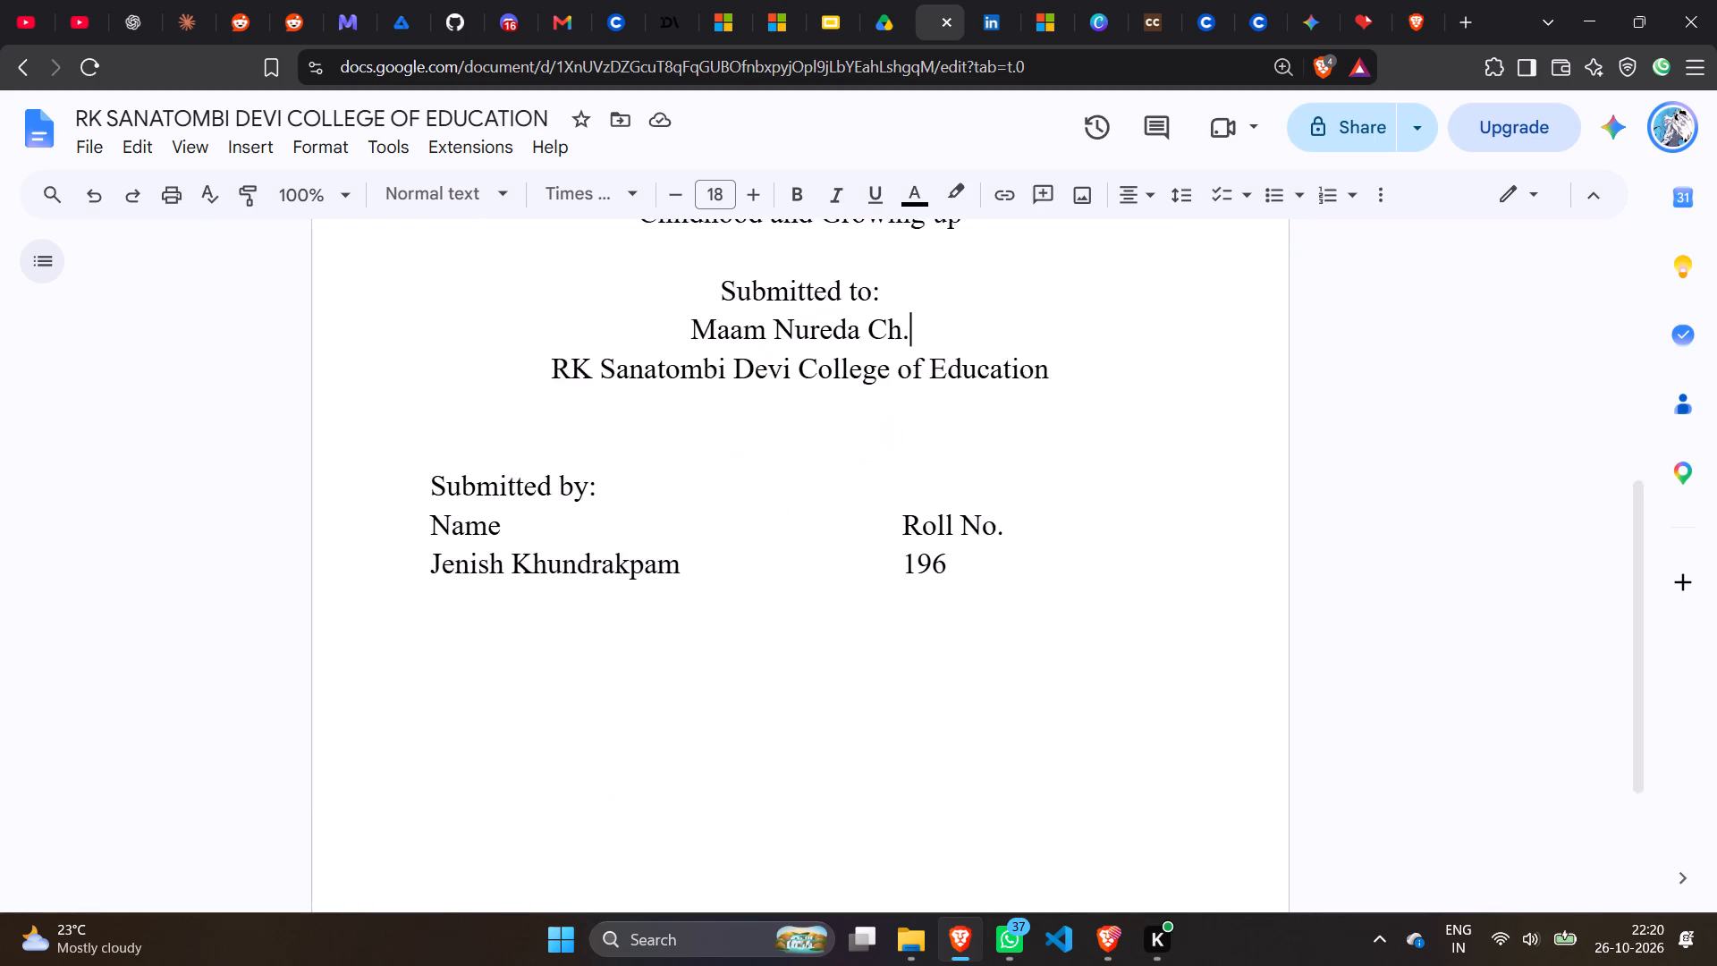
scroll(618, 716, "up", 4)
scroll(618, 716, "down", 2)
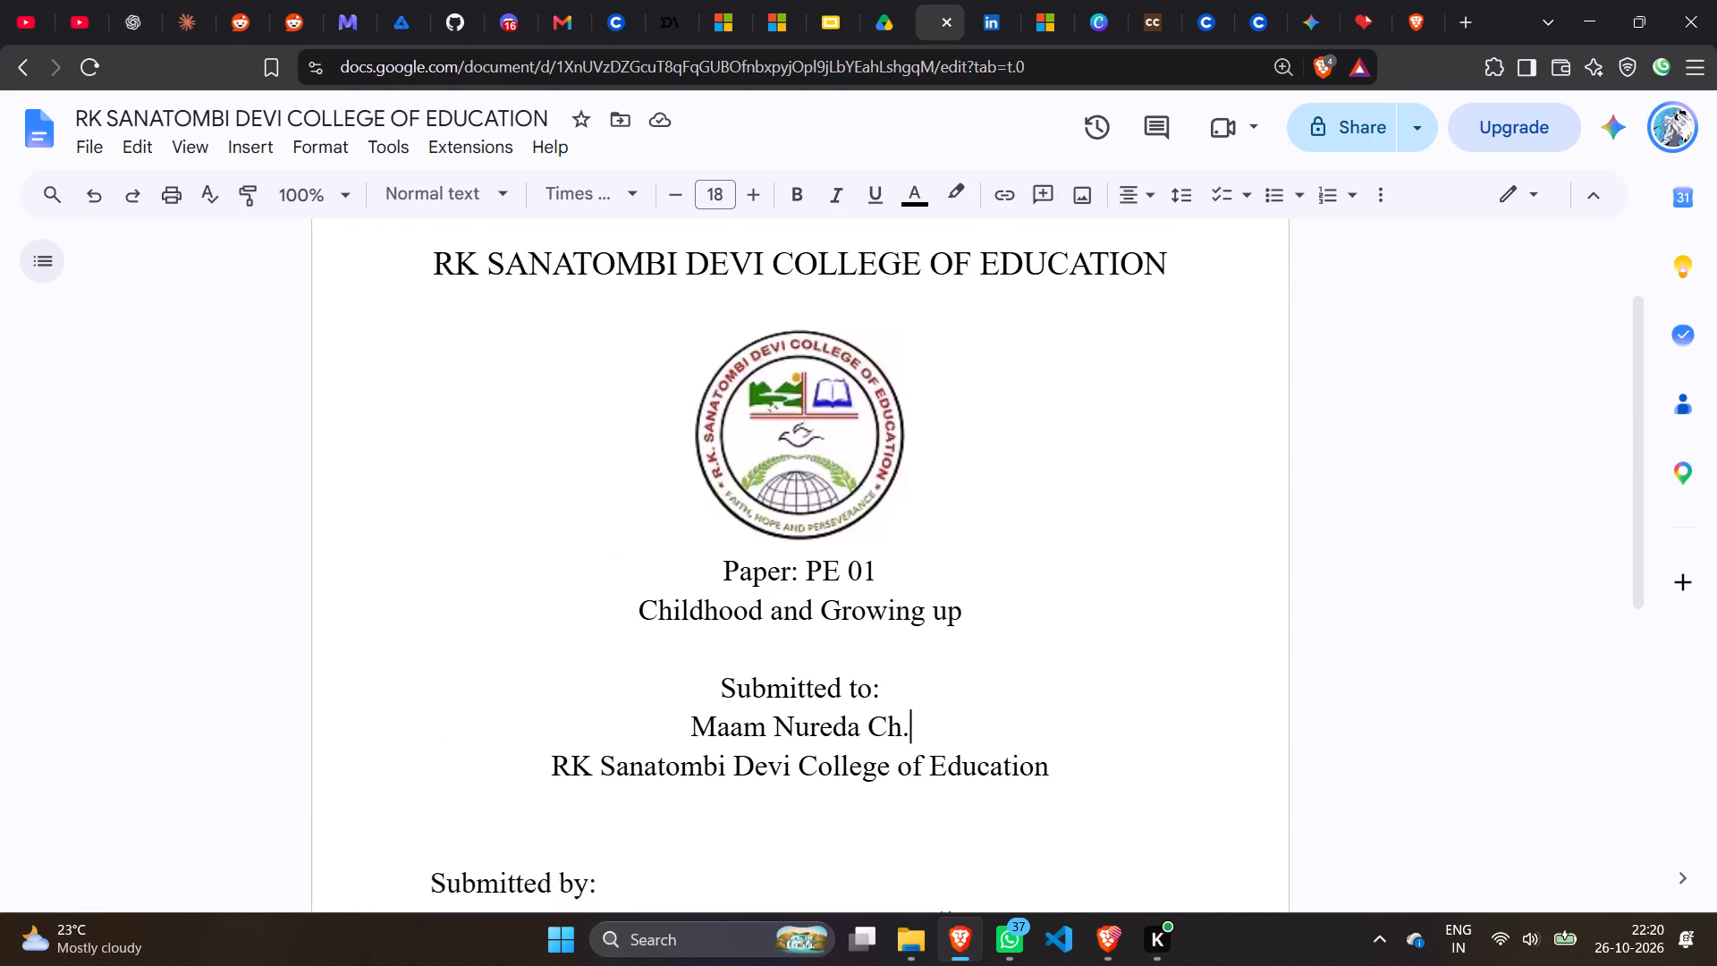
scroll(618, 716, "down", 1)
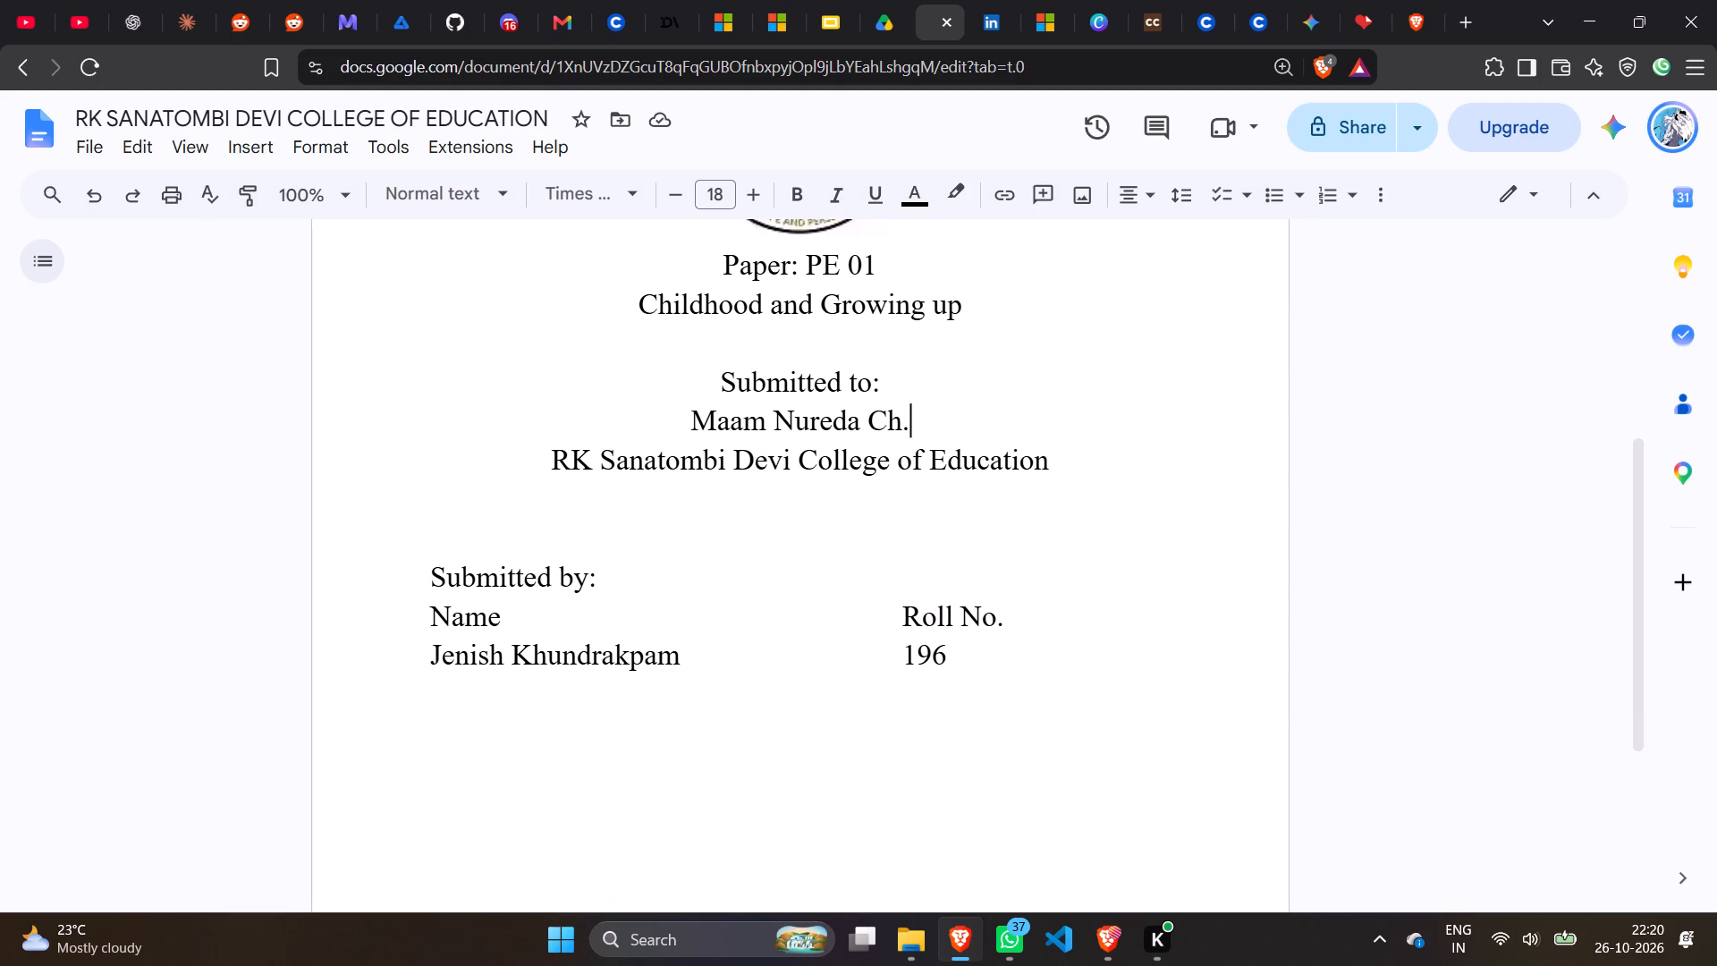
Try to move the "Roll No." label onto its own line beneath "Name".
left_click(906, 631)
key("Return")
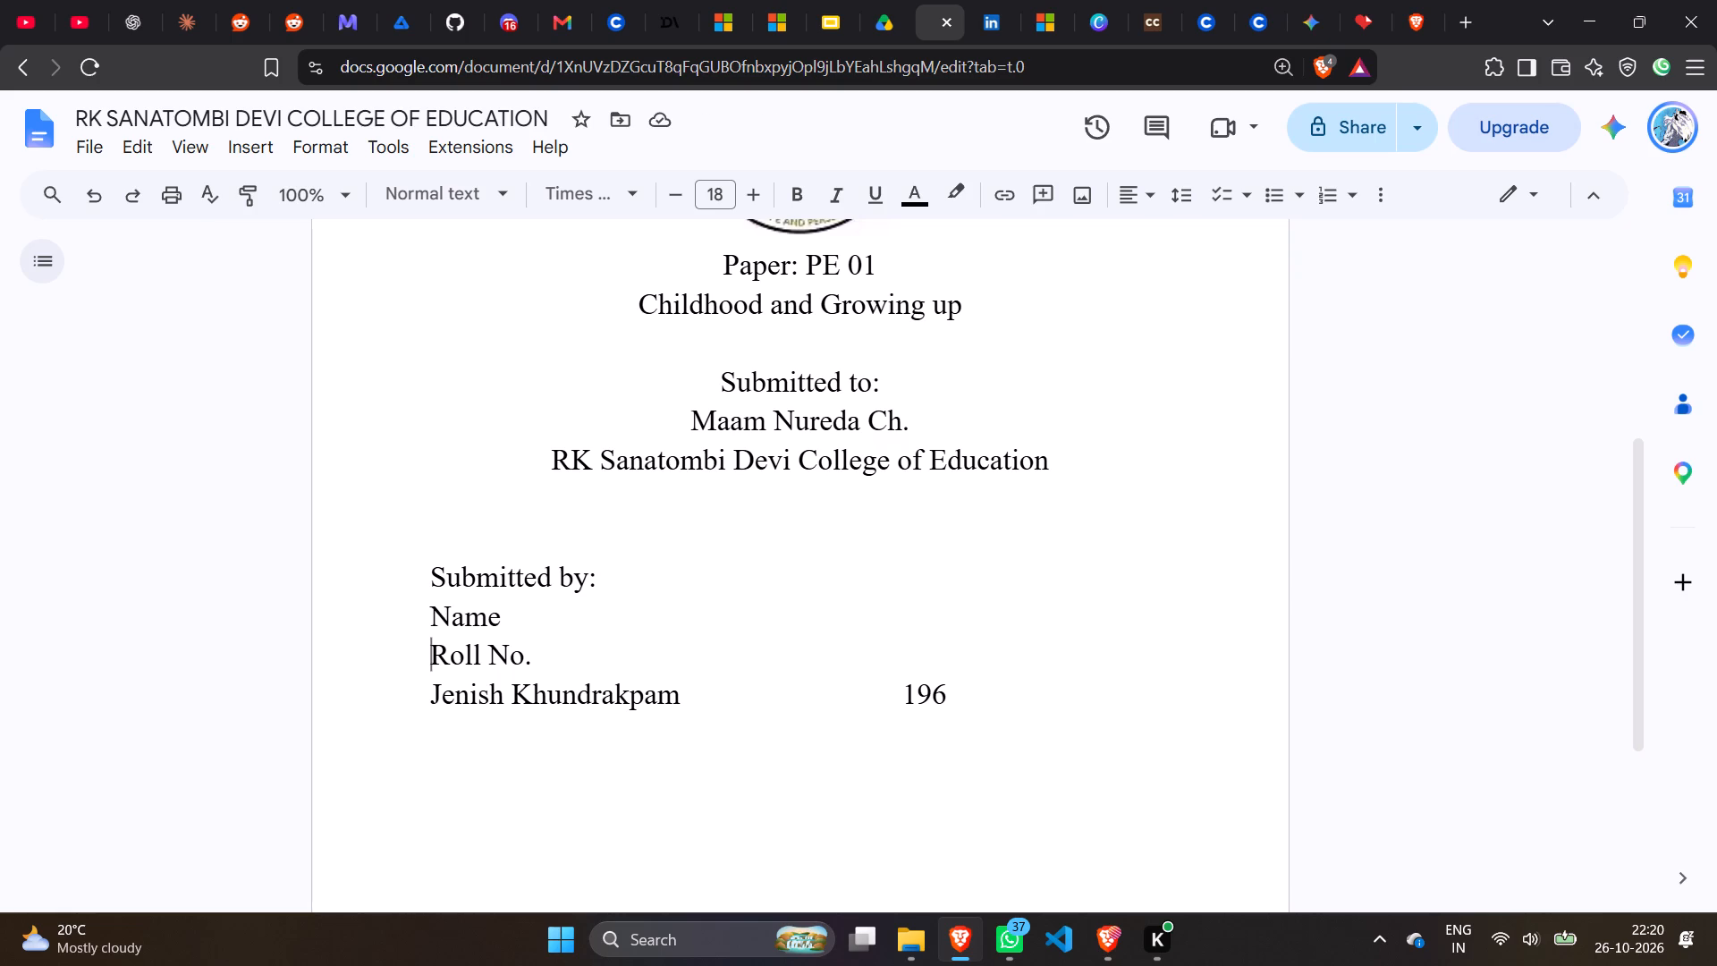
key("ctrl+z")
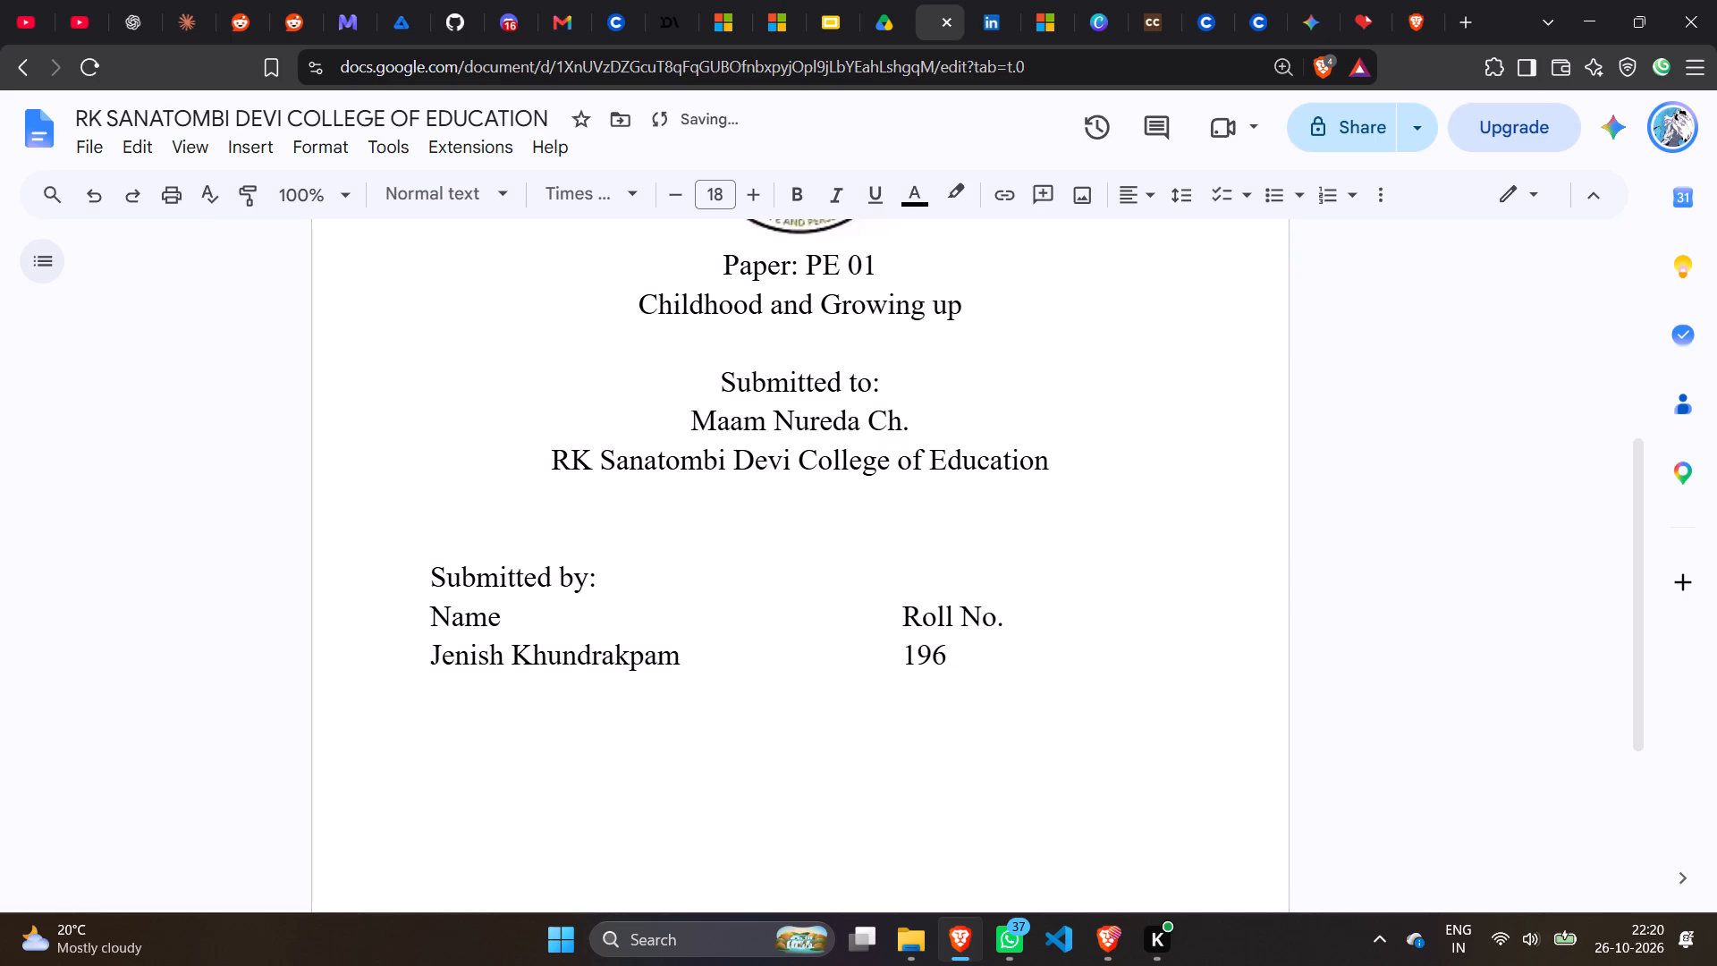
Cut the "Roll No." label with its line break, joining the submitter's name to the "Name" line.
left_click_drag(907, 607, 920, 613)
left_click_drag(920, 613, 1018, 632)
key("ctrl+x")
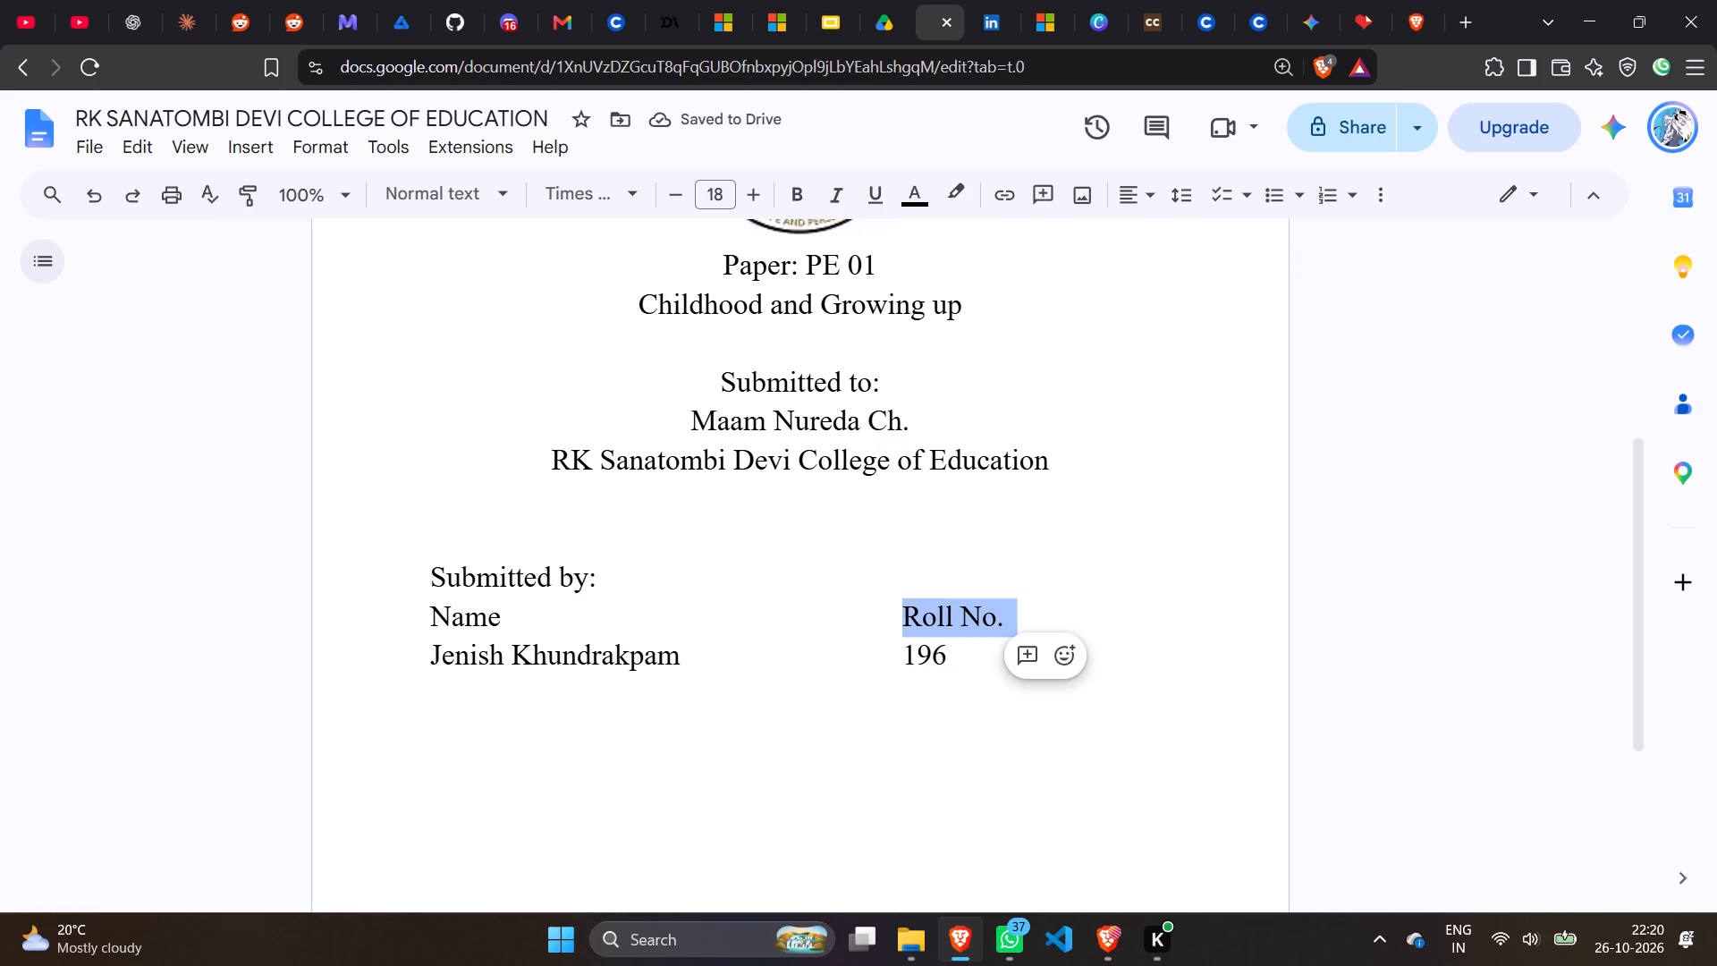
Add a colon after "Name" and remove the tab gap so the submitter's name follows directly on that line.
left_click(517, 626)
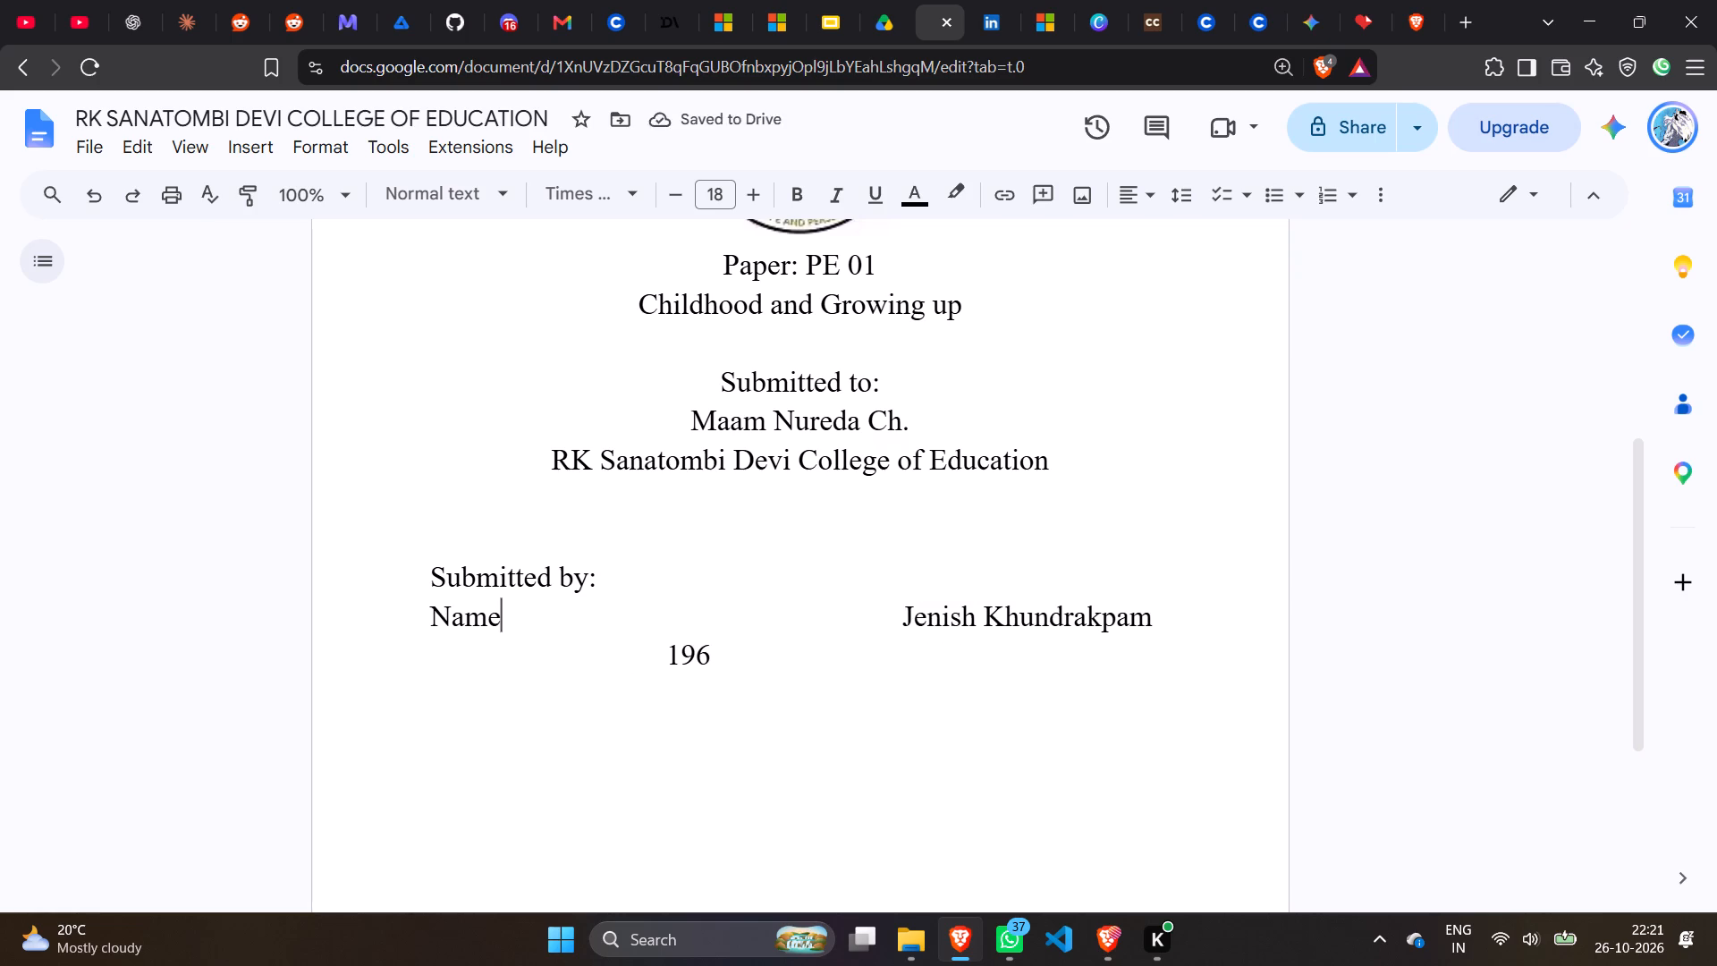
key("shift+colon")
key("Right")
key("Right")
key("Right")
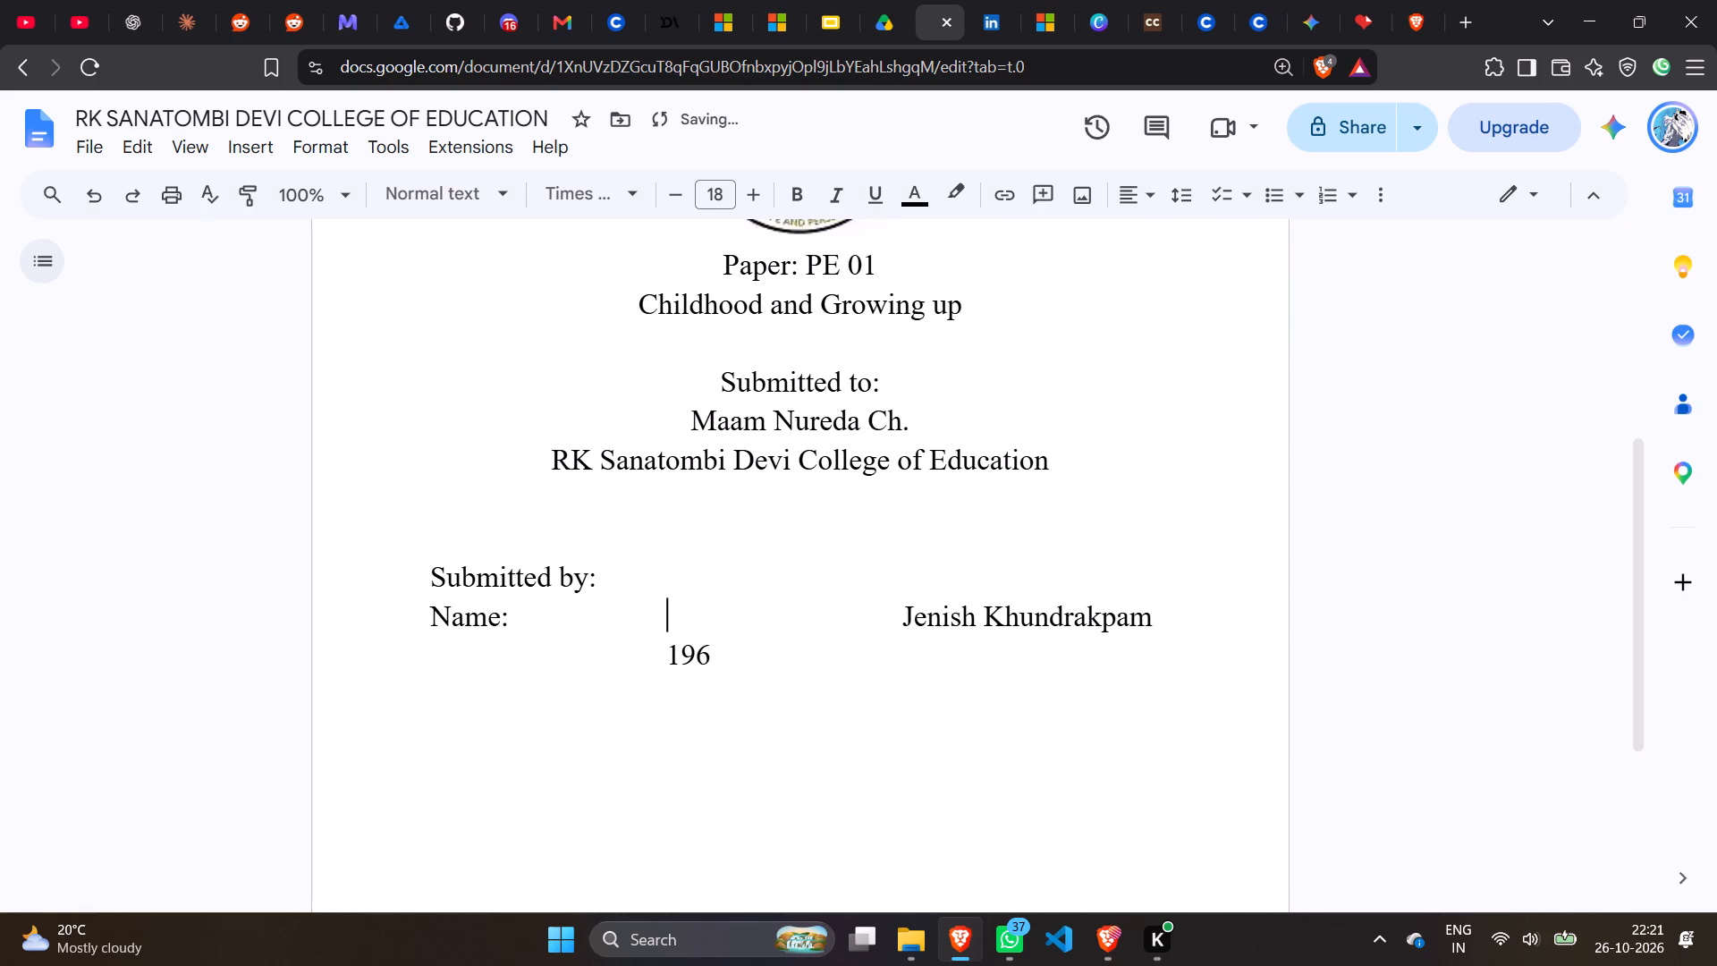
key("Right")
key("Right")
key("Right")
key("Right")
key("Right")
key("Left")
key("BackSpace")
key("BackSpace")
key("BackSpace")
key("BackSpace")
key("BackSpace")
key("BackSpace")
key("BackSpace")
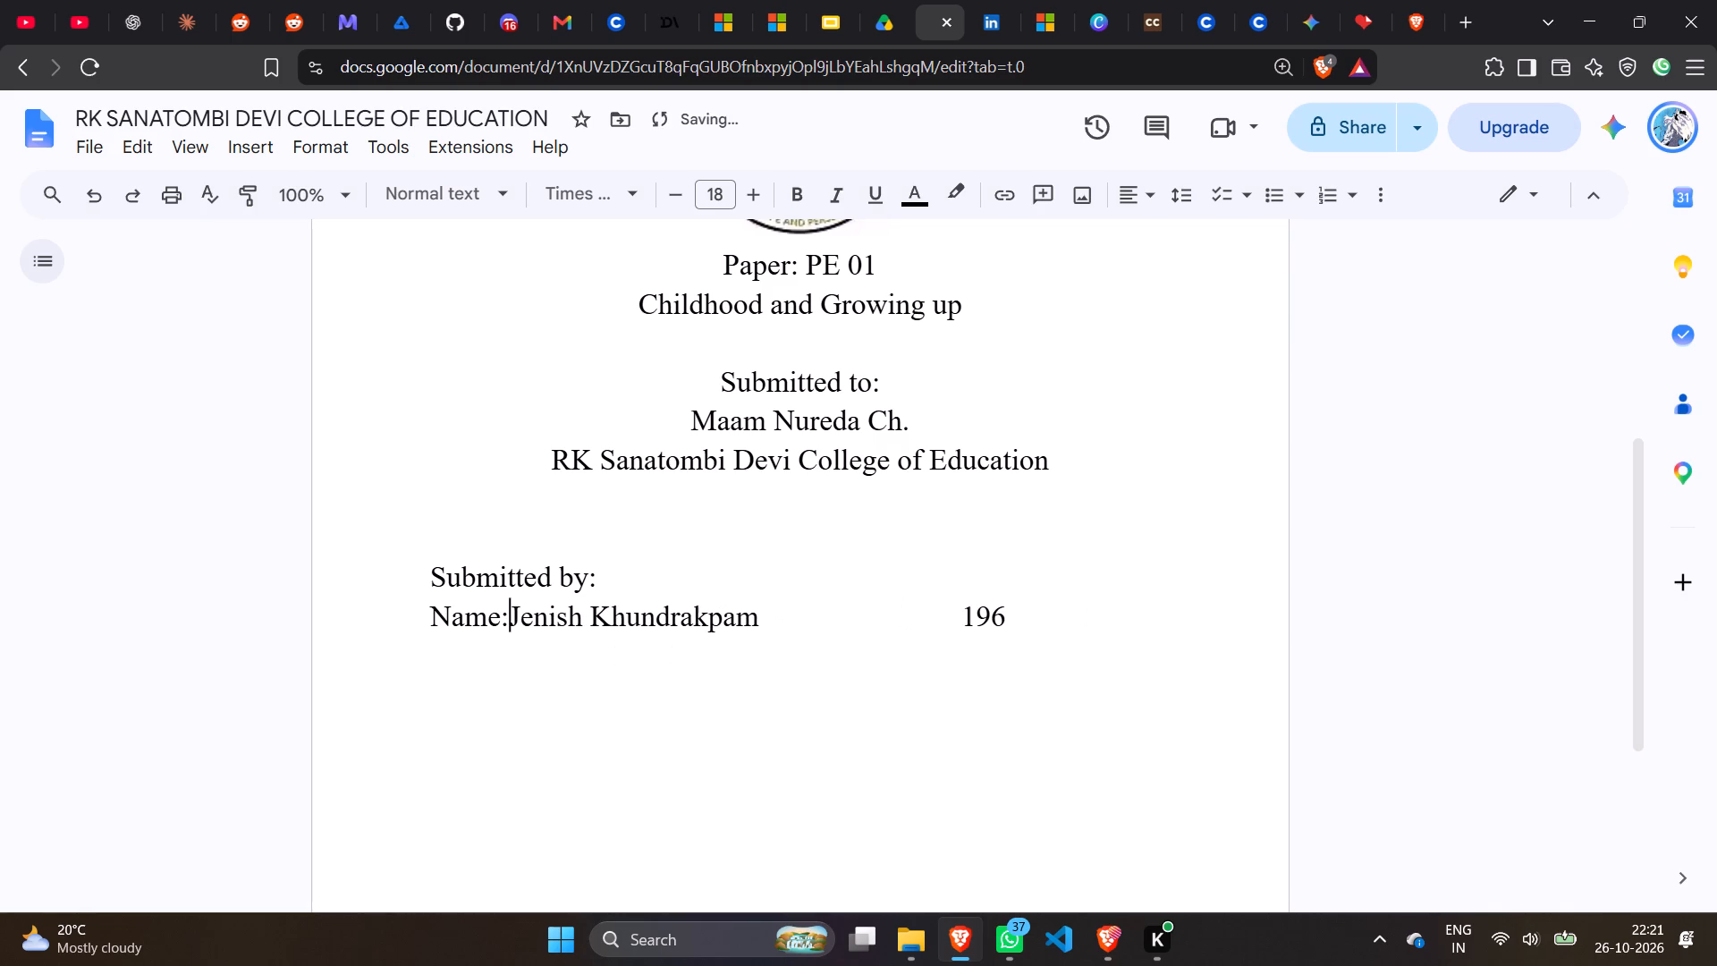
Break the line after the submitter's name and remove the tabs before the roll number on the new line.
key("Right")
key("Right")
key("Right")
key("Right")
key("Right")
key("Right")
key("Right")
key("Right")
key("Right")
key("Right")
key("Right")
key("Right")
key("Right")
key("Right")
key("Right")
key("Right")
key("Right")
key("Right")
key("Return")
key("Right")
key("Right")
key("Right")
key("Right")
key("Right")
key("Right")
key("Right")
key("Right")
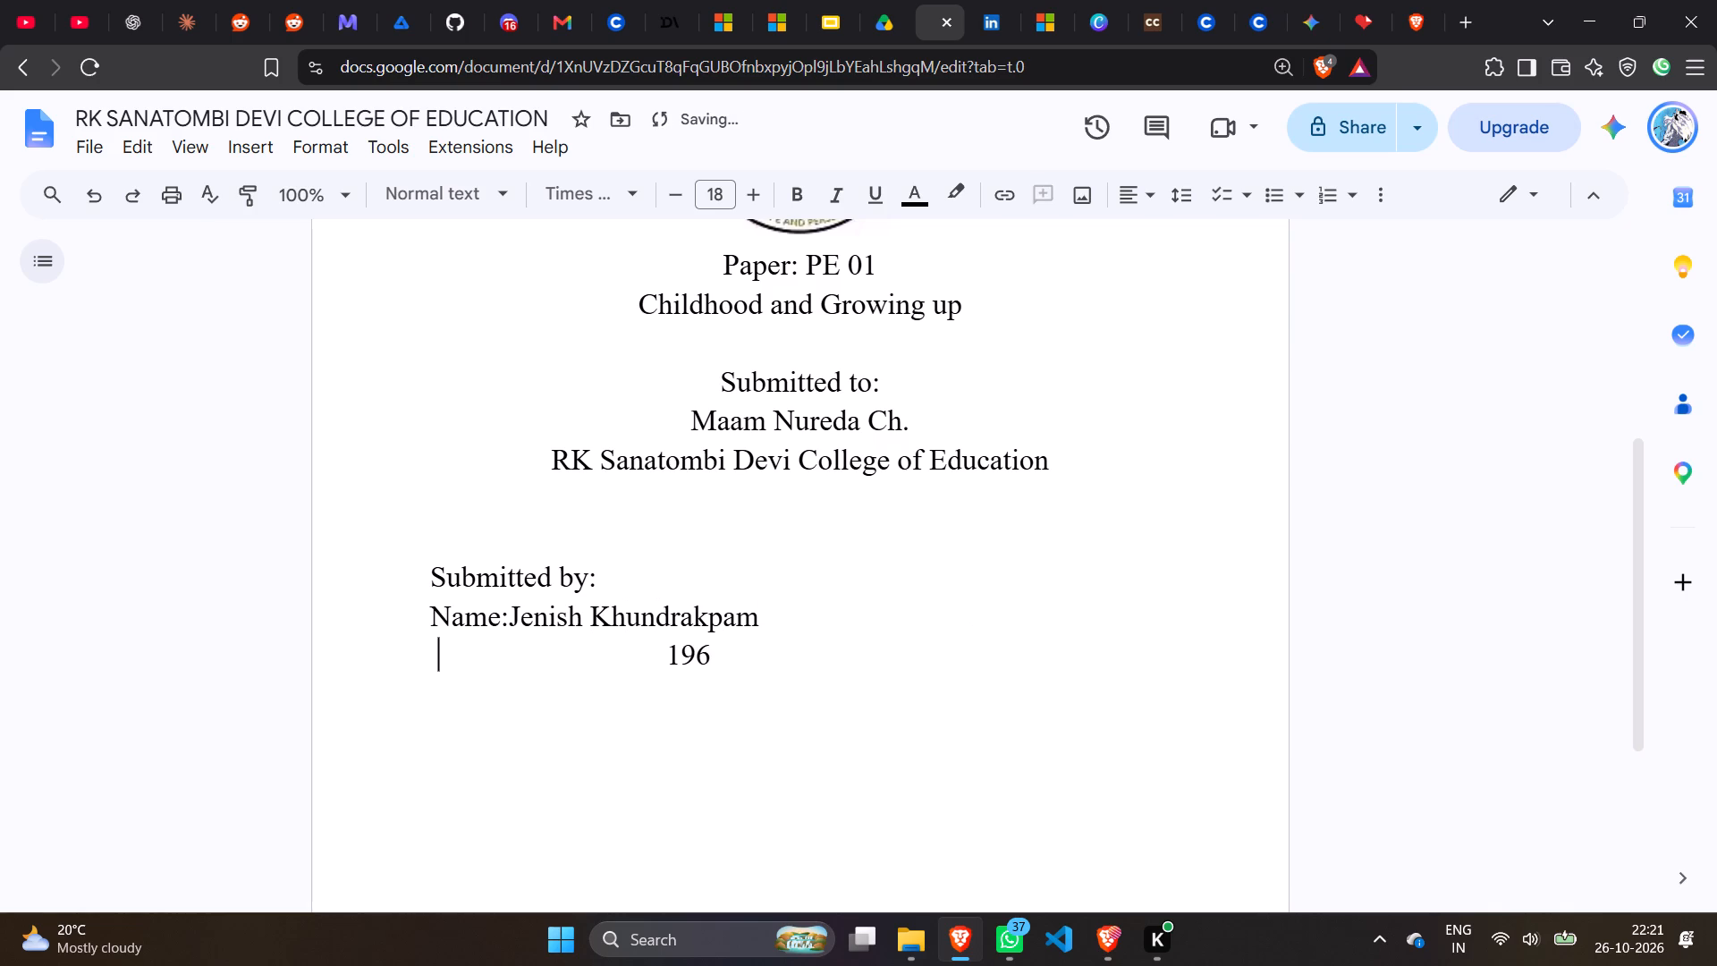
key("Left")
key("Left")
key("Left")
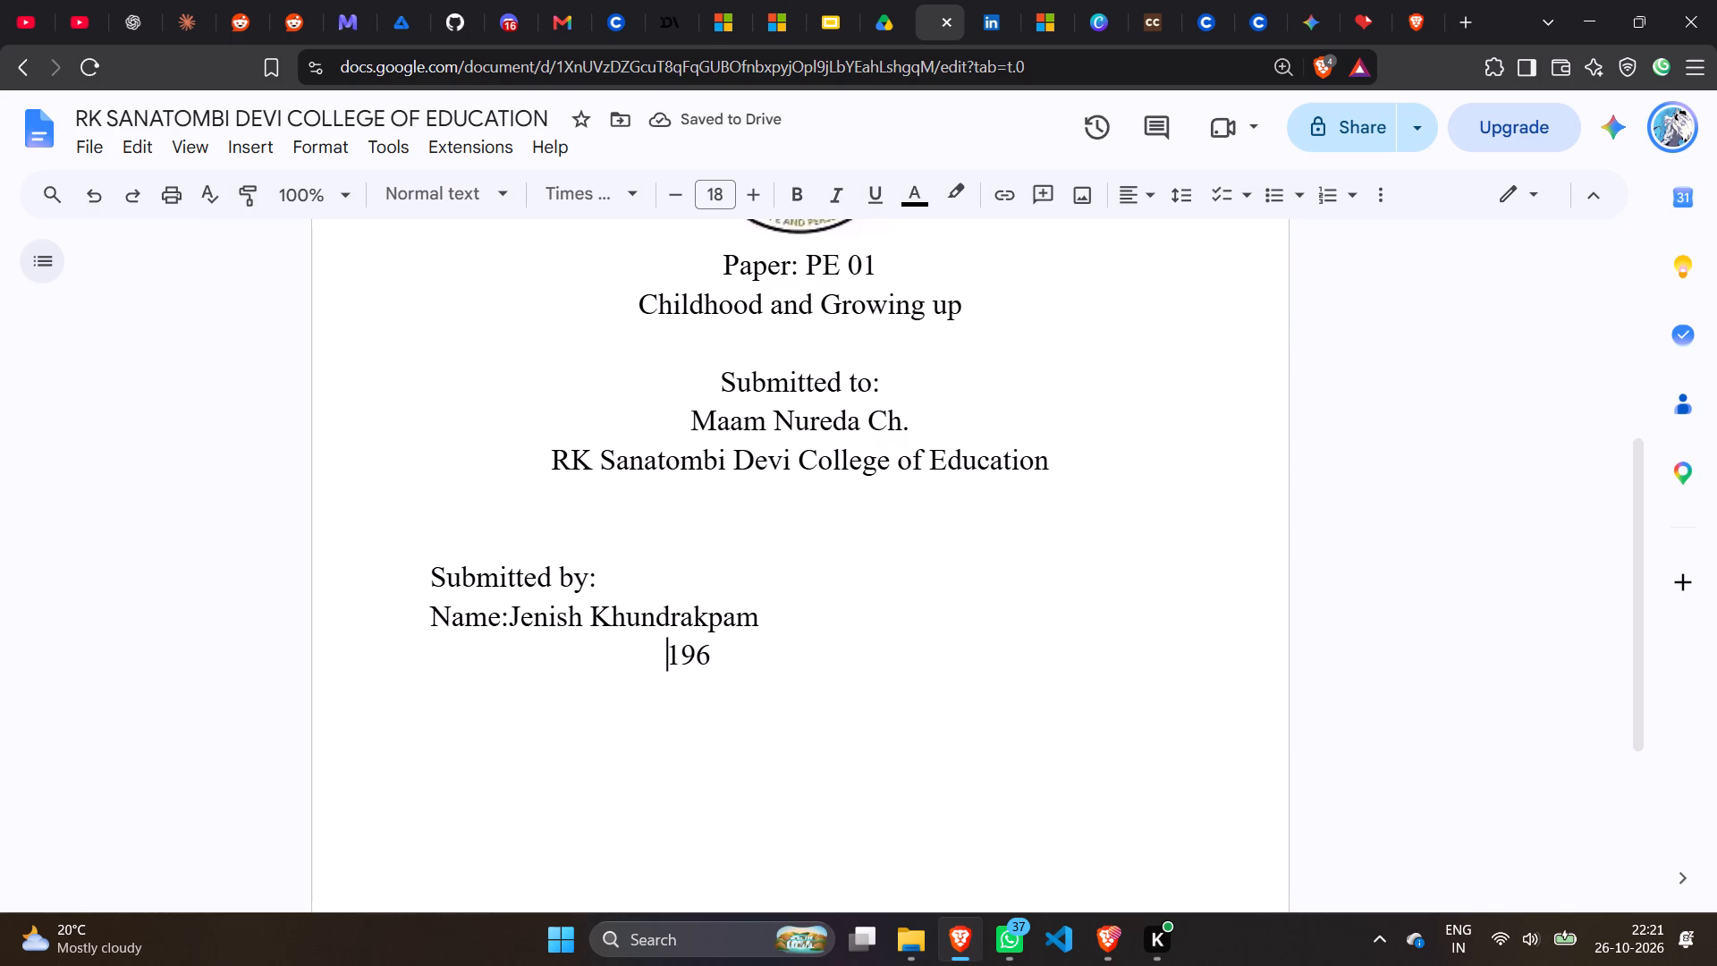
key("BackSpace")
key("BackSpace")
key("BackSpace")
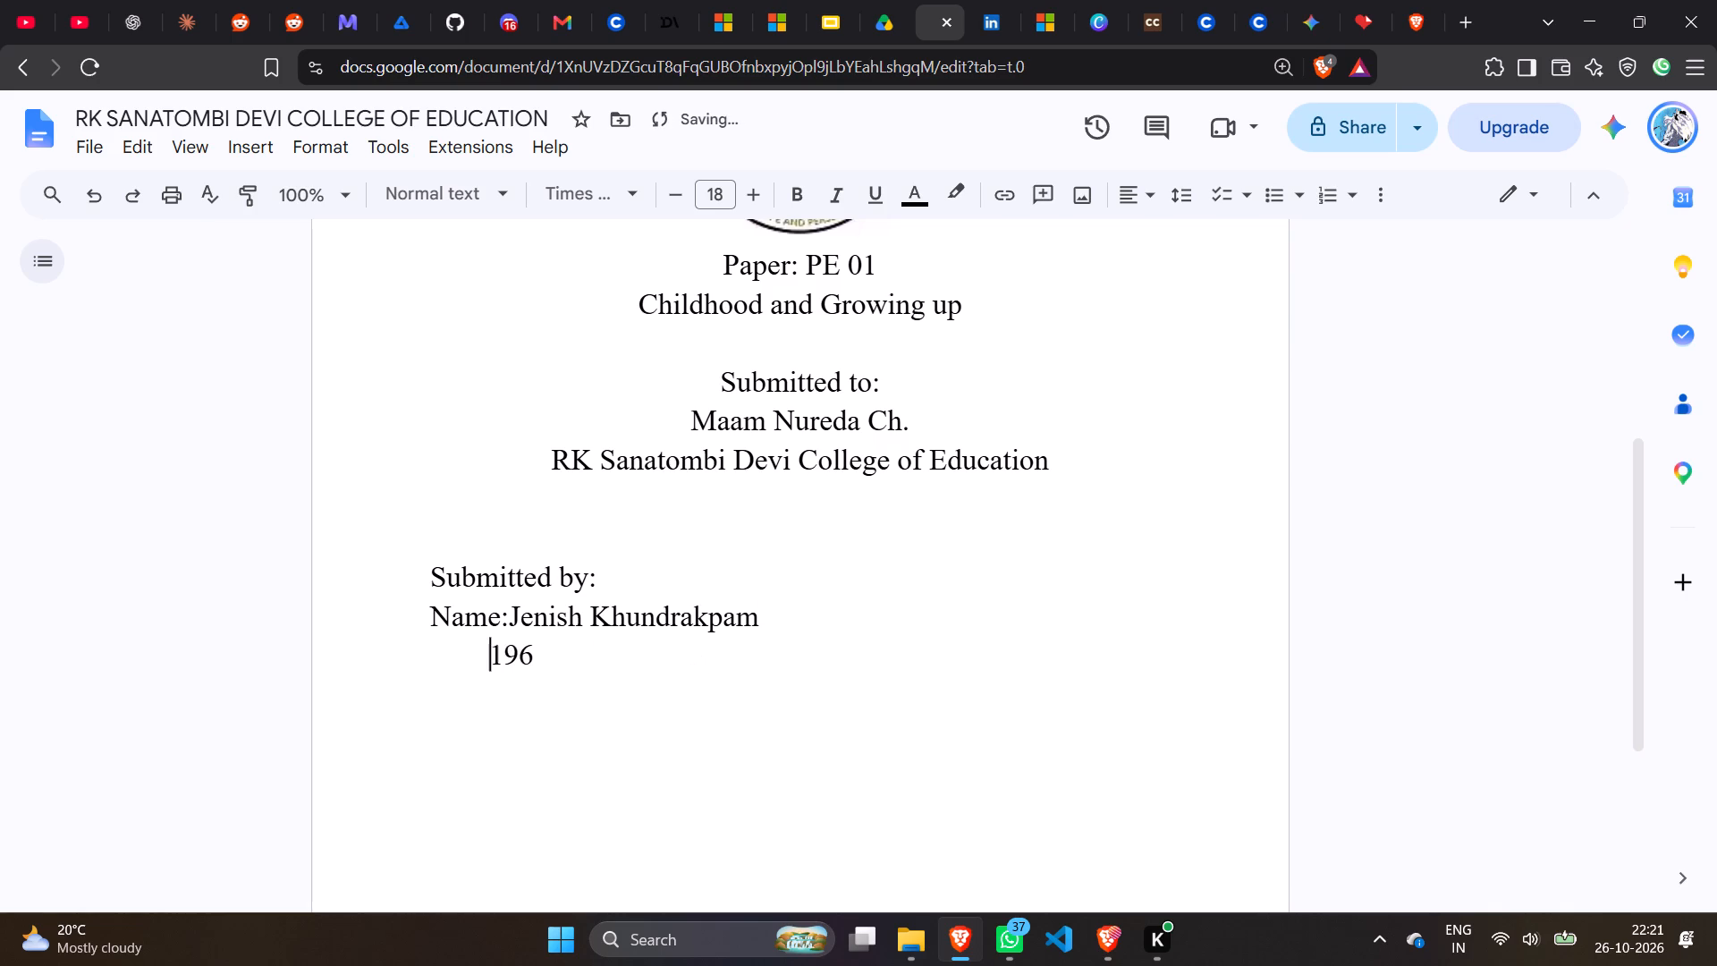
key("BackSpace")
Paste the "Roll No." label before the roll number, flush with "Name", and join them on one line separated by a colon and space.
key("ctrl+v")
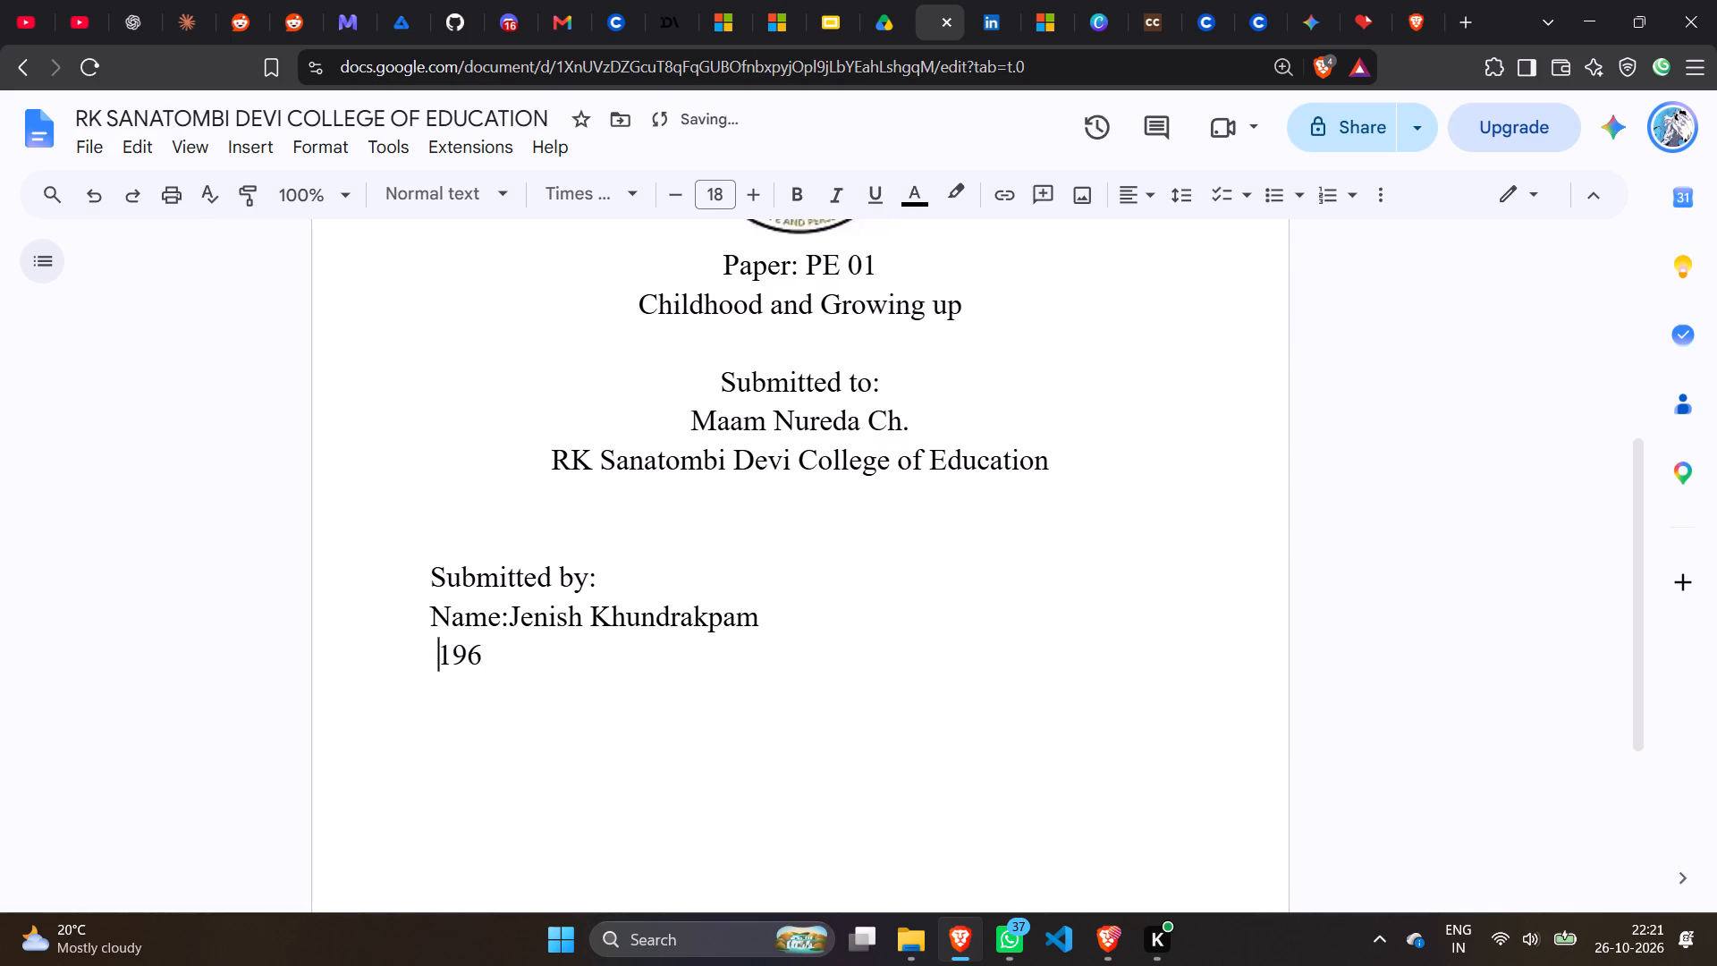
key("Up")
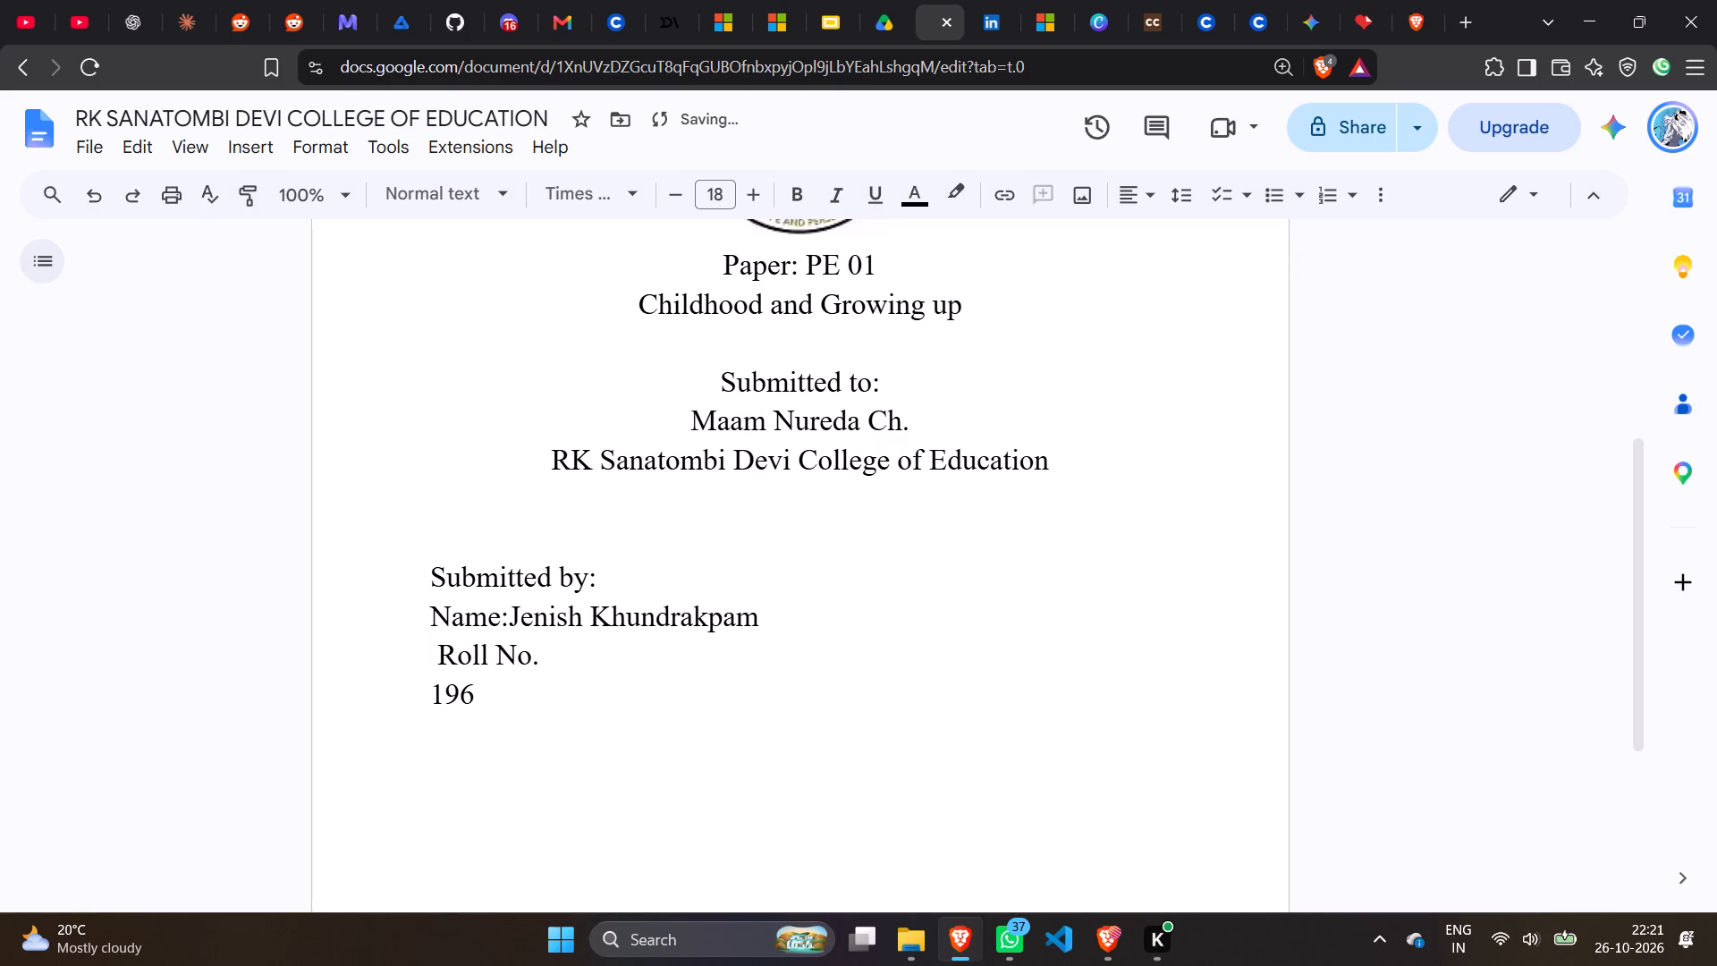
key("Right")
key("BackSpace")
key("Up")
key("Down")
key("Down")
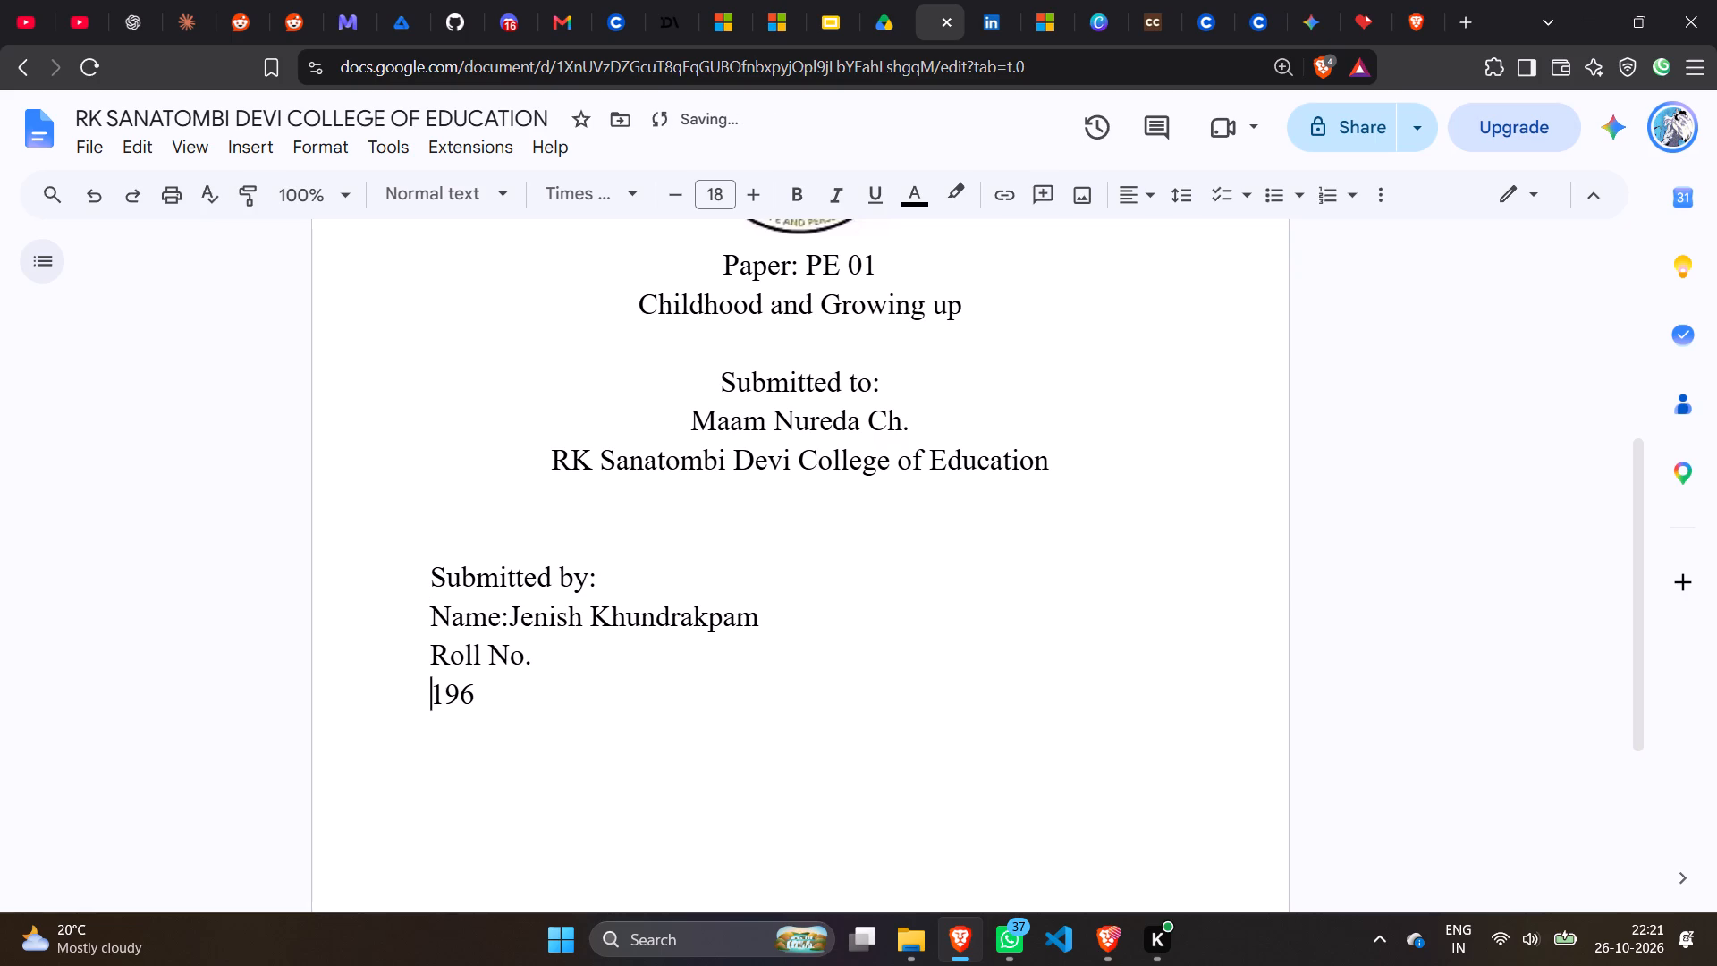
key("BackSpace")
type(":")
key("space")
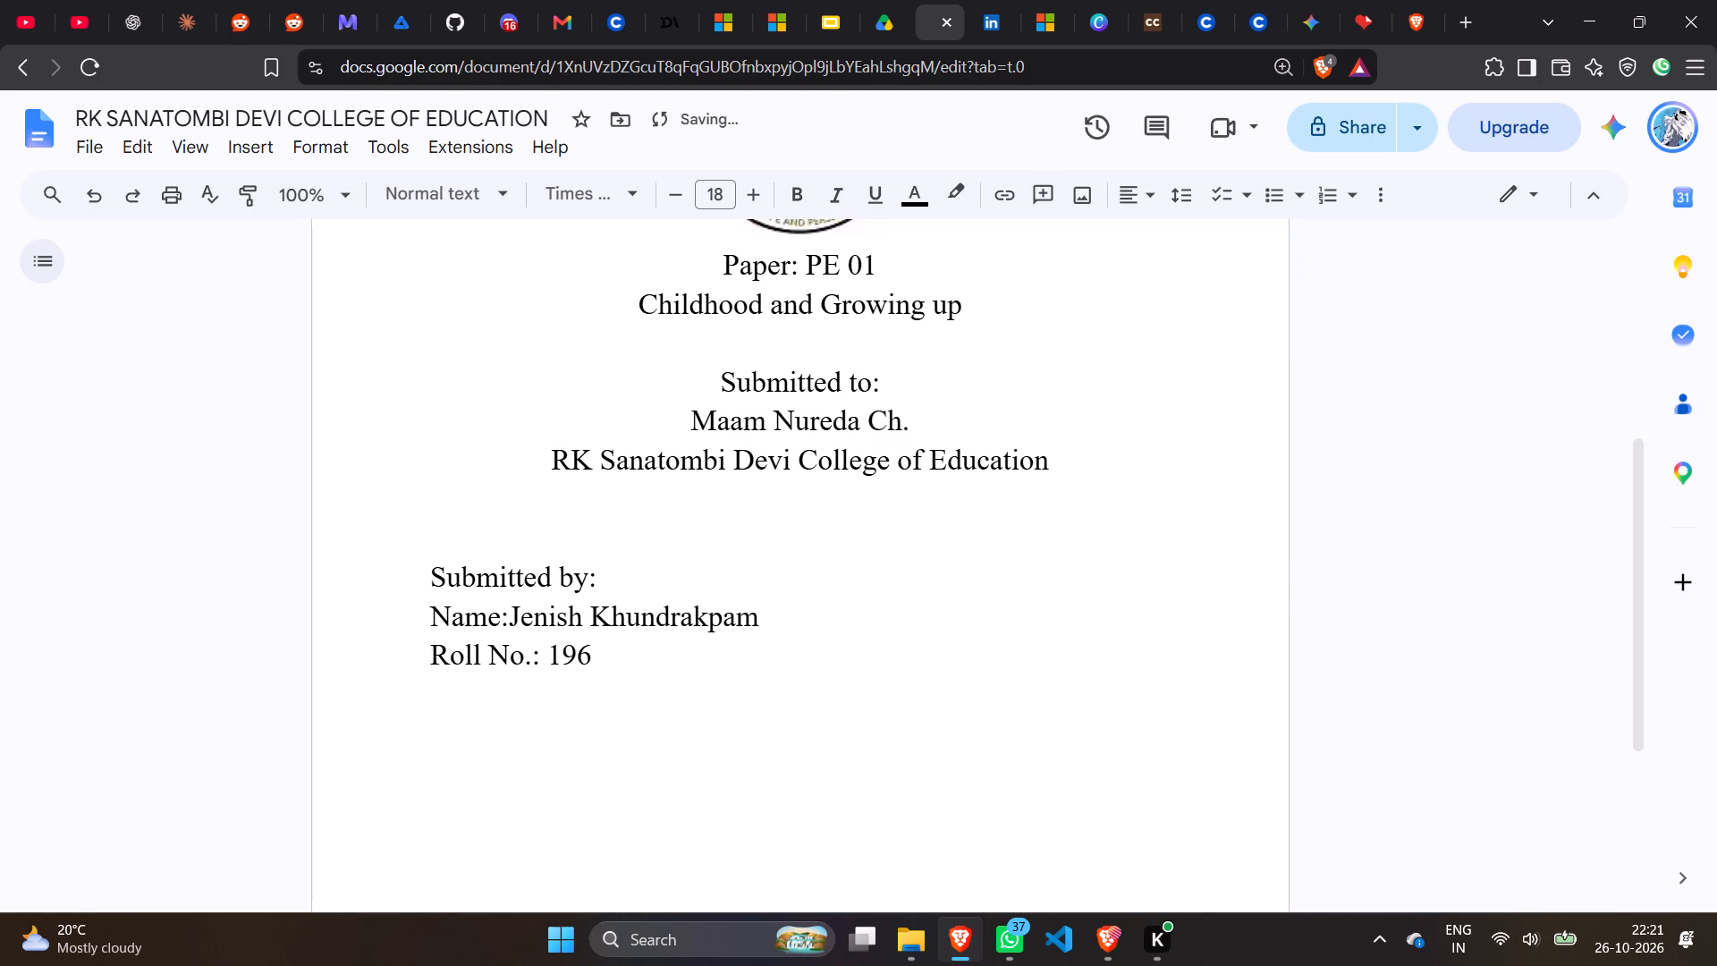
Insert a space between "Name:" and the submitter's name.
left_click(512, 623)
key("space")
Add three blank lines above "Submitted by:" to push the submitter block further down the cover page.
scroll(662, 699, "up", 3)
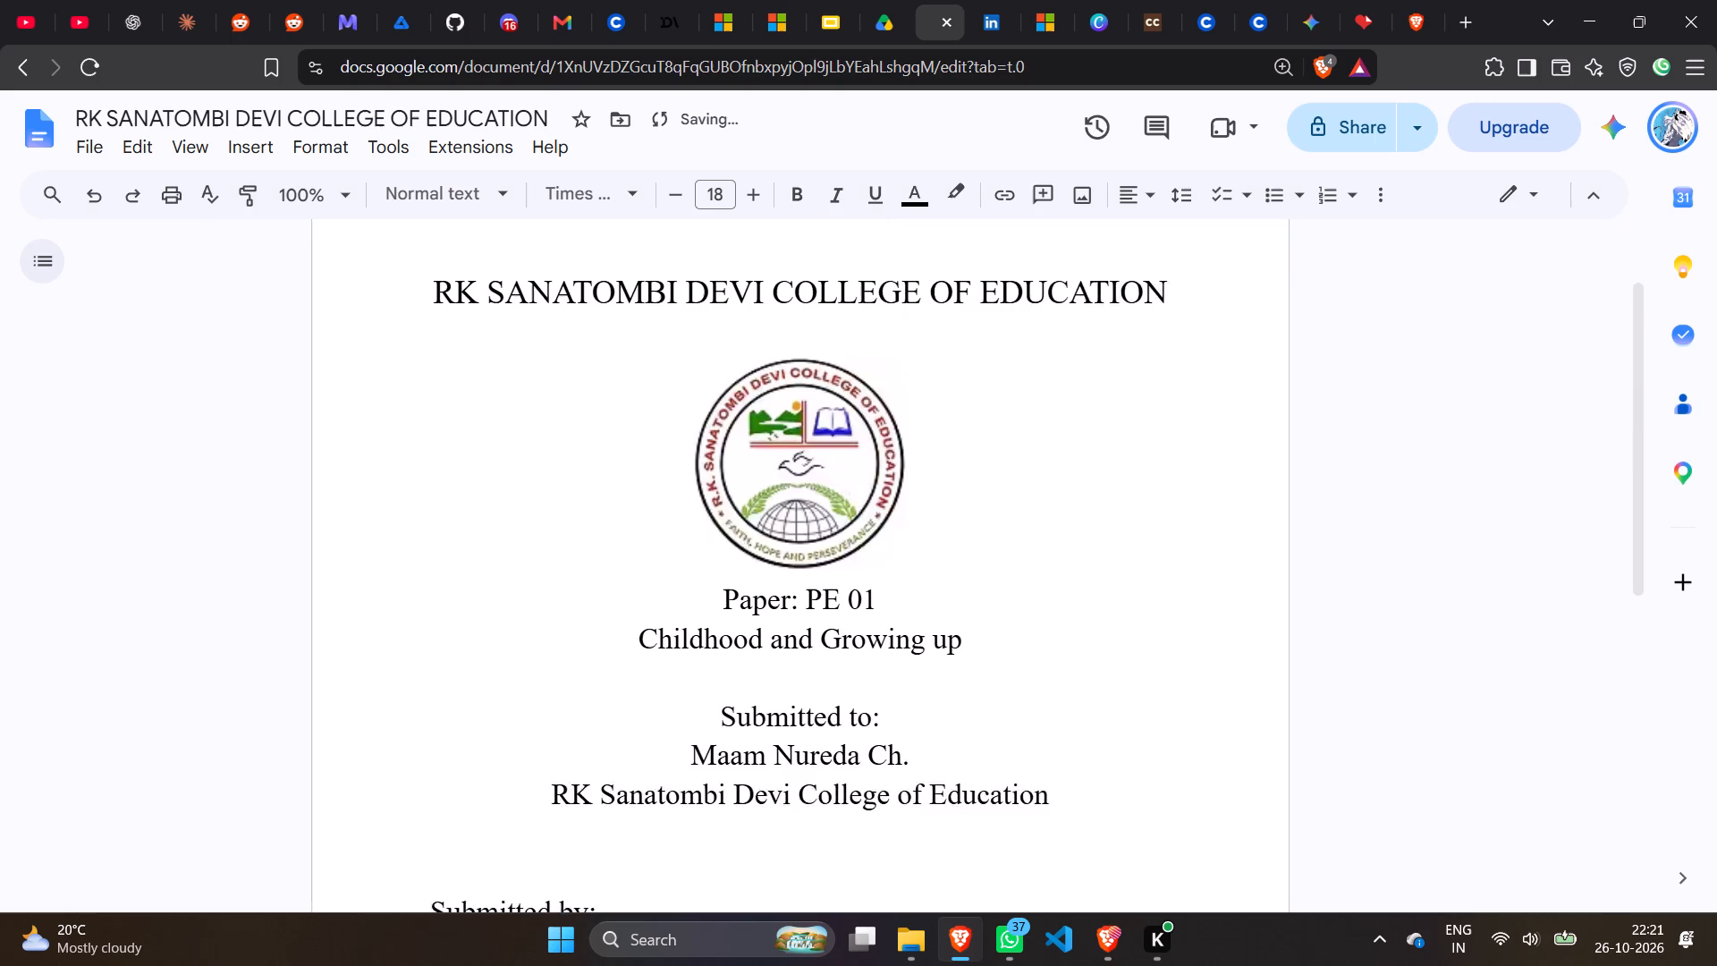
scroll(662, 699, "down", 10)
scroll(658, 699, "up", 5)
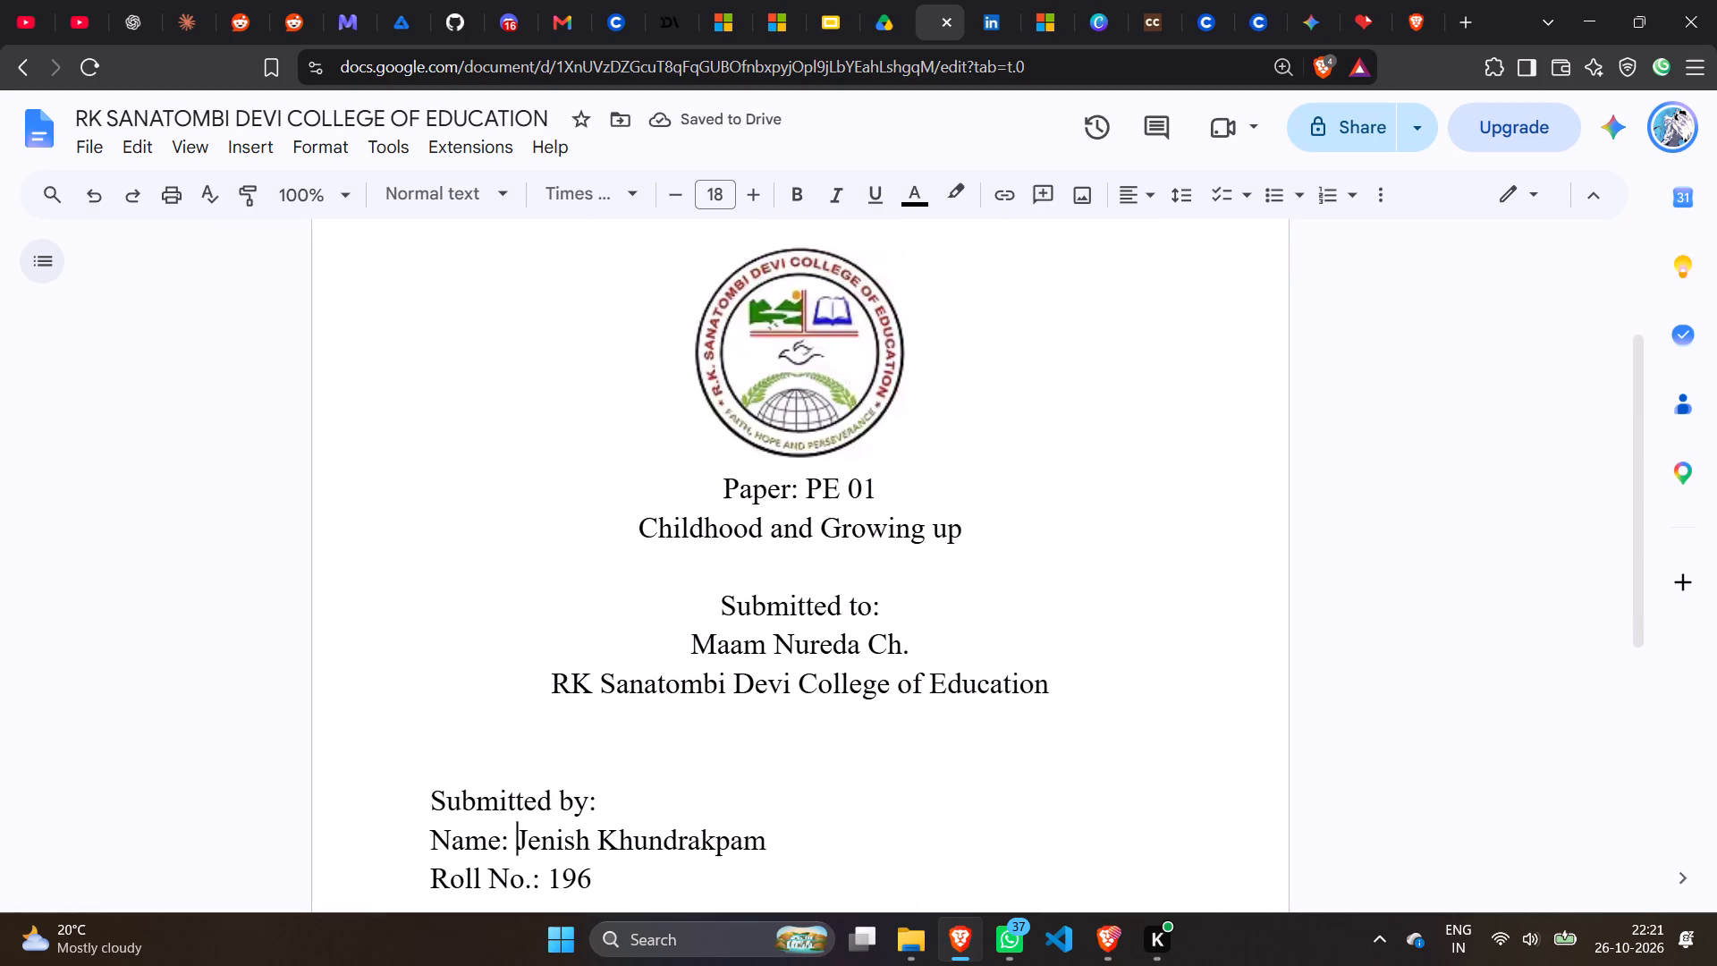
left_click(423, 799)
key("Return")
key("Return")
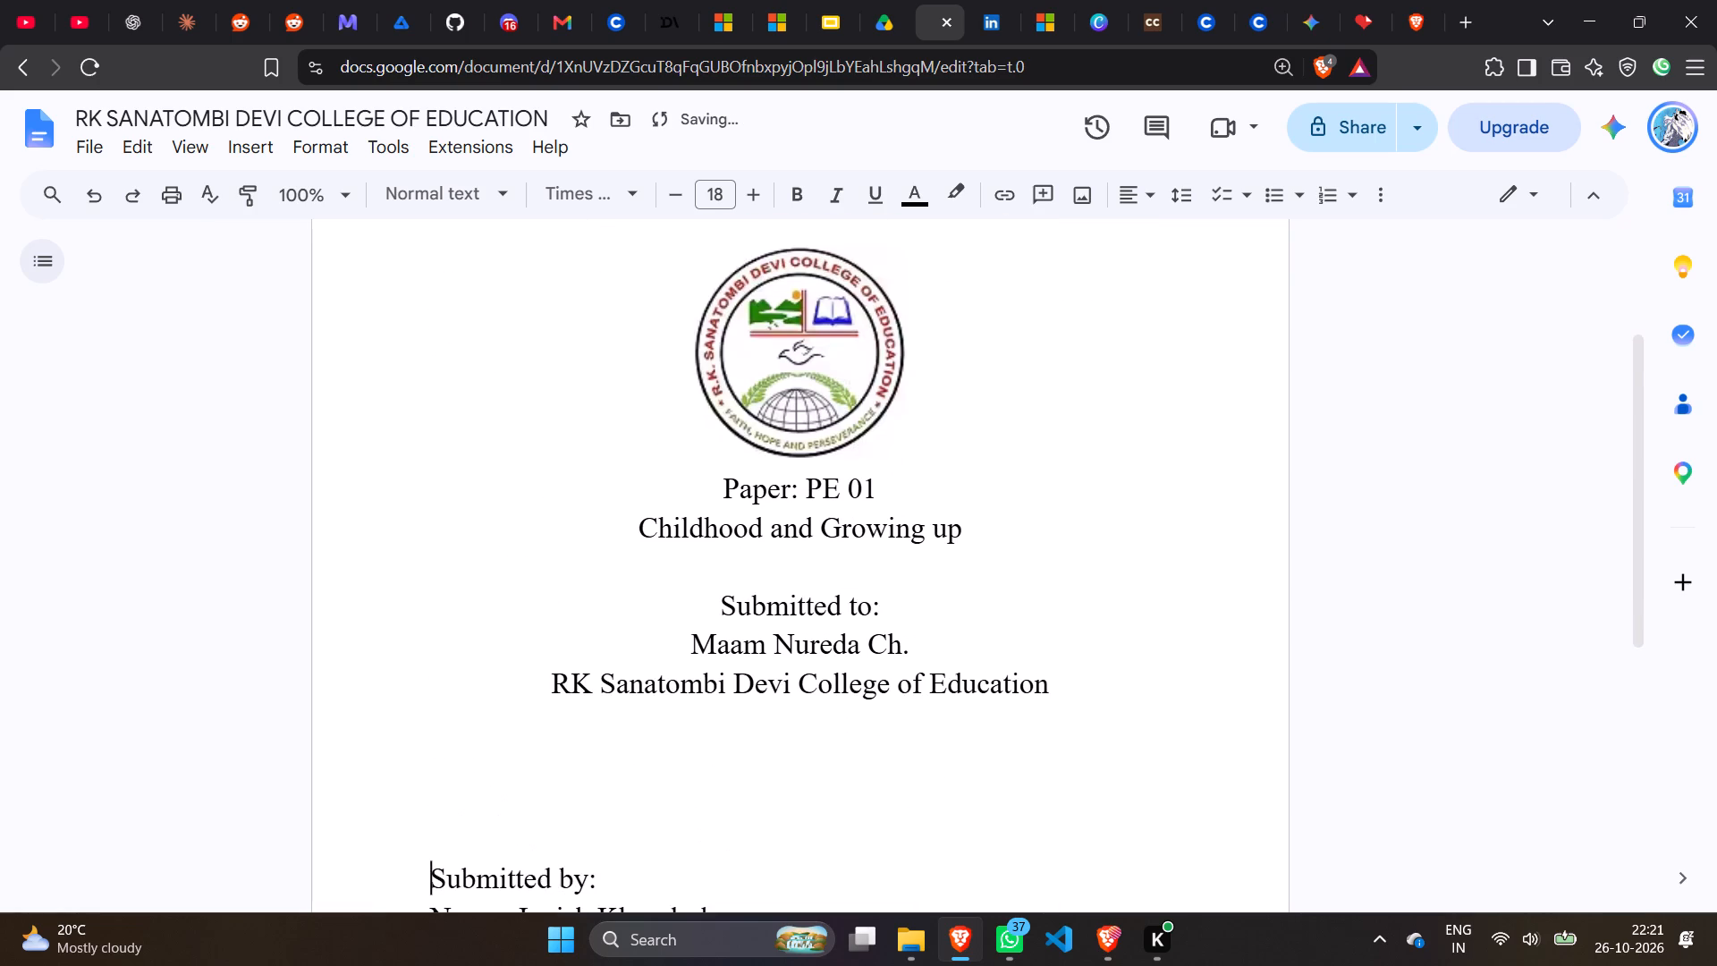
key("Return")
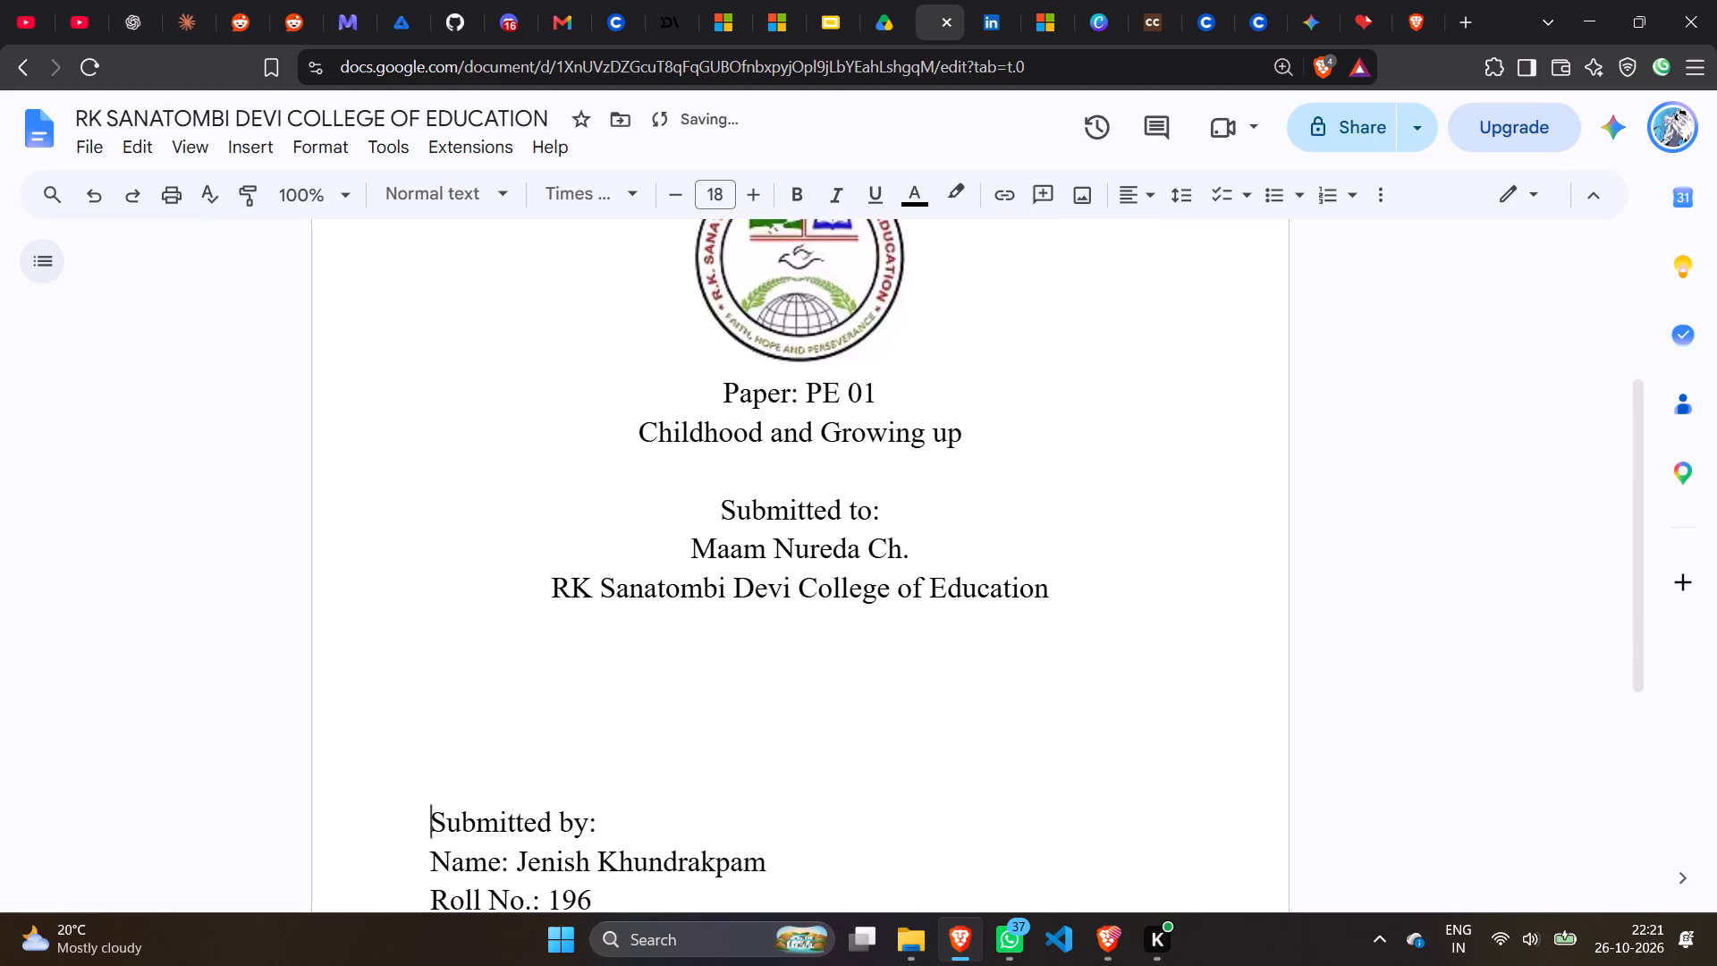
Add one more blank line above "Submitted to:", below the "Childhood and Growing up" title.
left_click(704, 496)
key("Return")
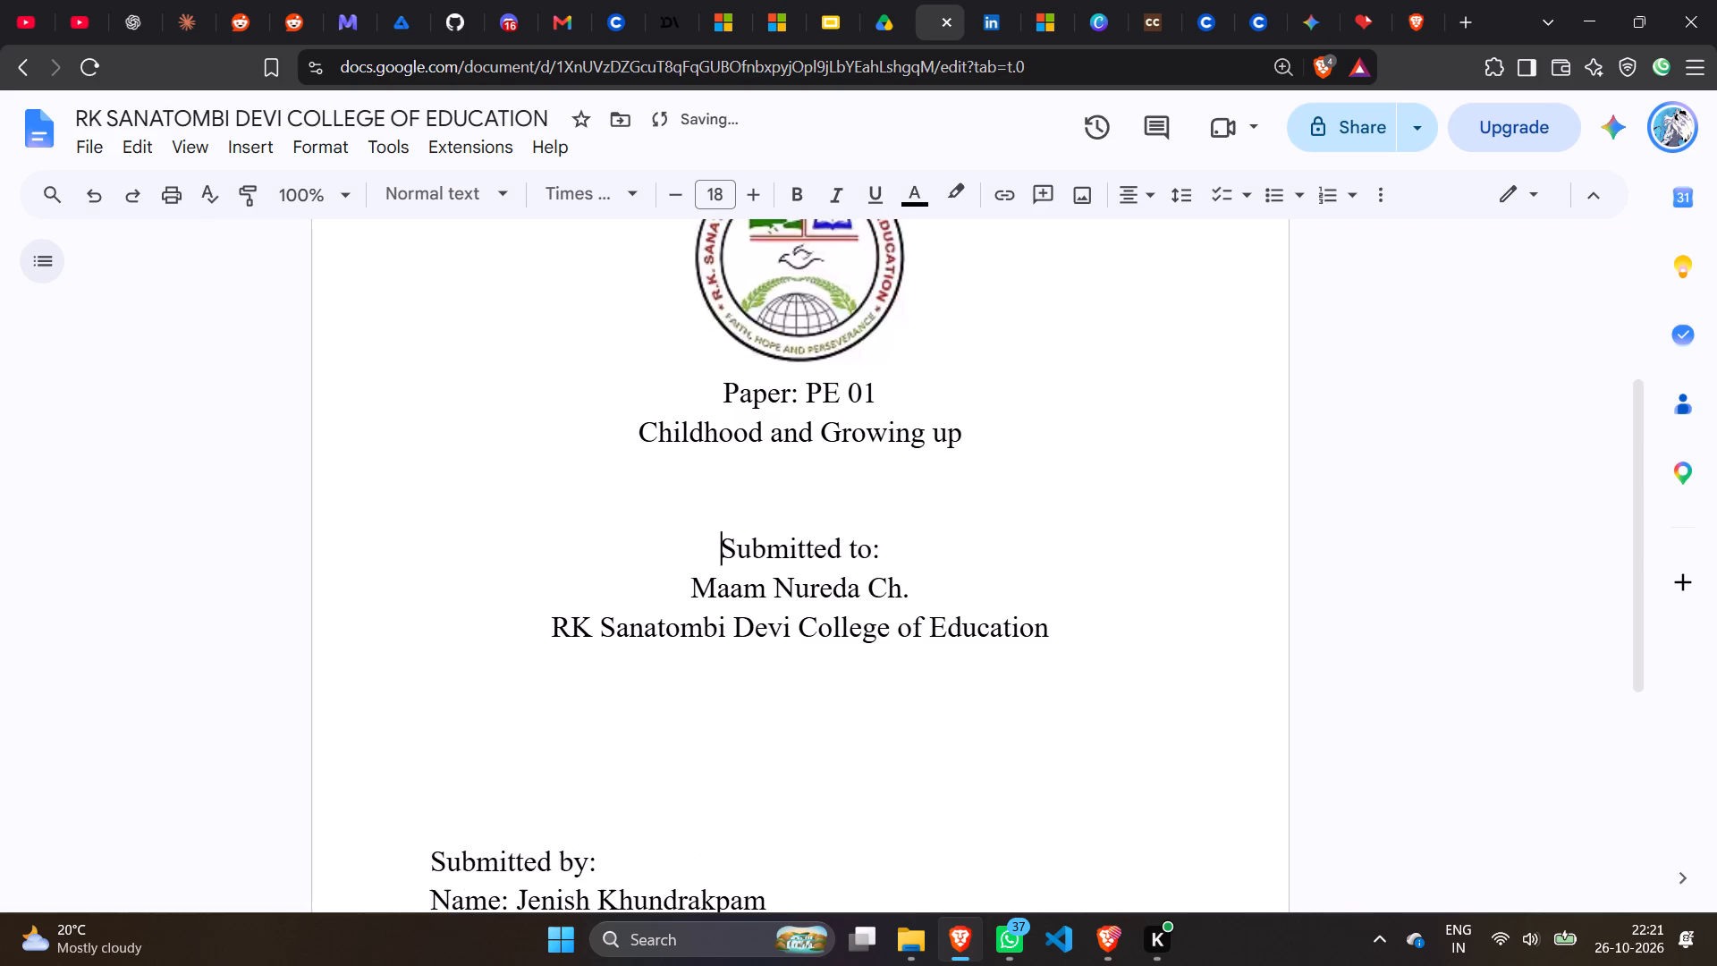
Download the cover page as a Microsoft Word document named RK SANATOMBI DEVI COLLEGE OF EDUCATION in the Downloads folder.
scroll(767, 492, "down", 5)
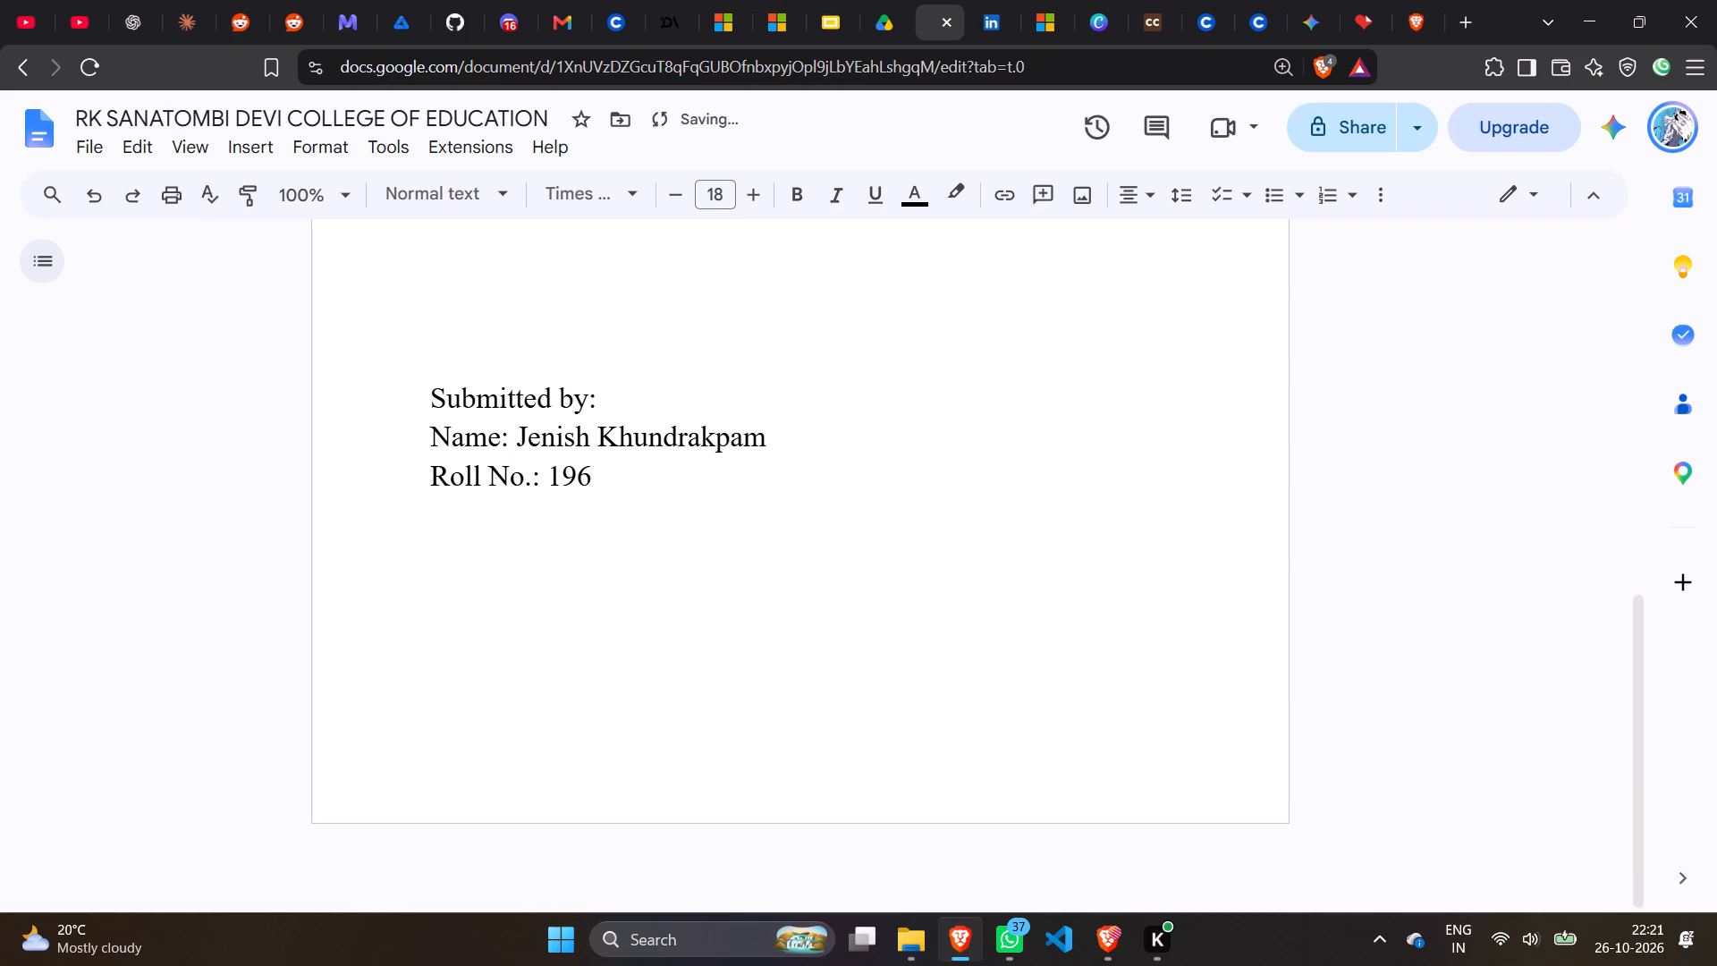
scroll(784, 494, "up", 9)
scroll(784, 494, "down", 3)
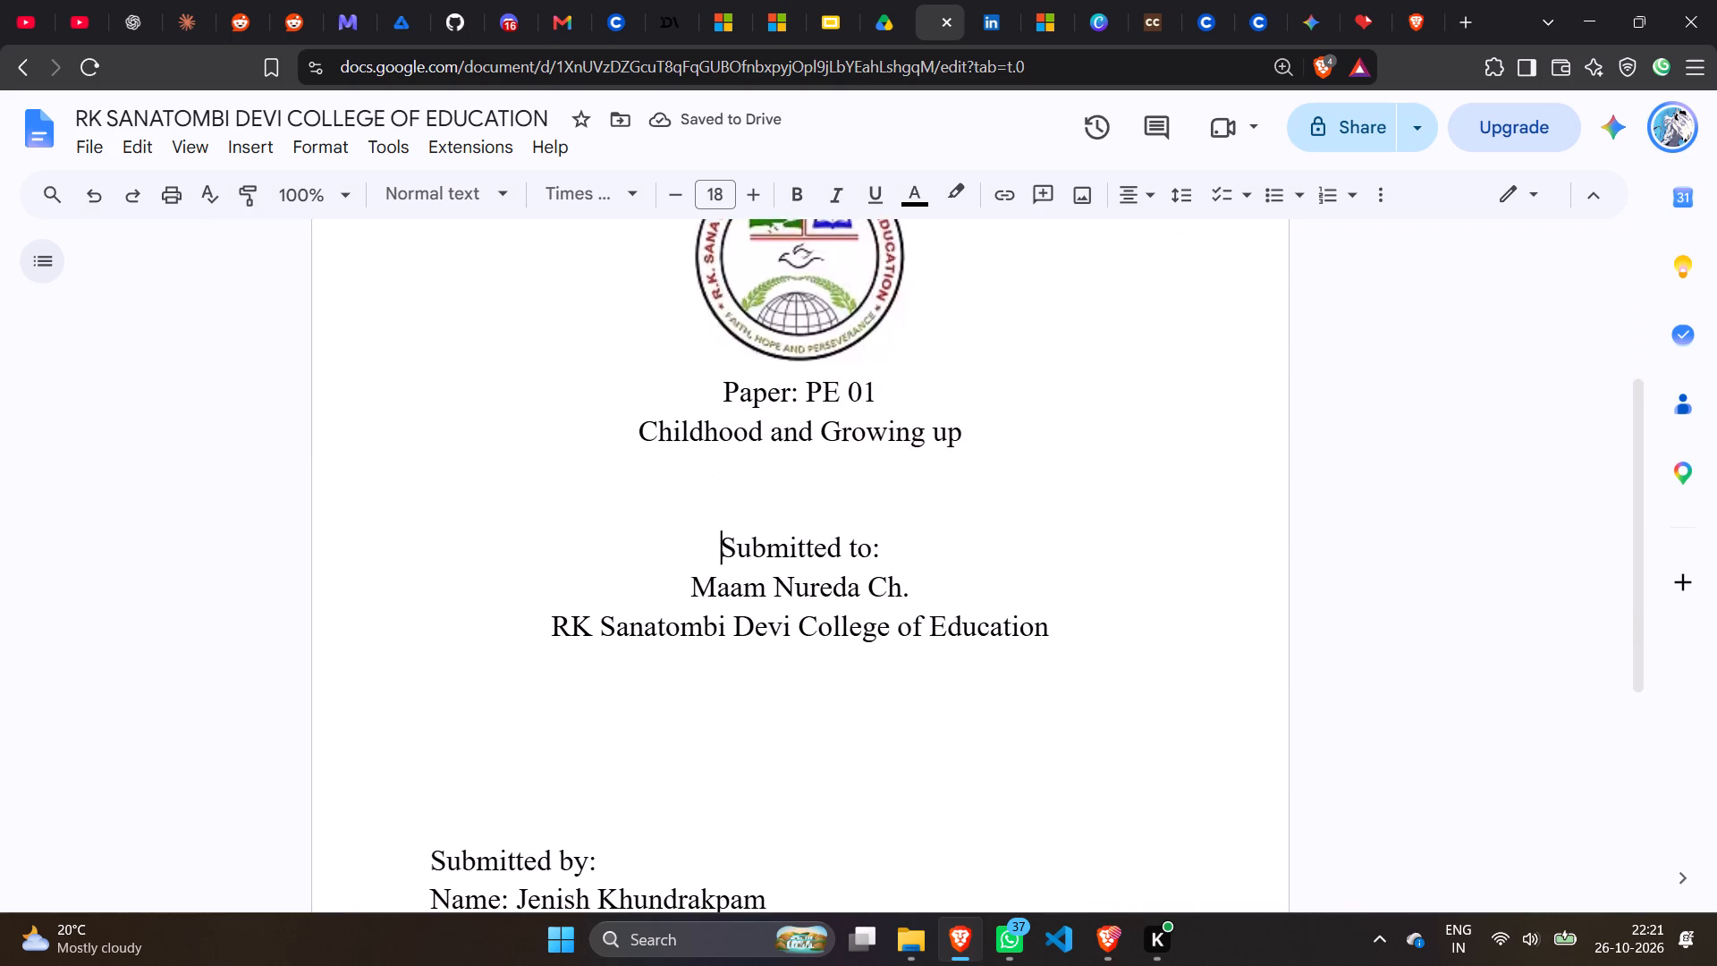
scroll(784, 502, "up", 2)
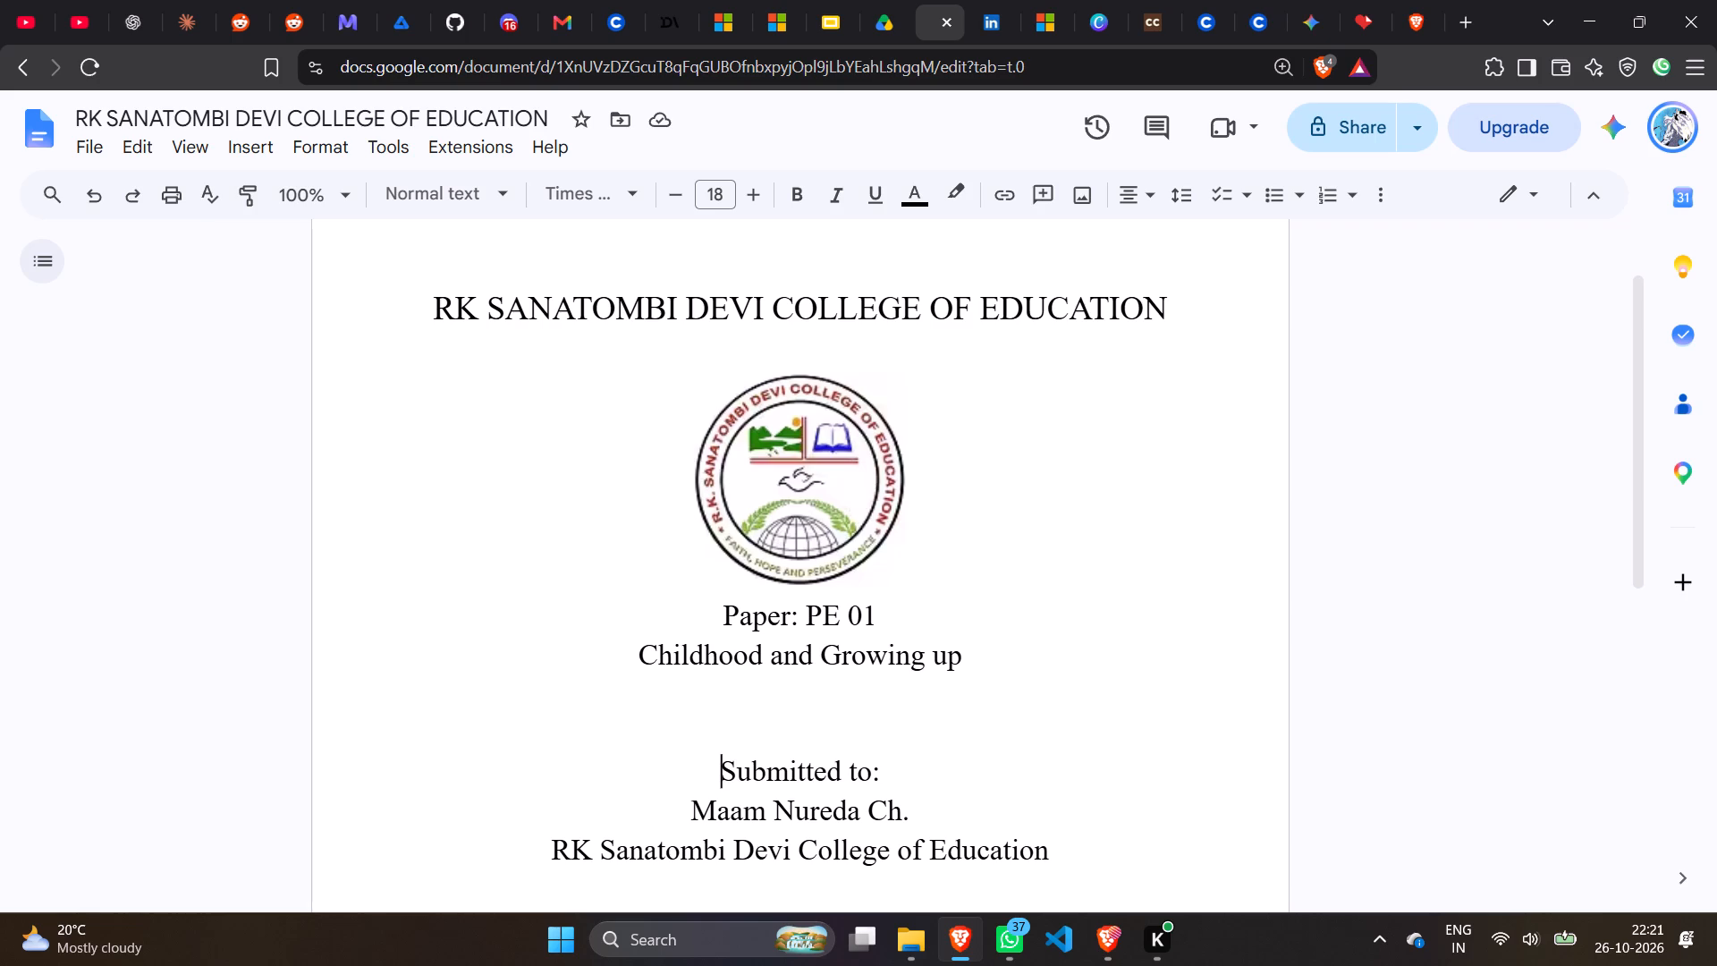
left_click(78, 142)
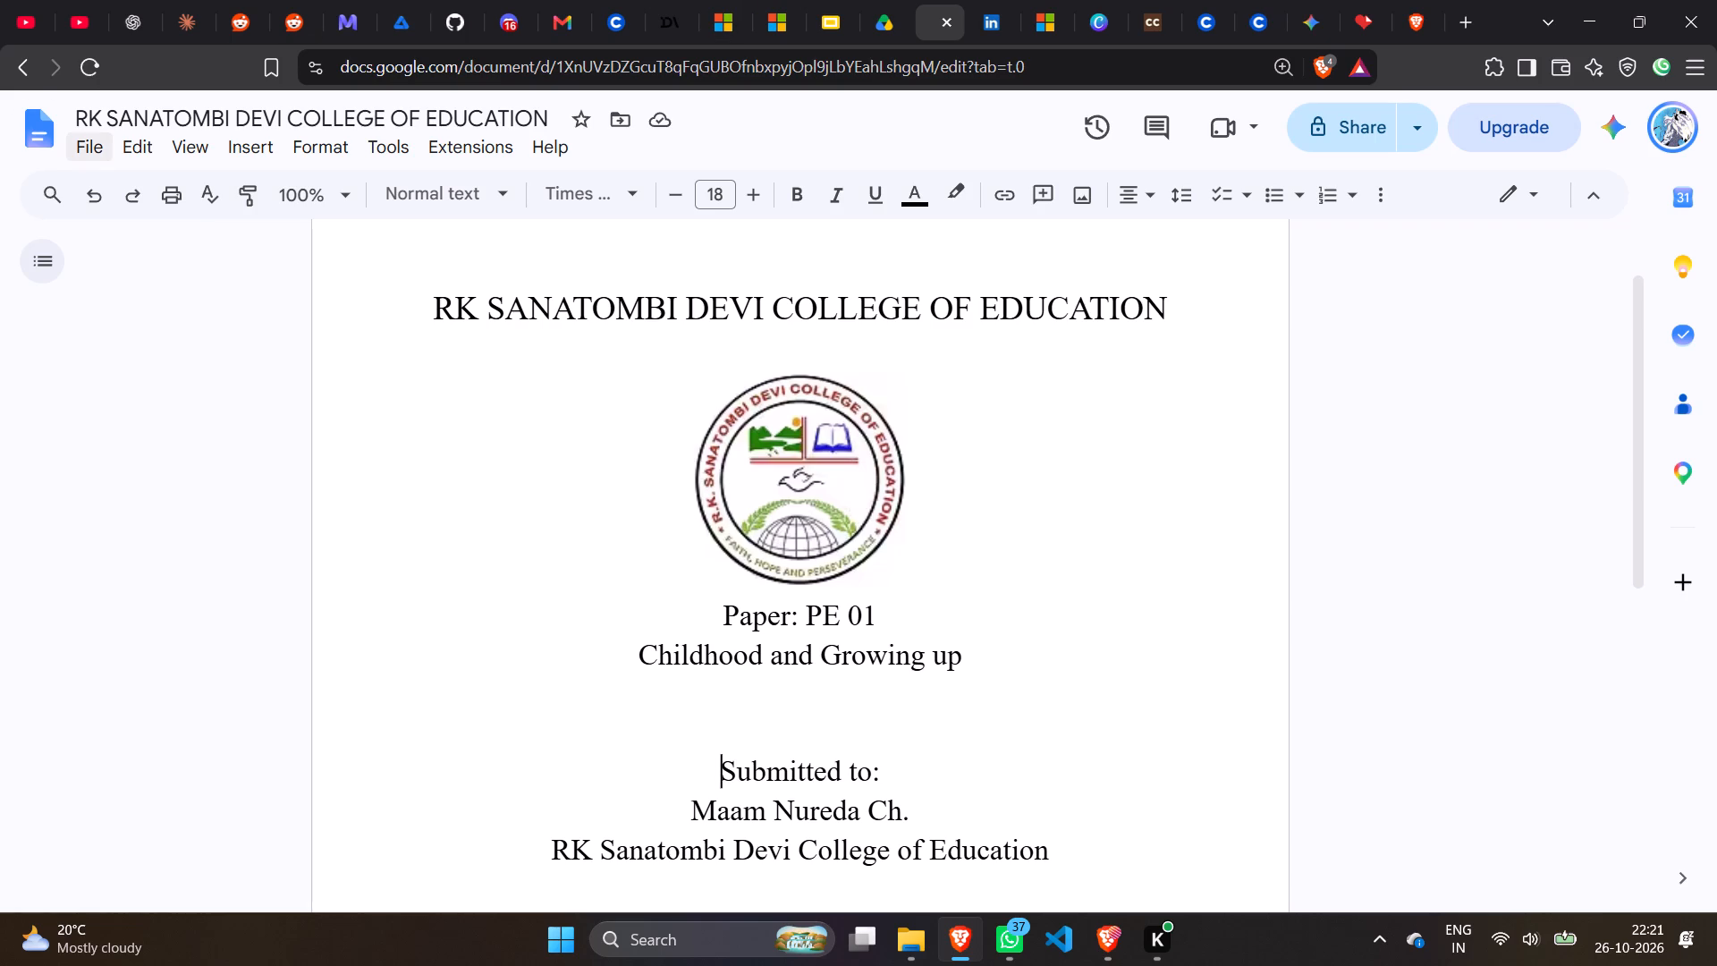
left_click(89, 136)
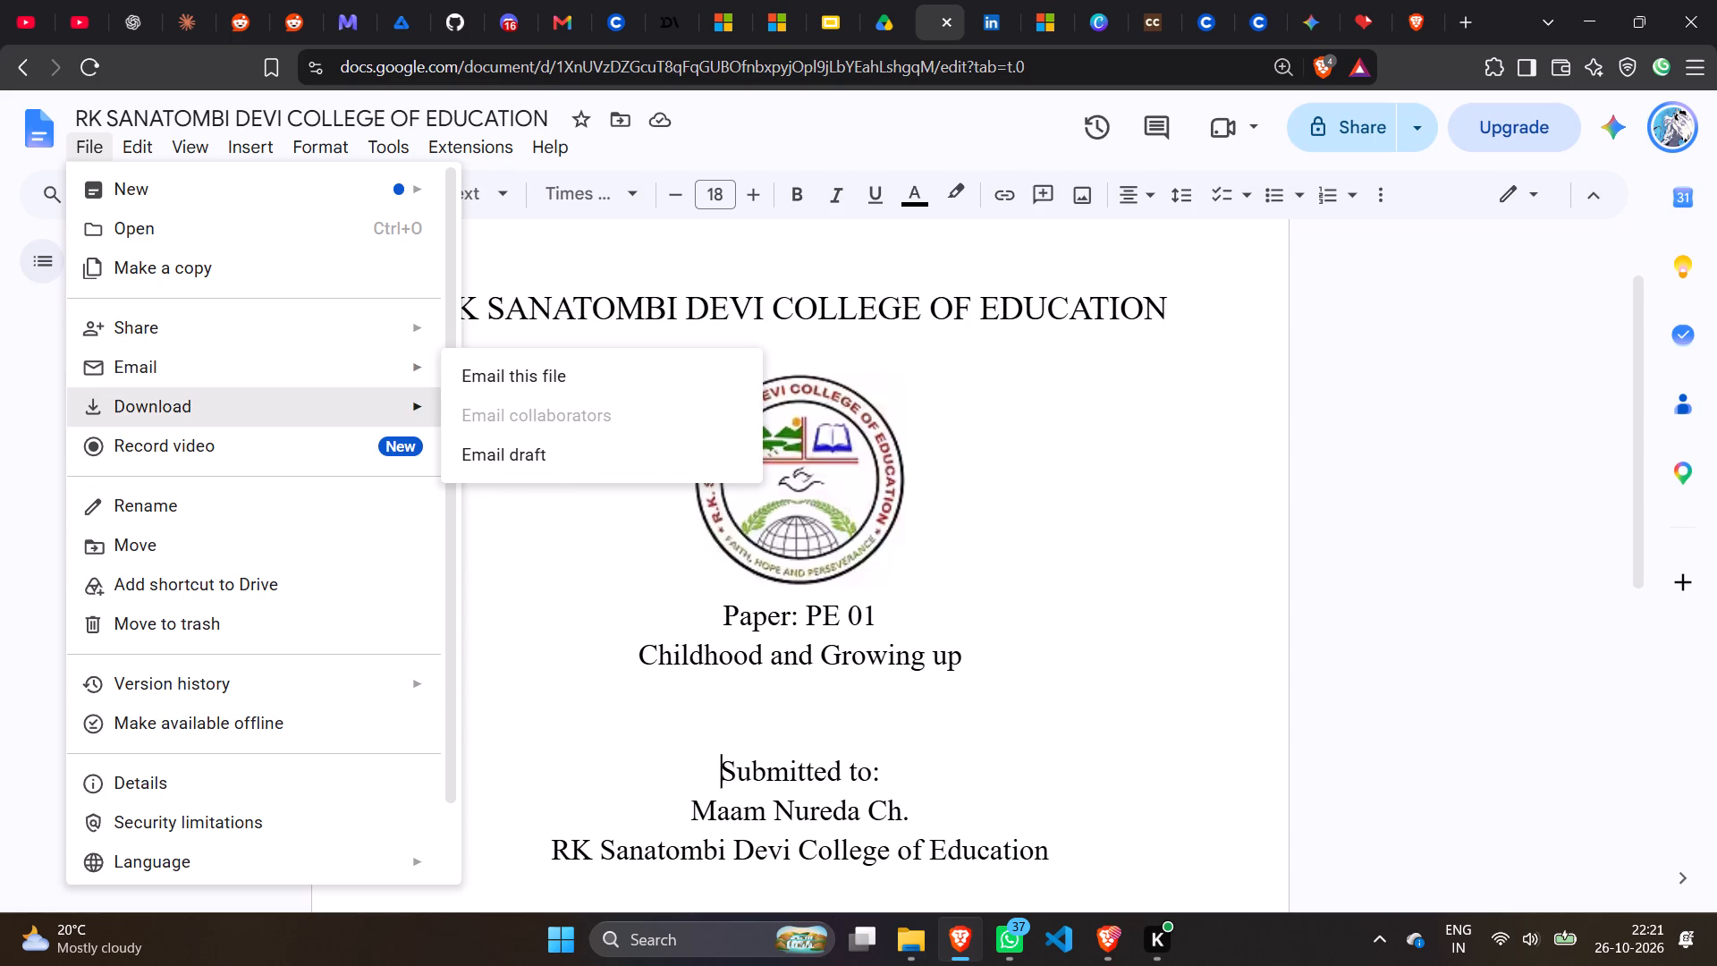
left_click(561, 410)
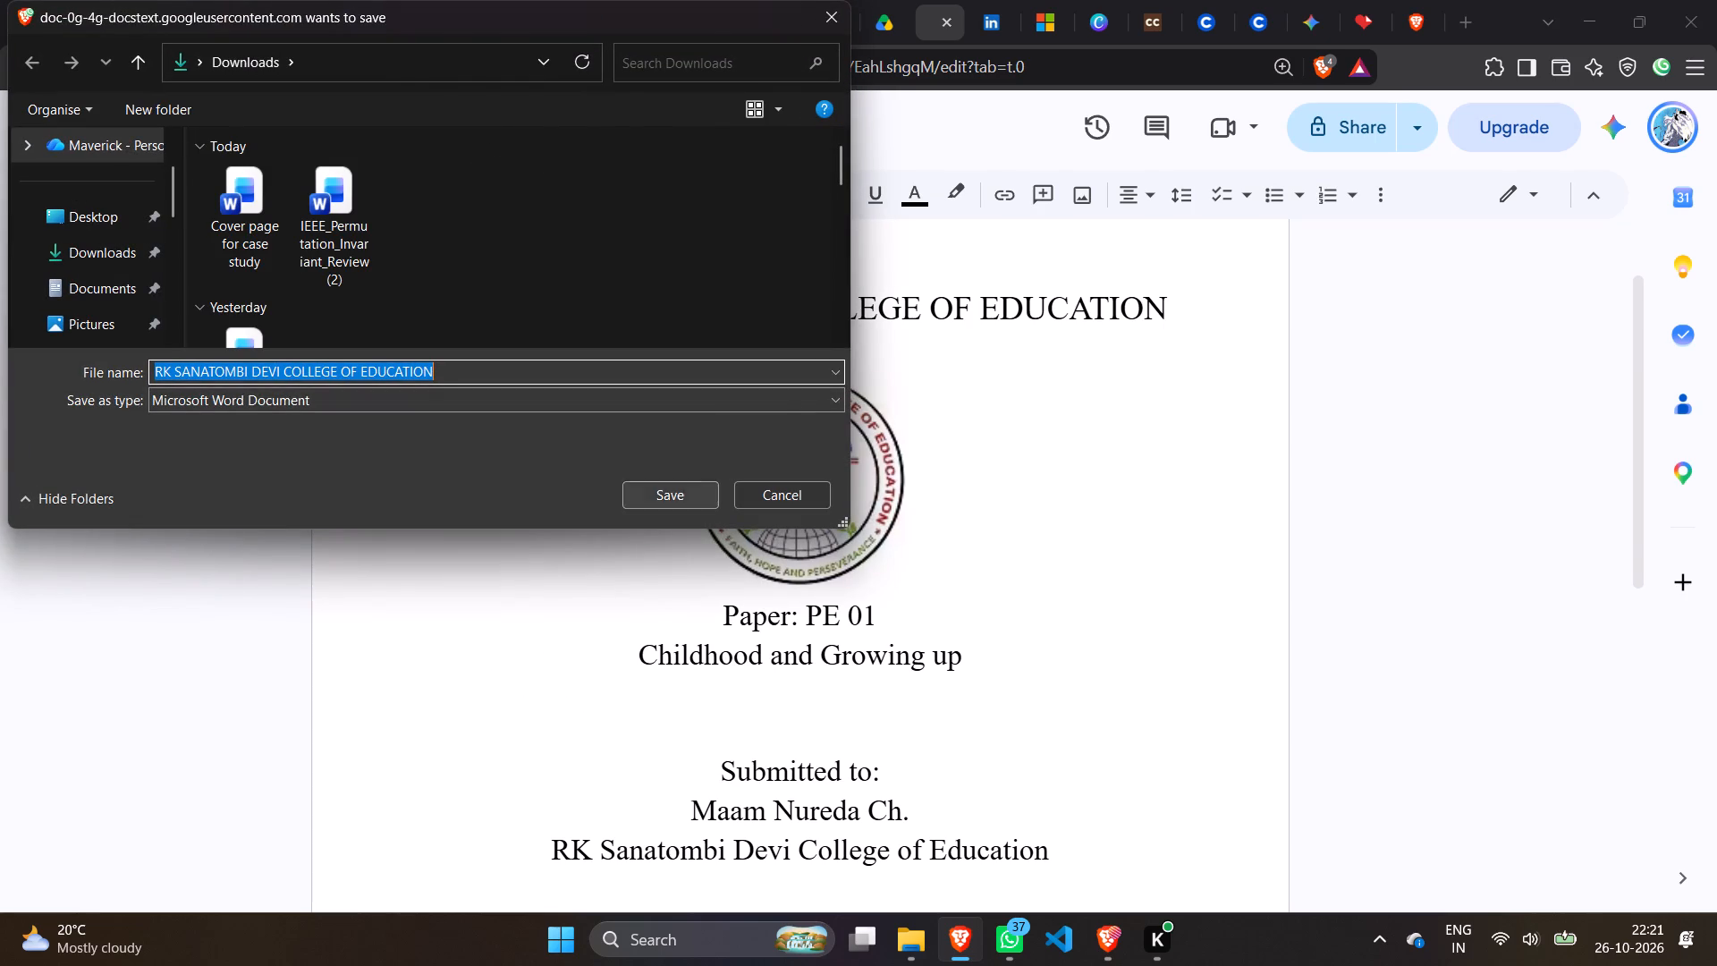
left_click(667, 486)
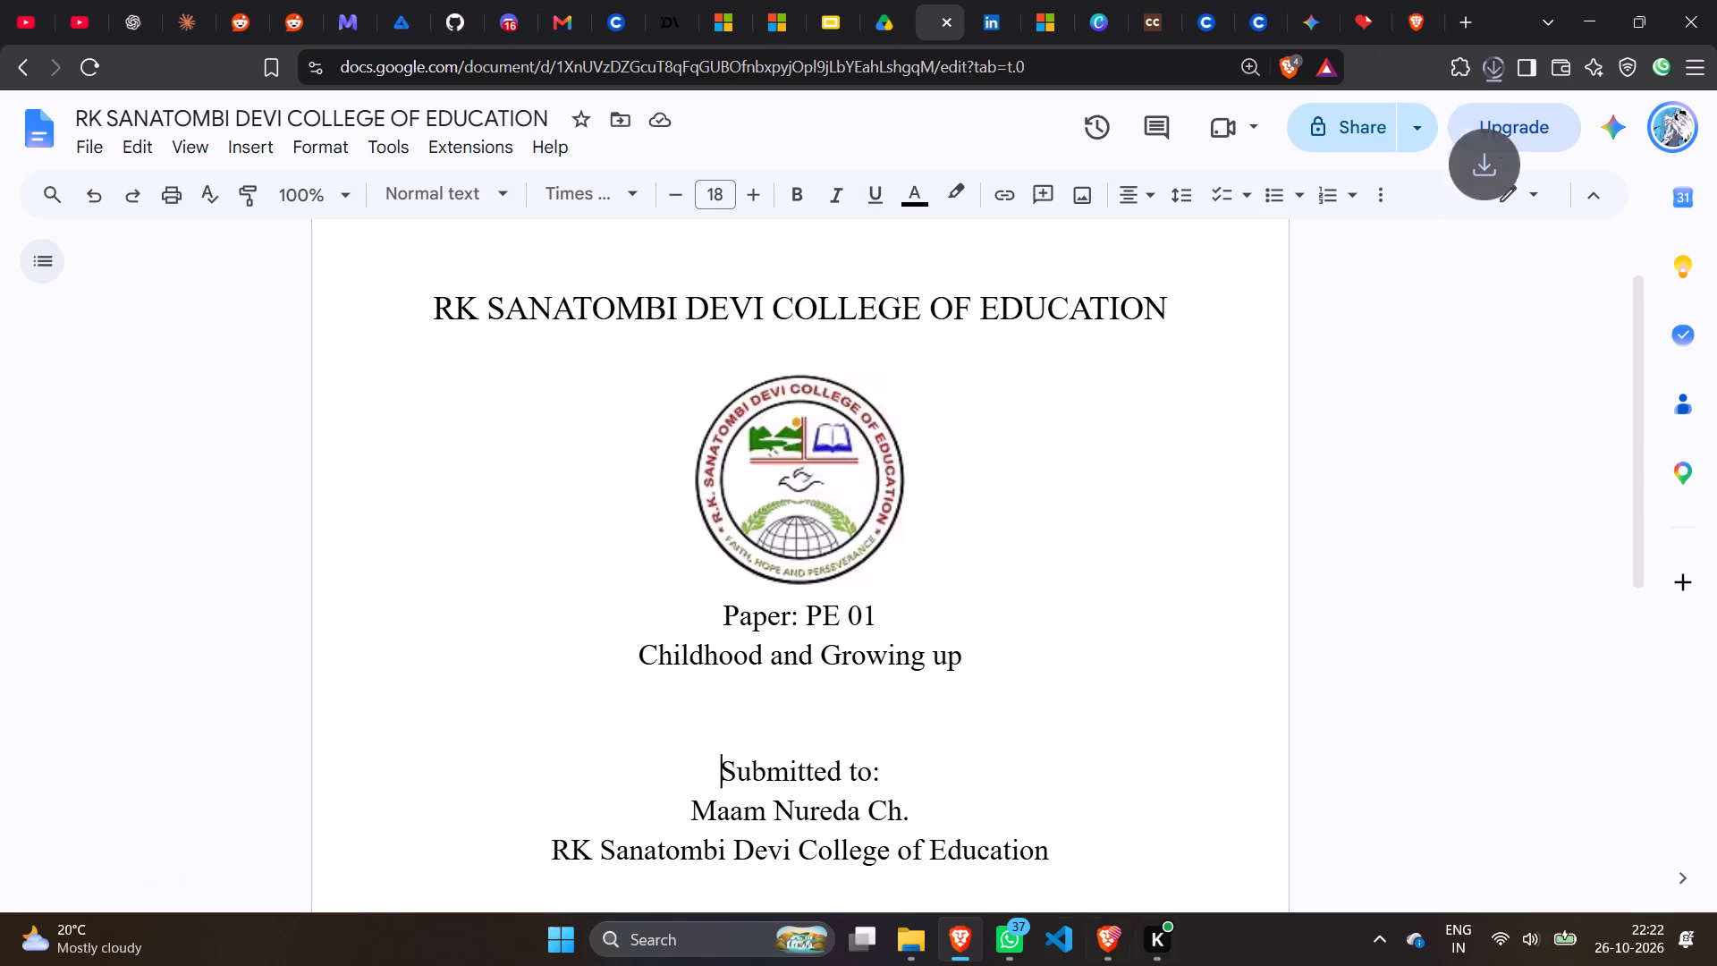
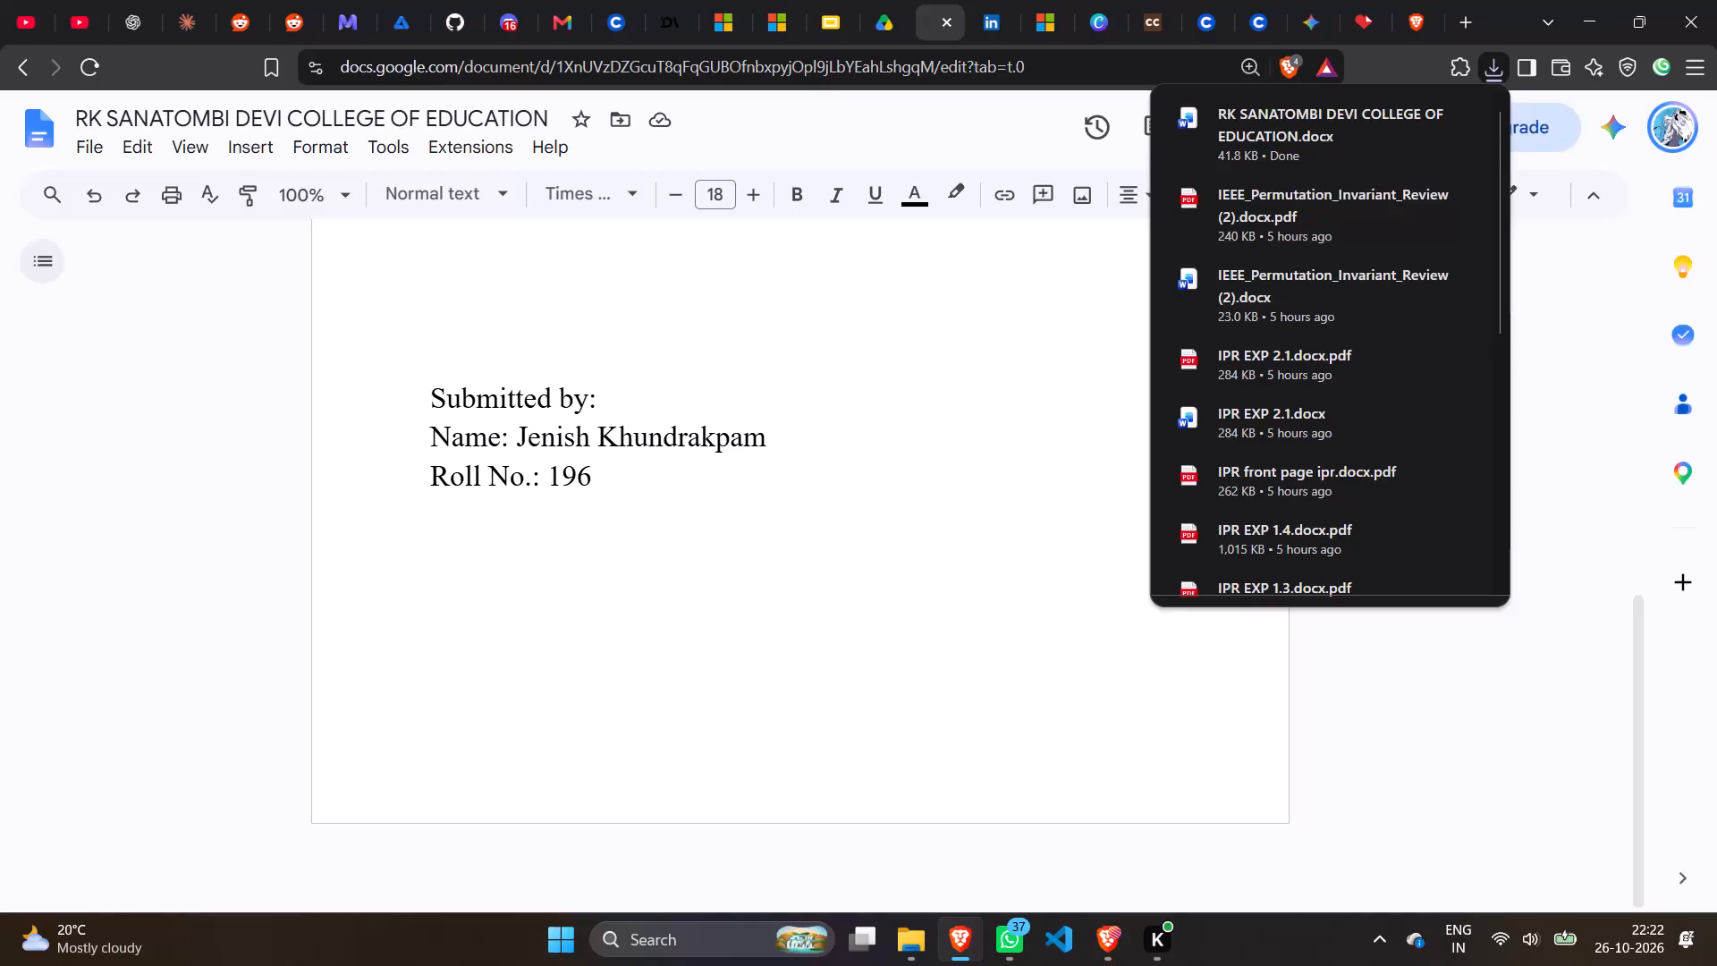
Copy the entire cover page content, add a page break after the roll number, and paste the copy on the new page.
scroll(947, 722, "up", 13)
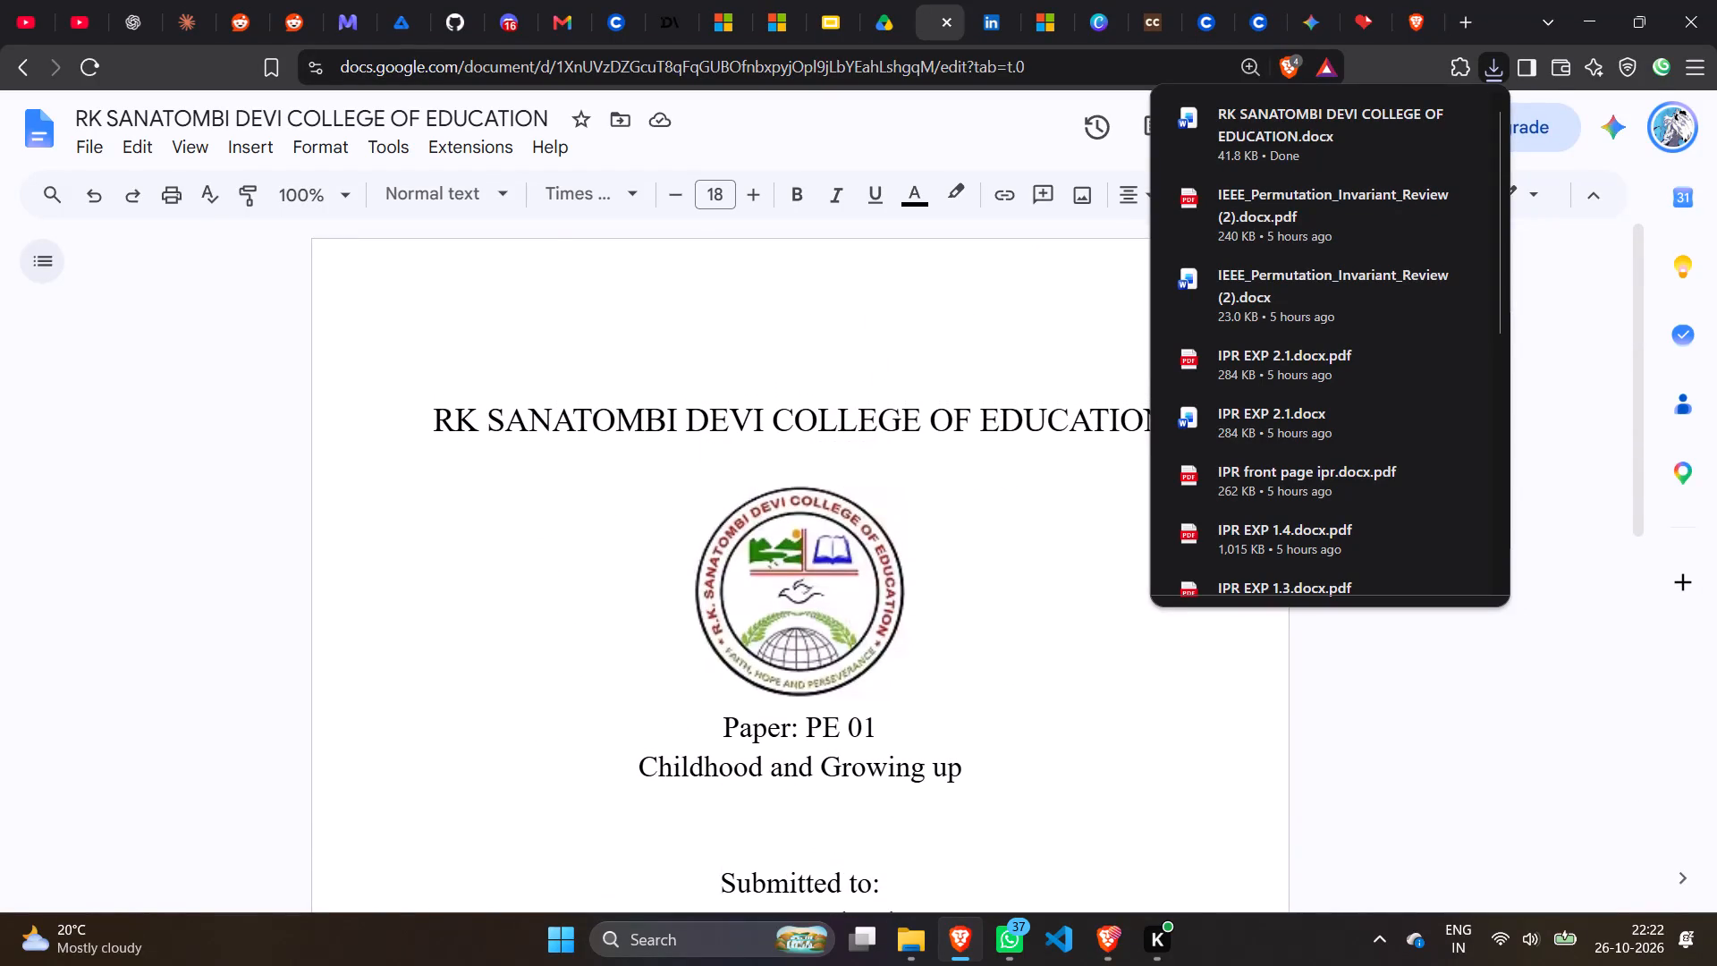
left_click_drag(433, 409, 941, 665)
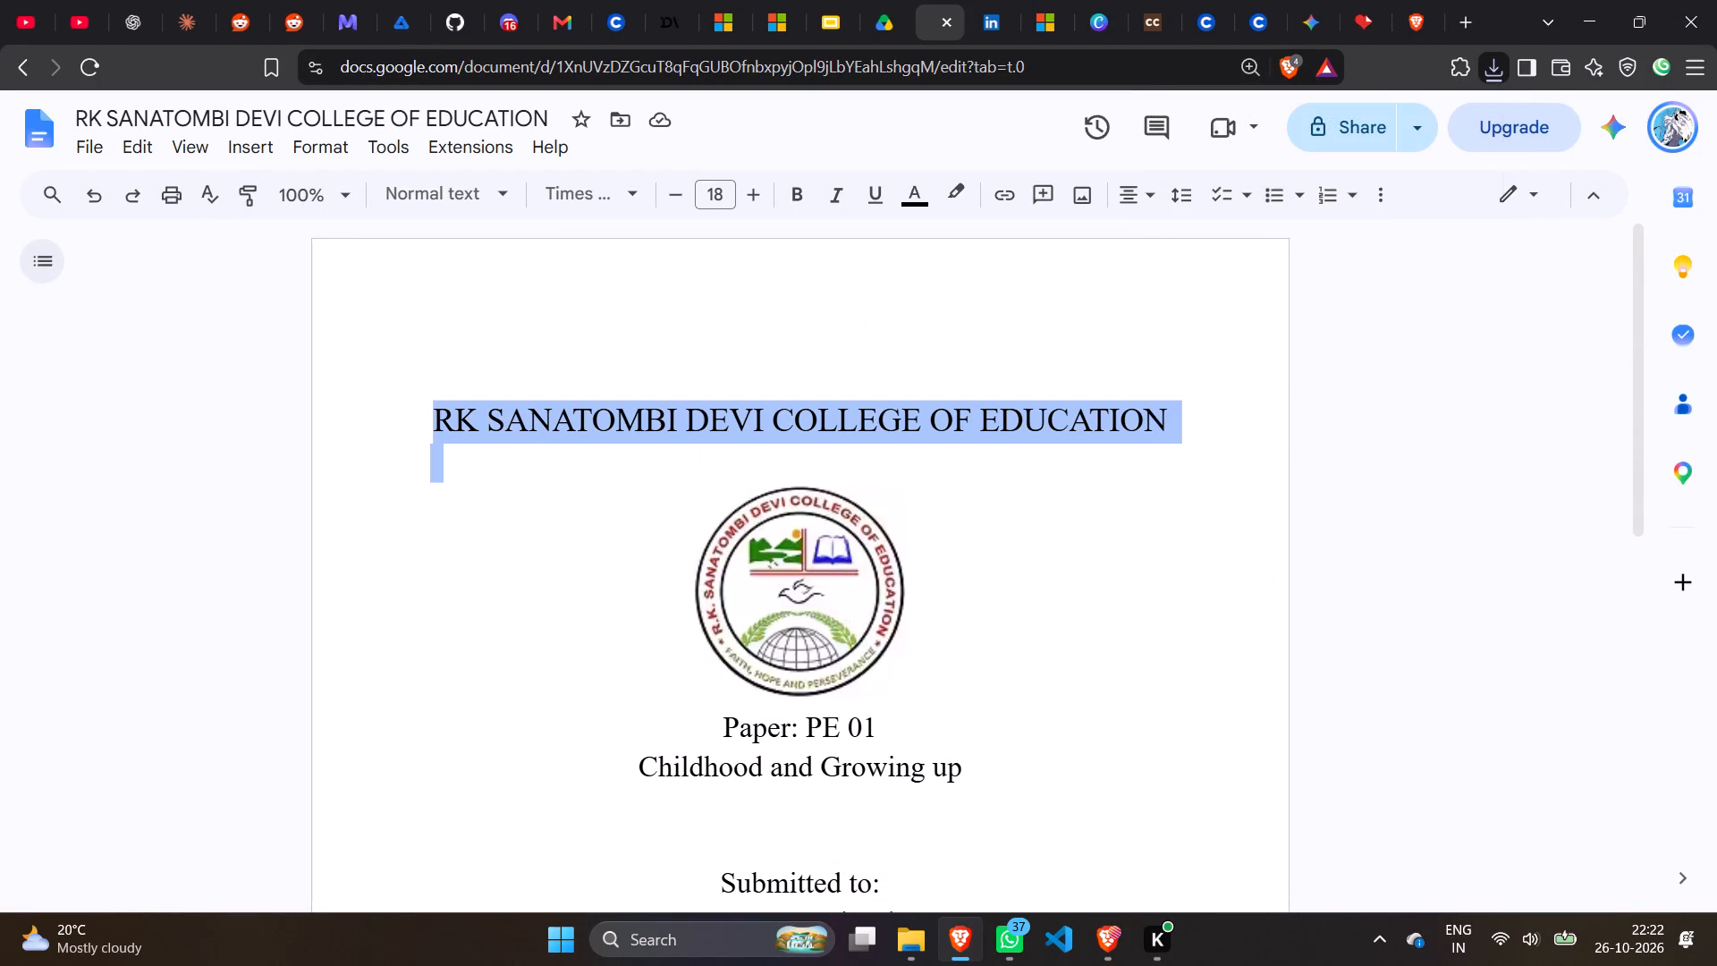
left_click_drag(941, 665, 987, 822)
scroll(992, 831, "down", 5)
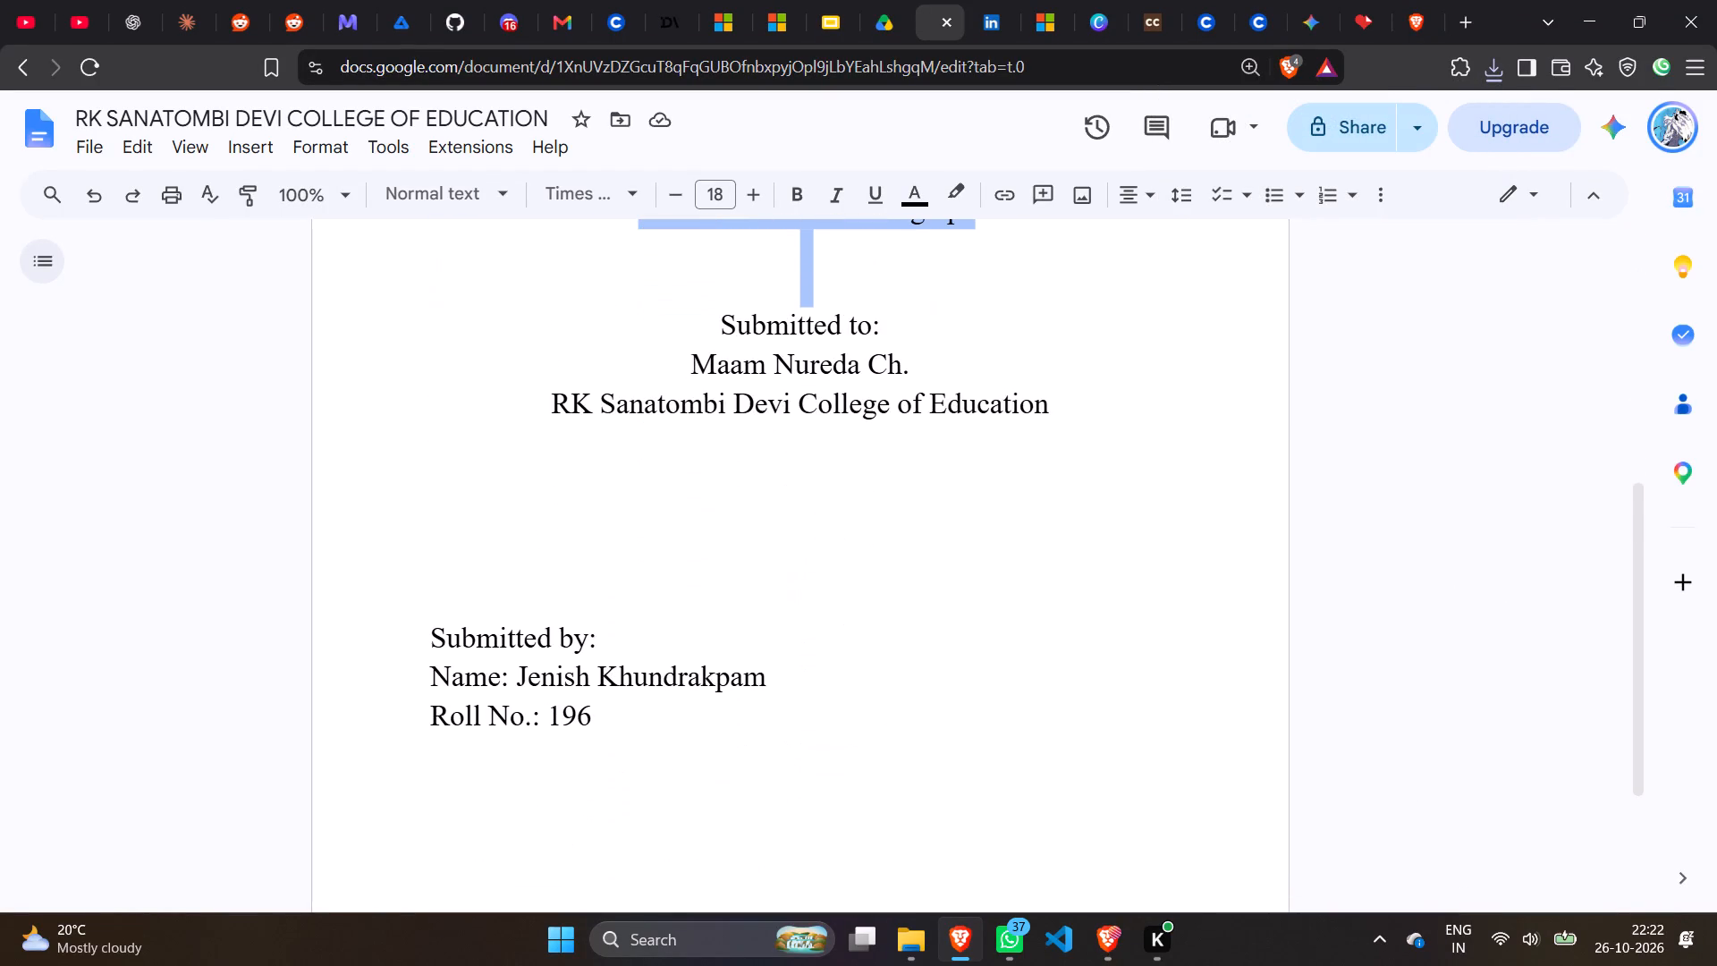
left_click_drag(987, 822, 984, 811)
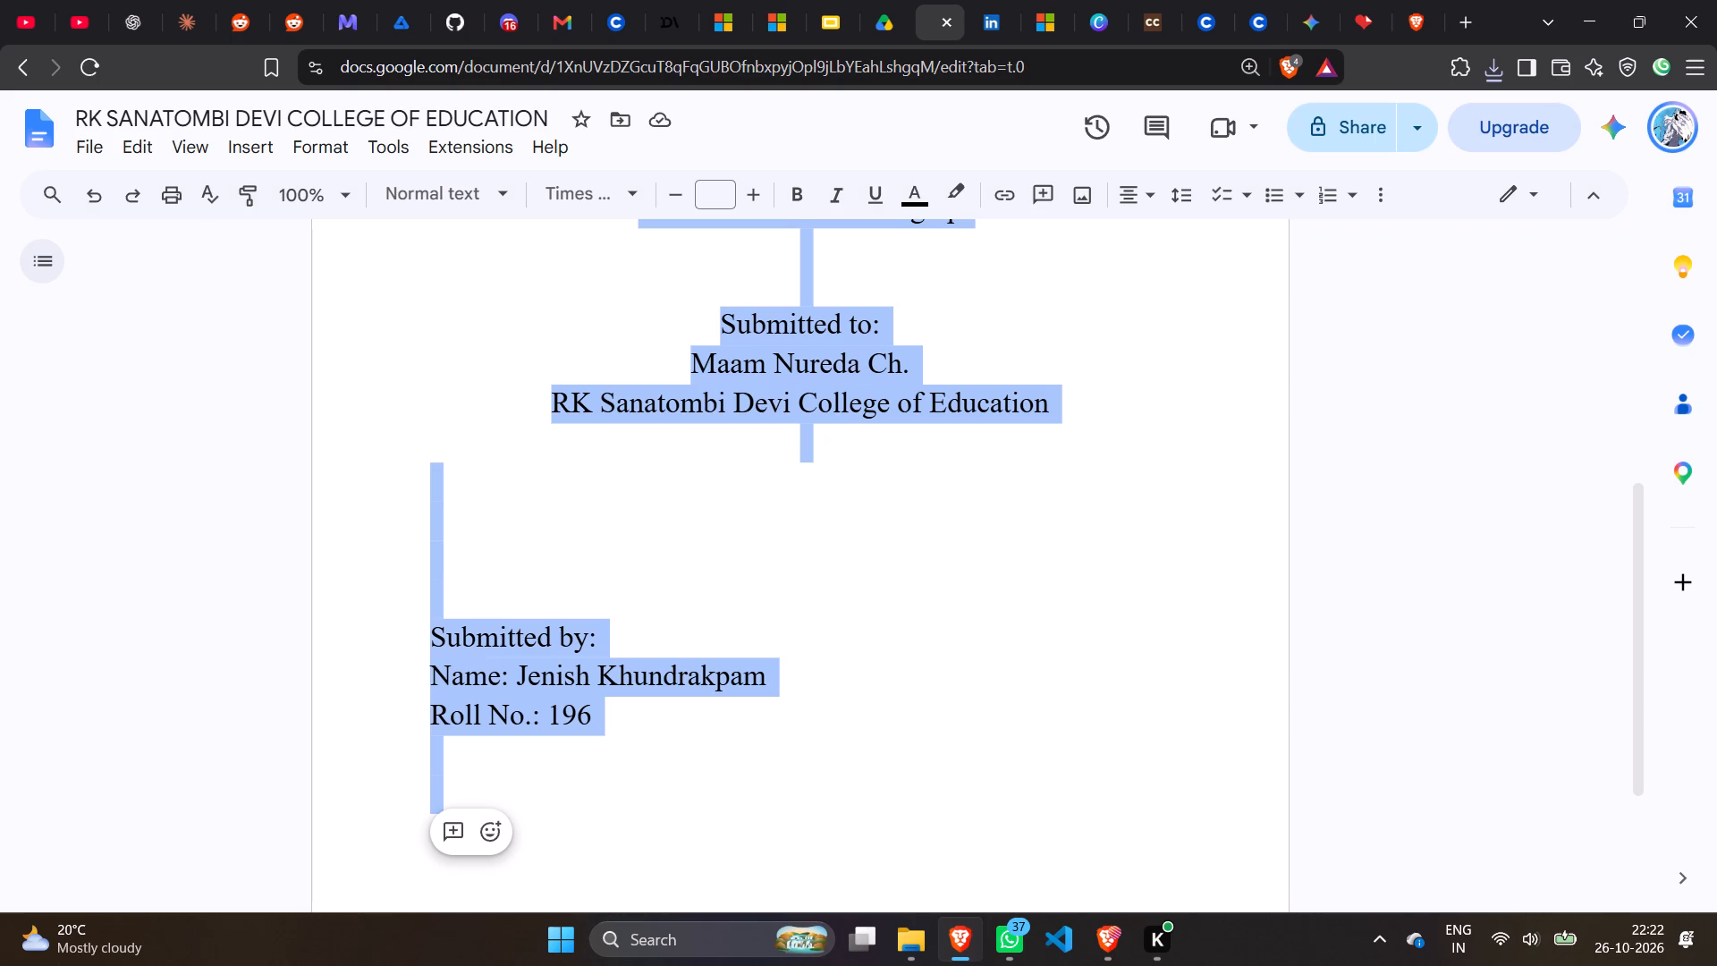
key("ctrl+c")
scroll(984, 811, "down", 6)
left_click(847, 732)
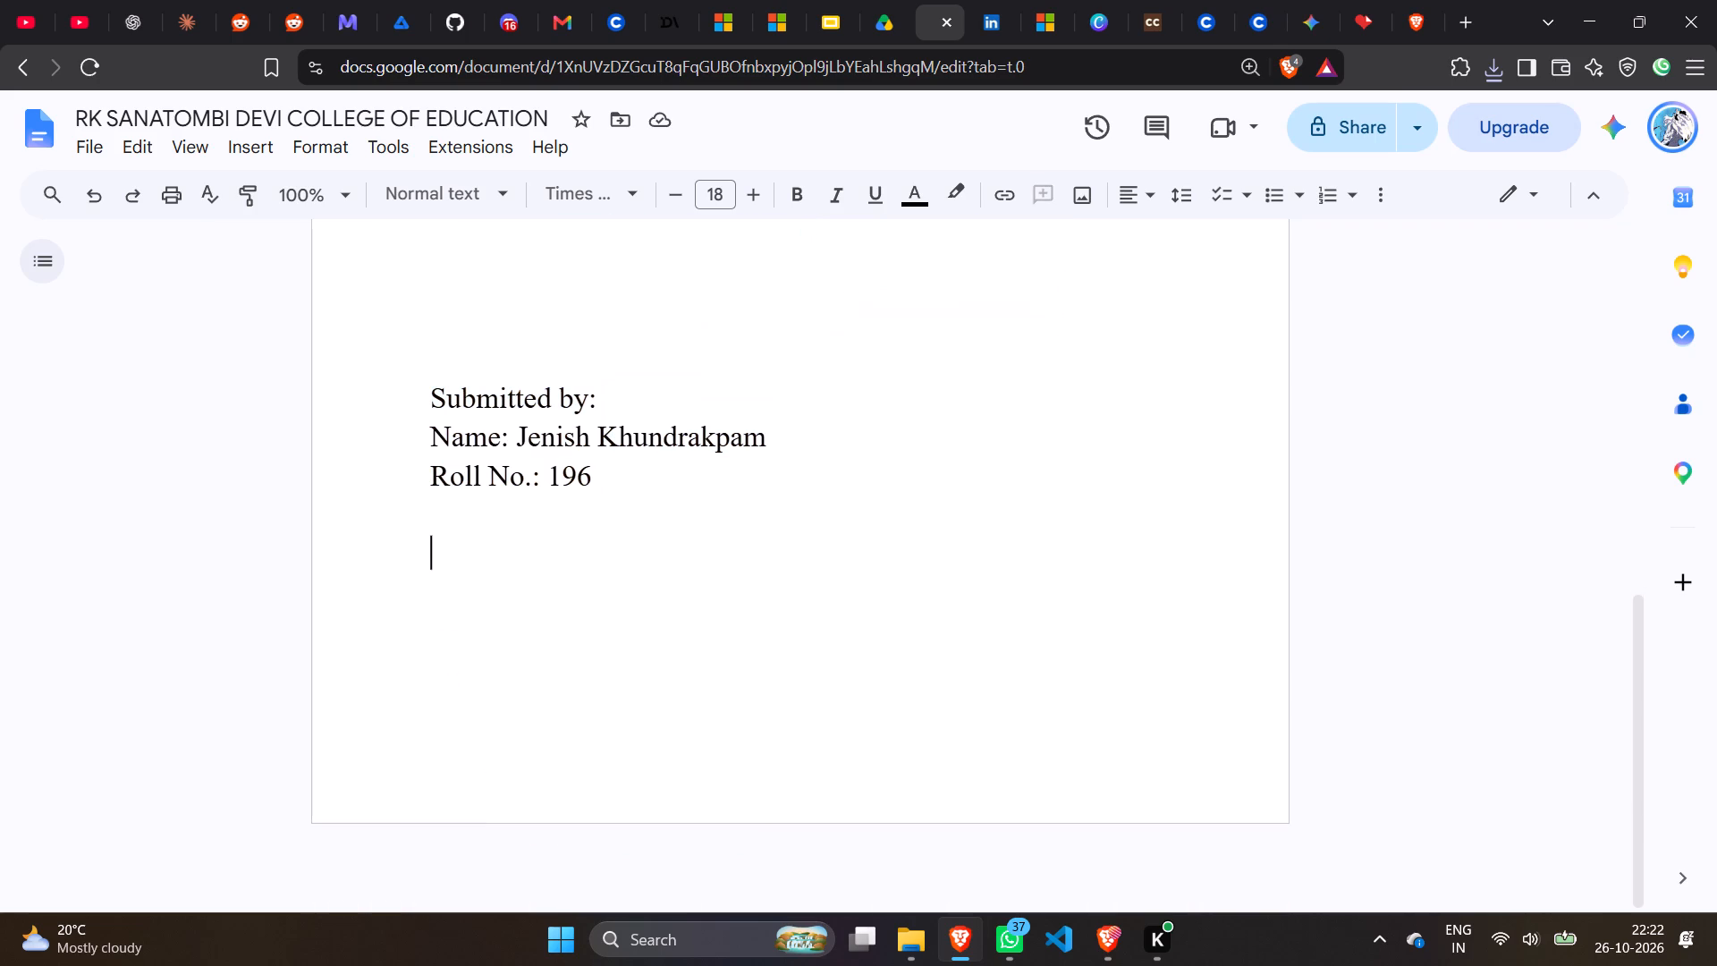
key("ctrl+Return")
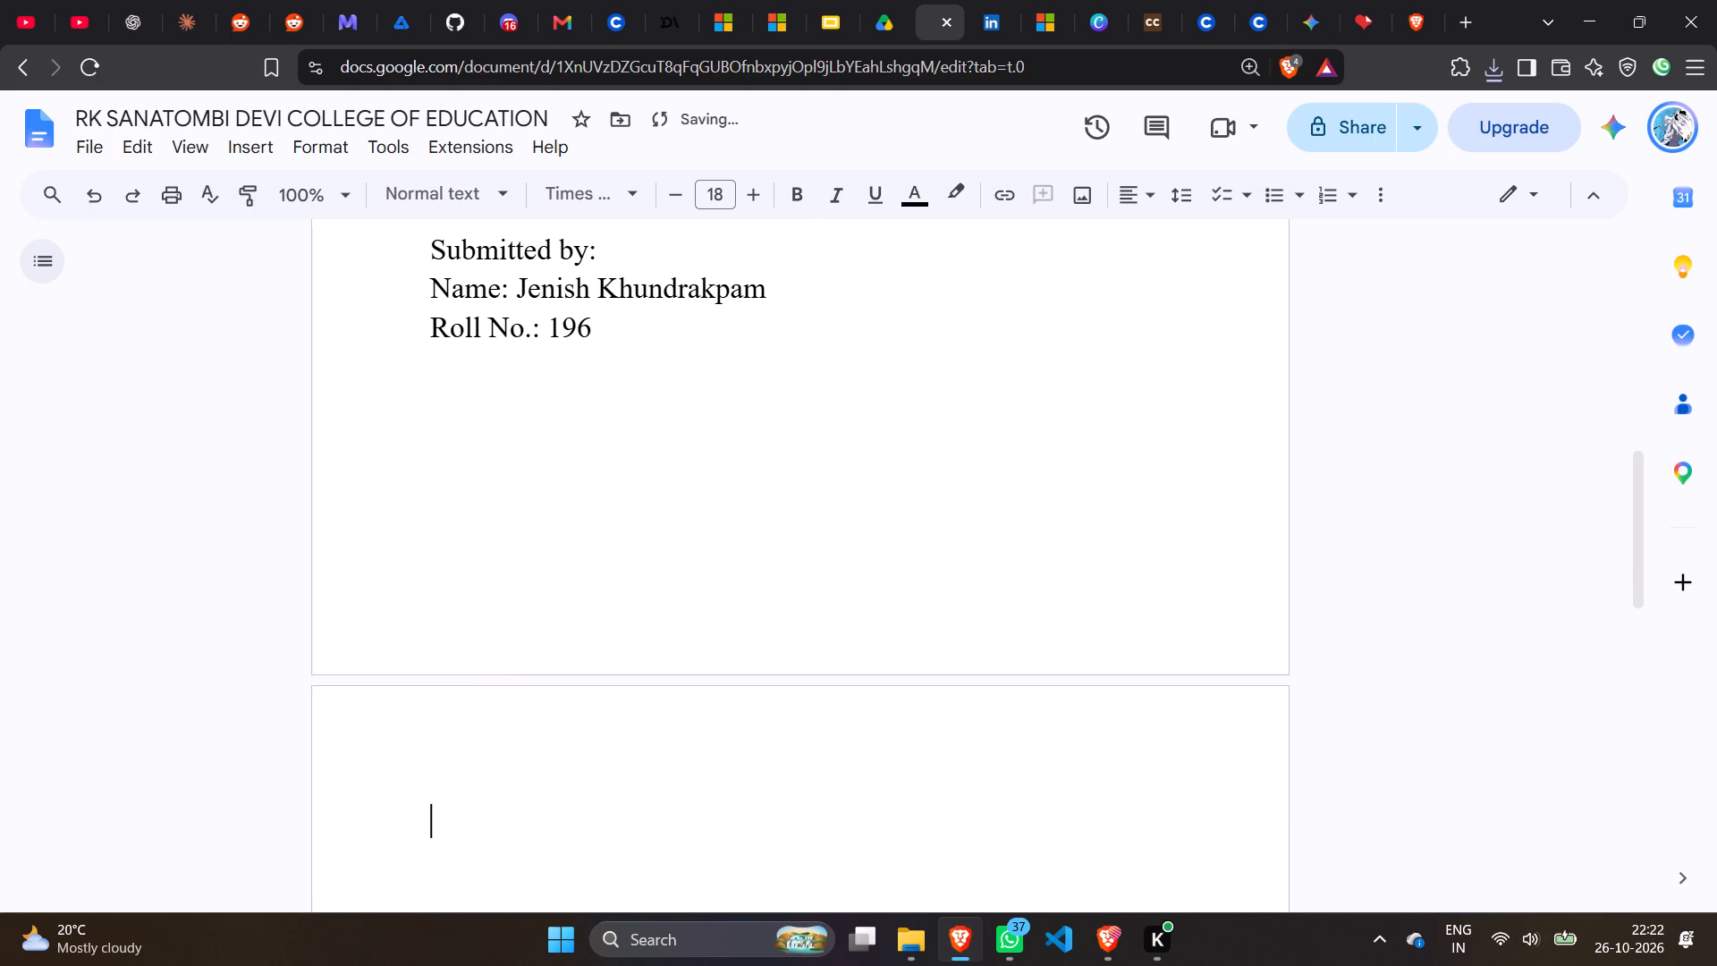
key("ctrl+v")
scroll(847, 732, "up", 3)
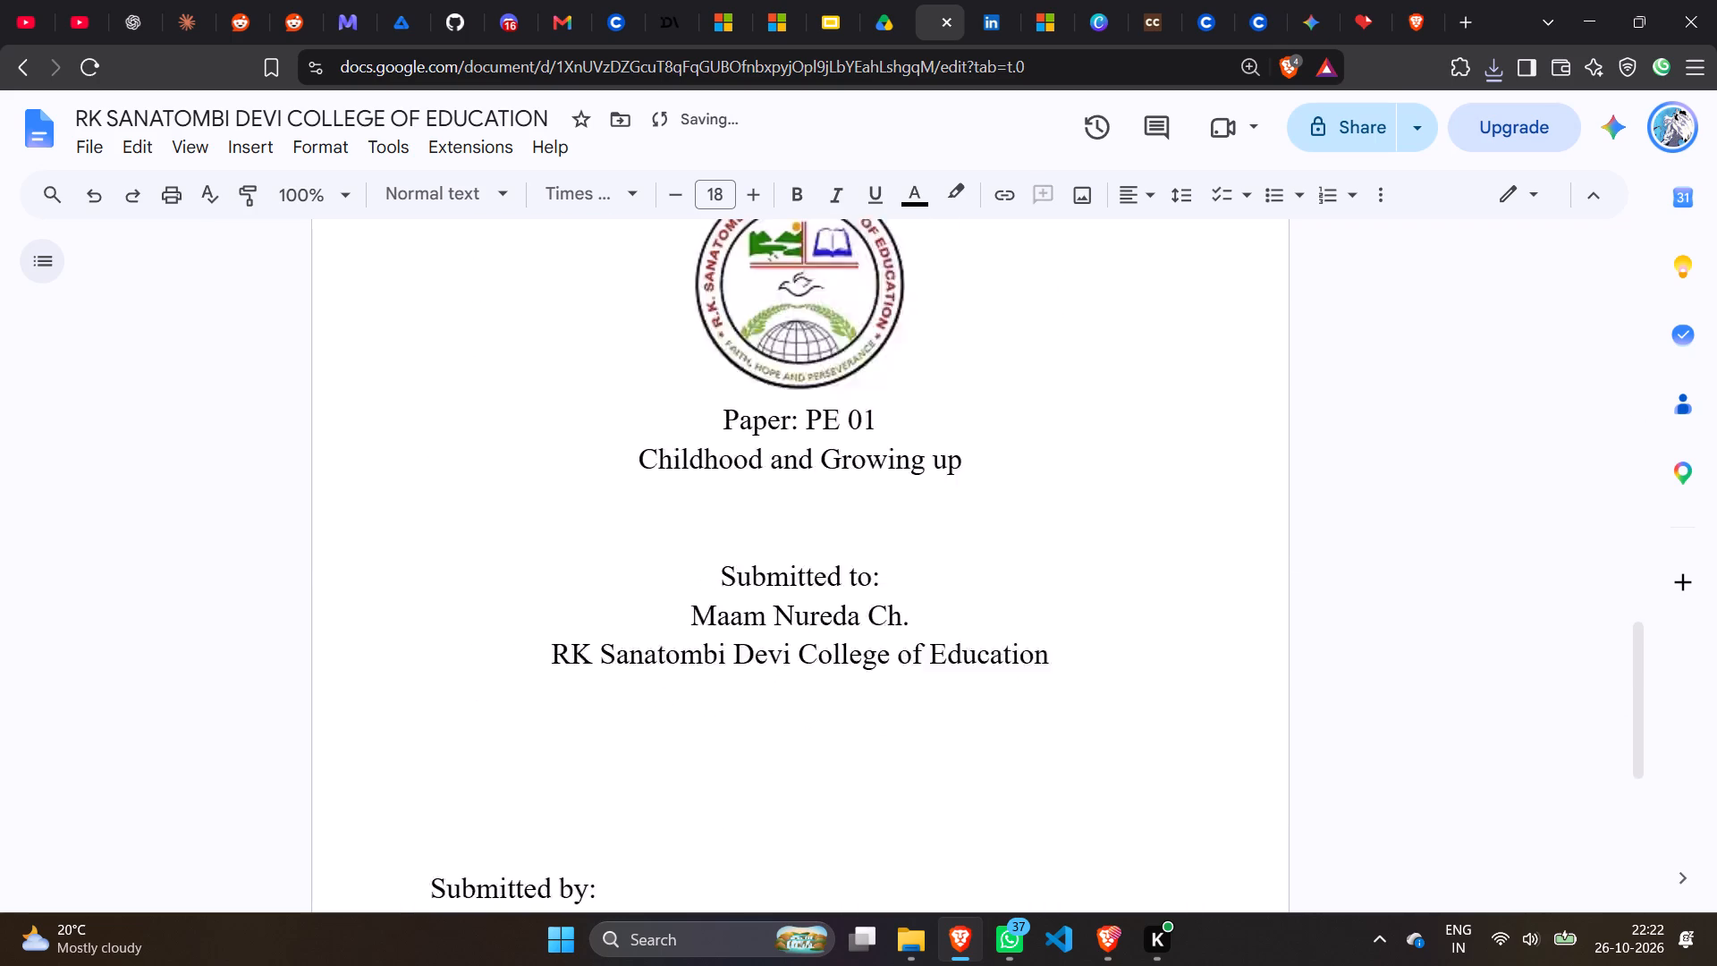
scroll(847, 732, "down", 8)
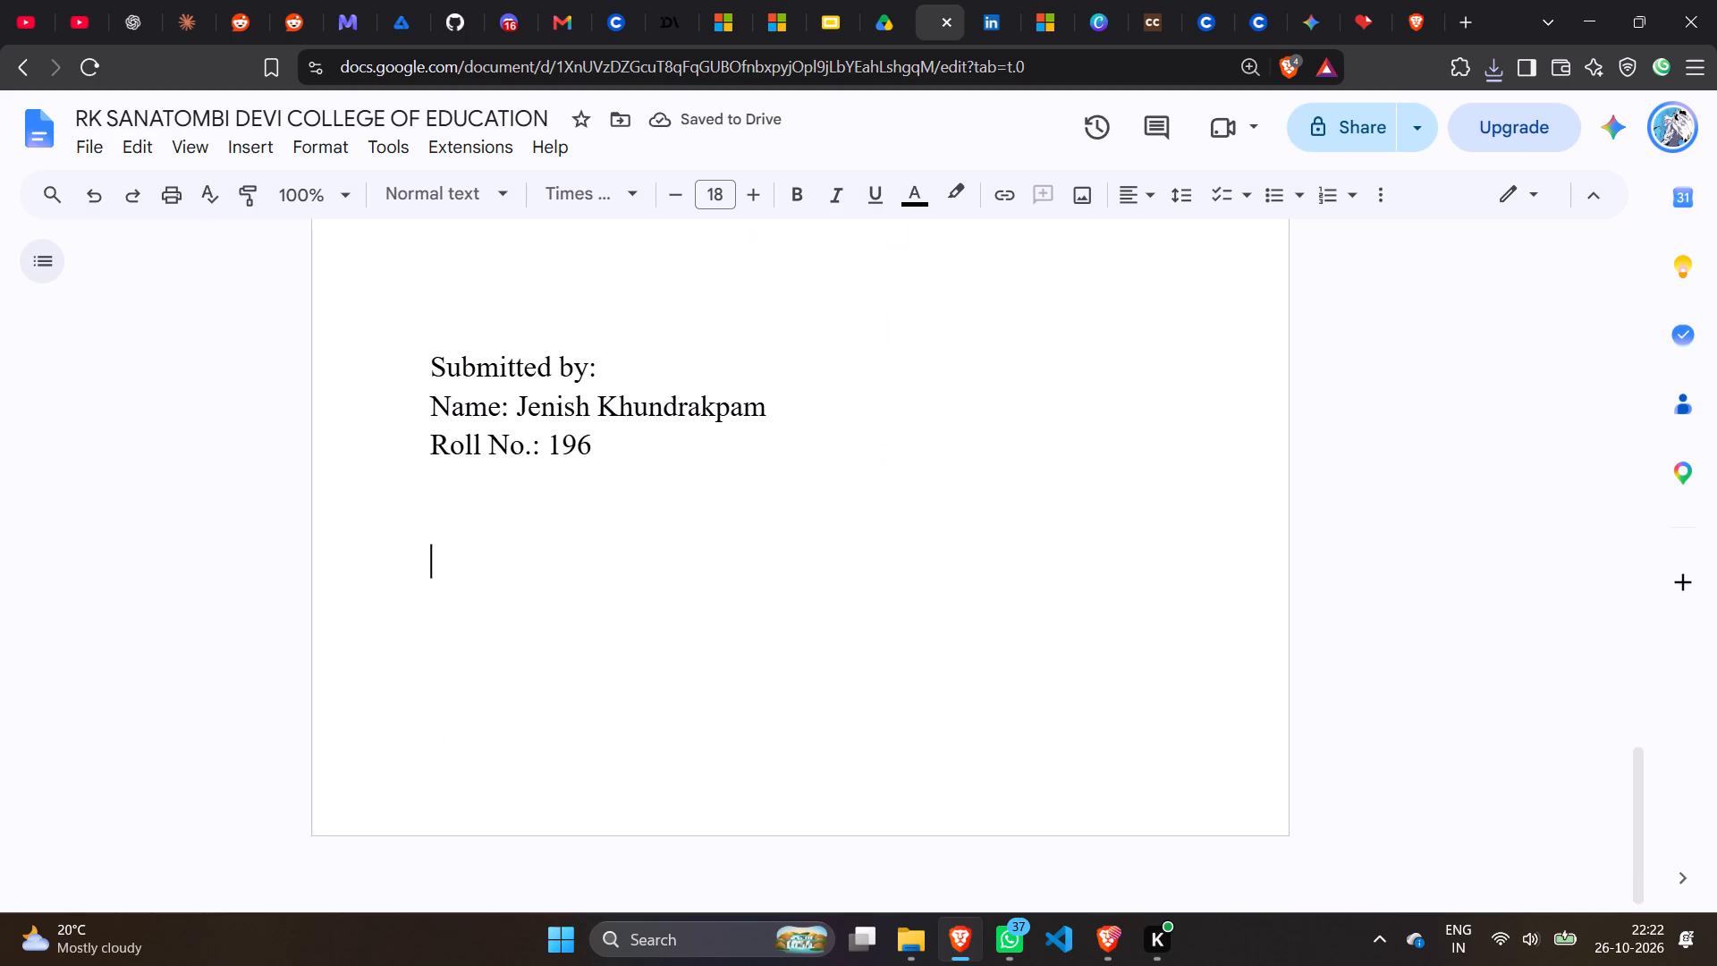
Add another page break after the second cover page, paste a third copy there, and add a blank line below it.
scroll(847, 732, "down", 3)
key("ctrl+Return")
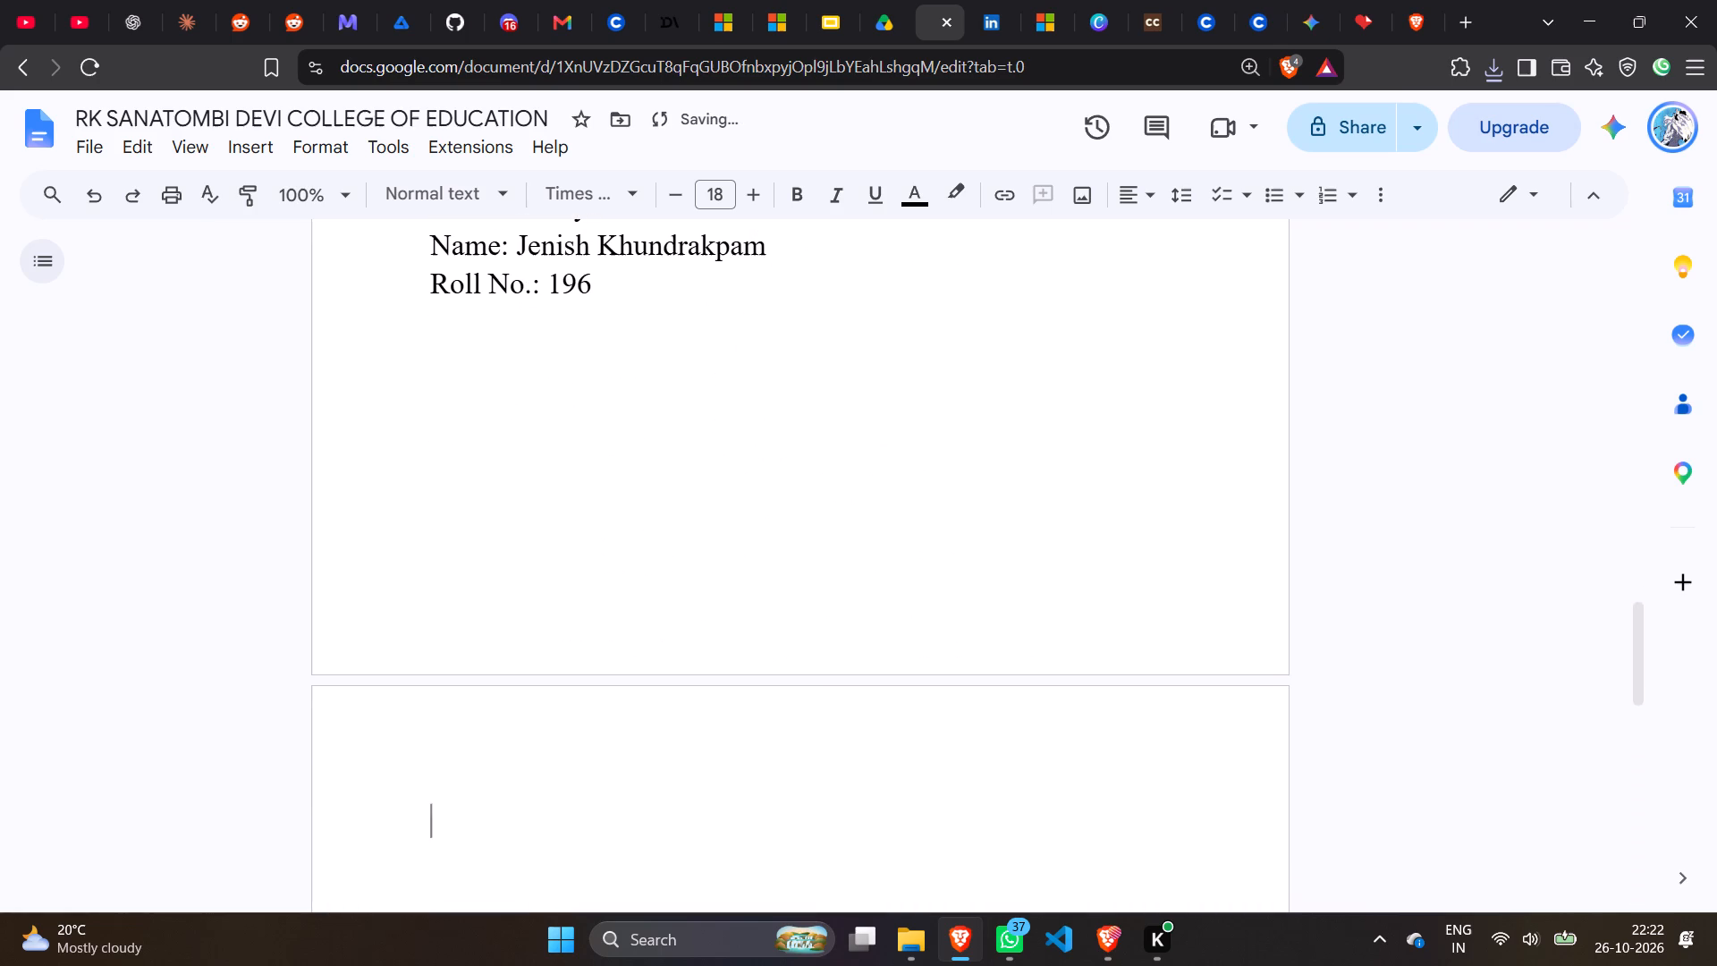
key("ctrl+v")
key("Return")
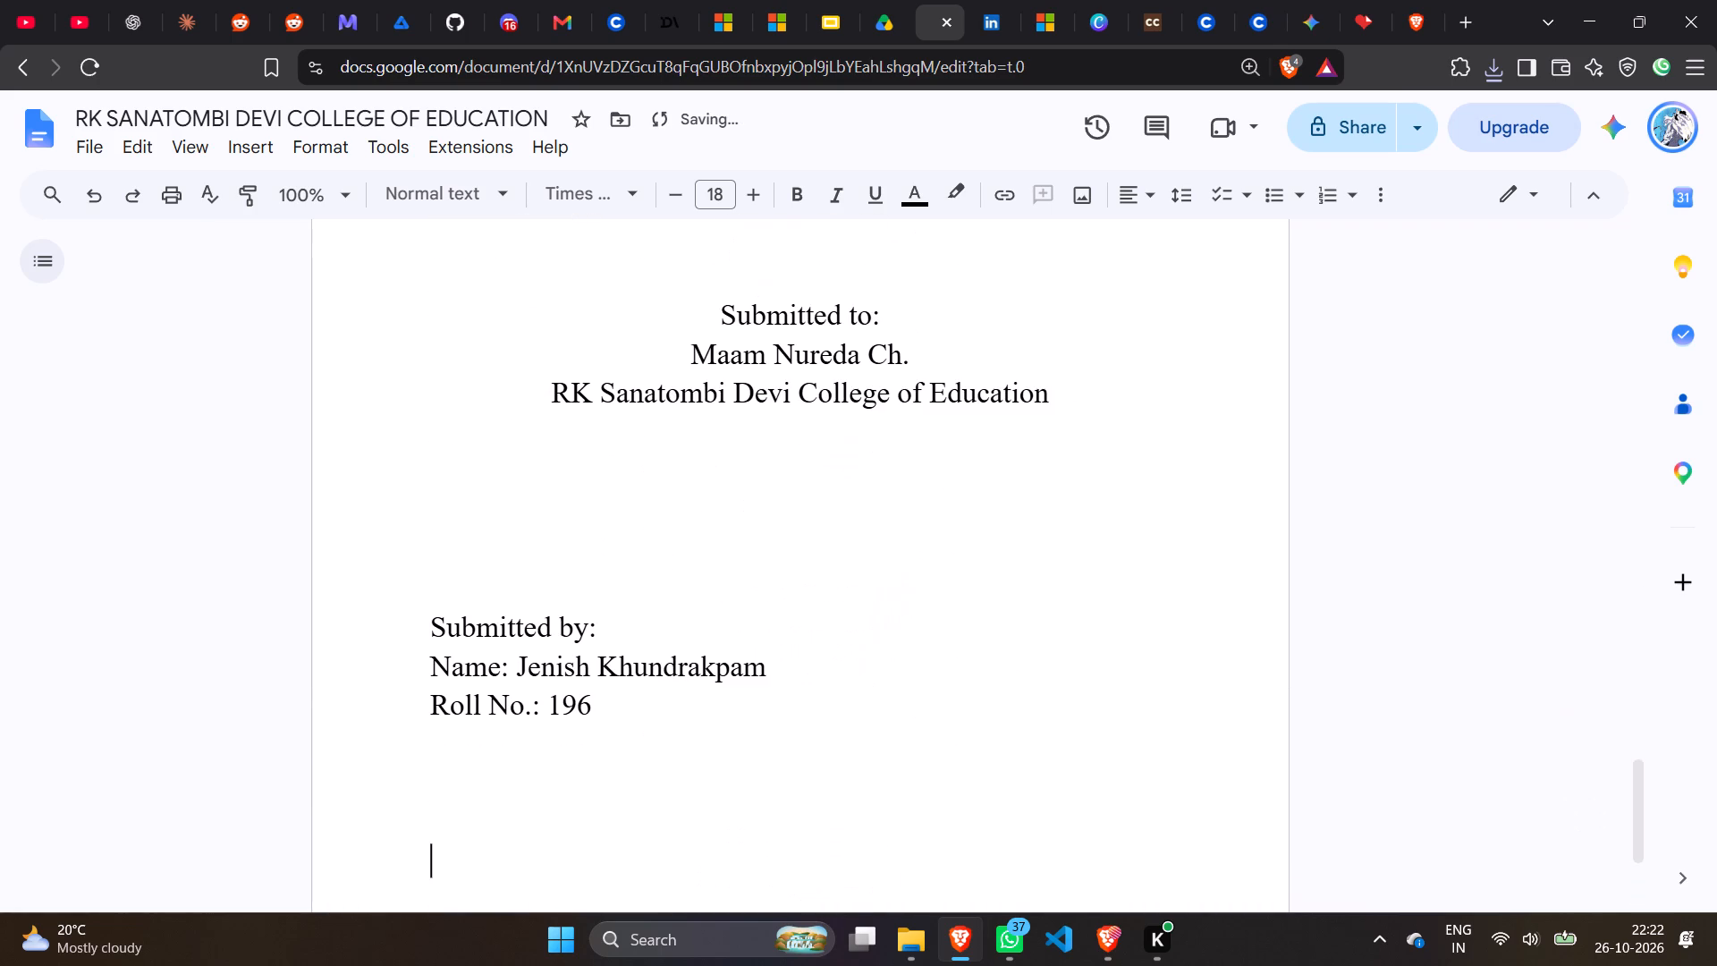
Examine the layout of the duplicated cover page, from the college logo down to the submitter block.
scroll(847, 732, "up", 15)
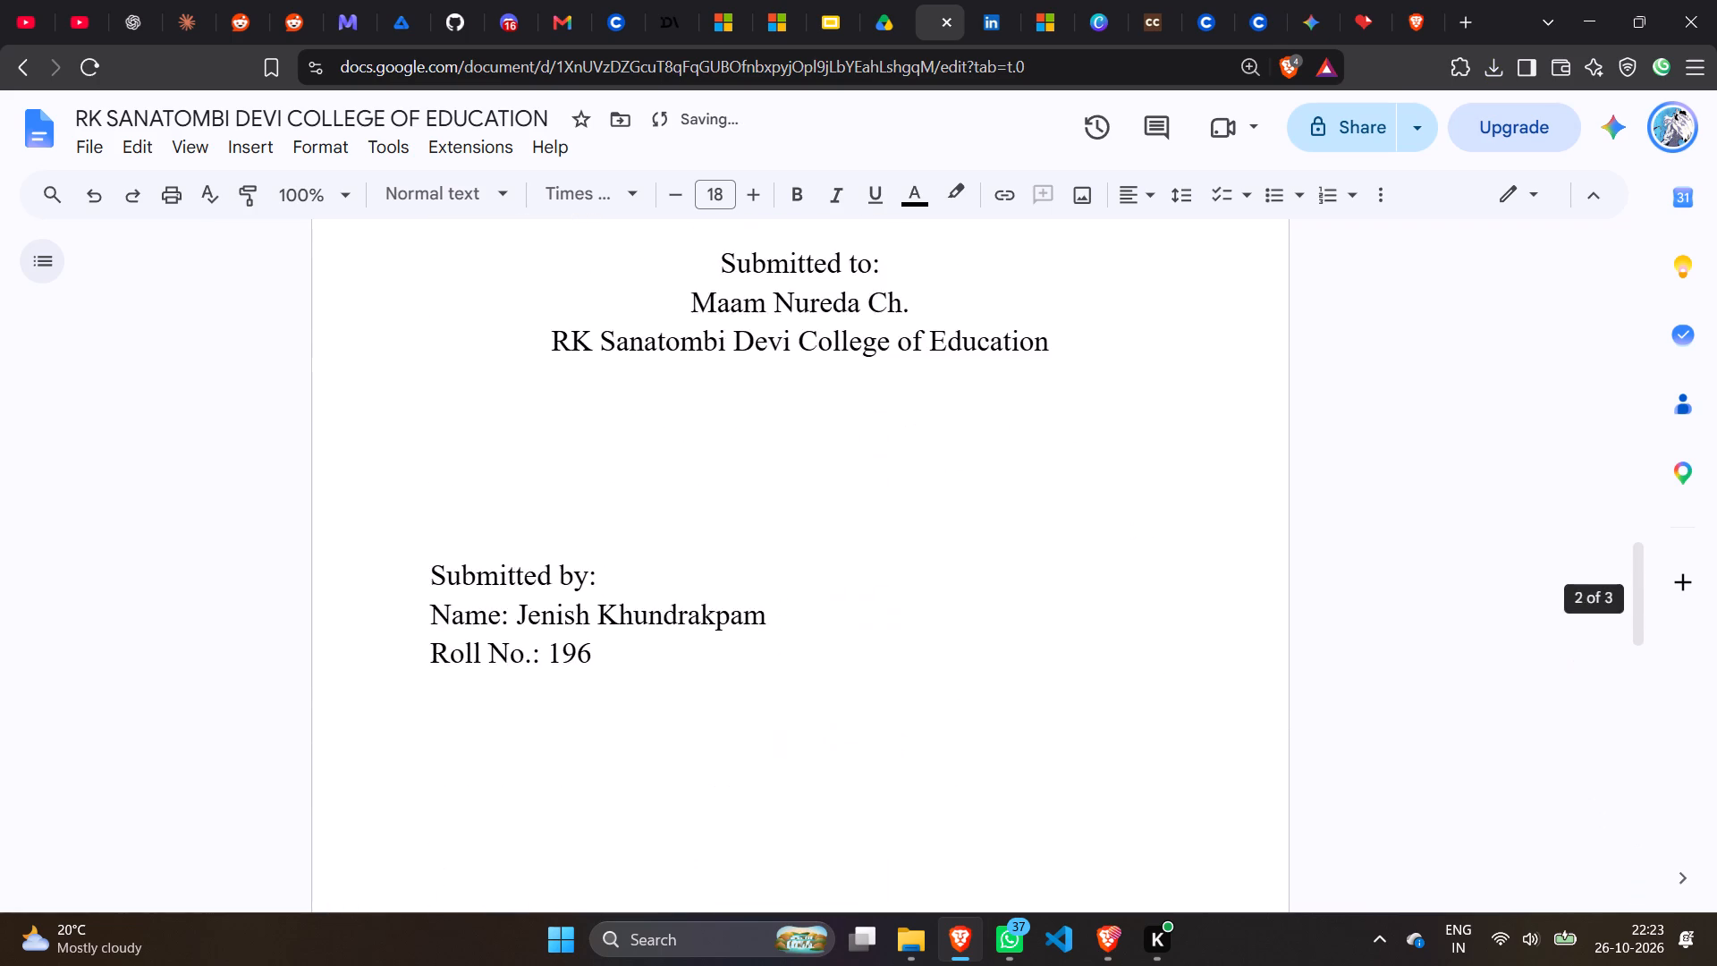
scroll(847, 732, "up", 3)
scroll(847, 732, "down", 3)
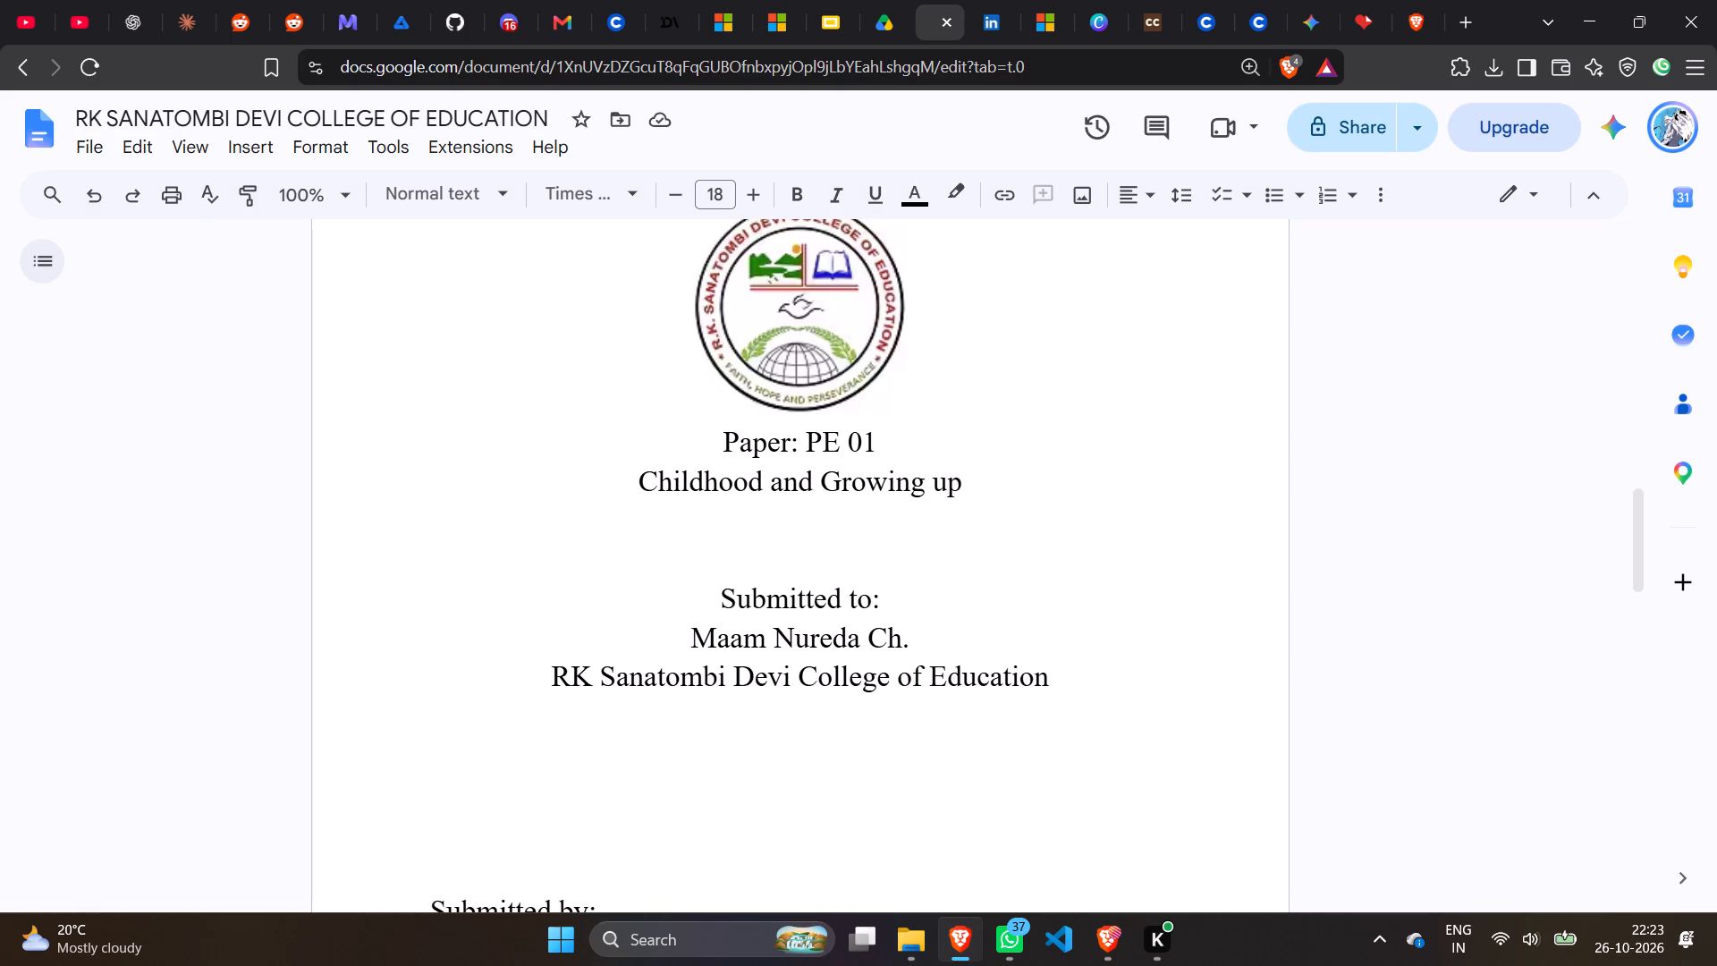
scroll(830, 770, "down", 2)
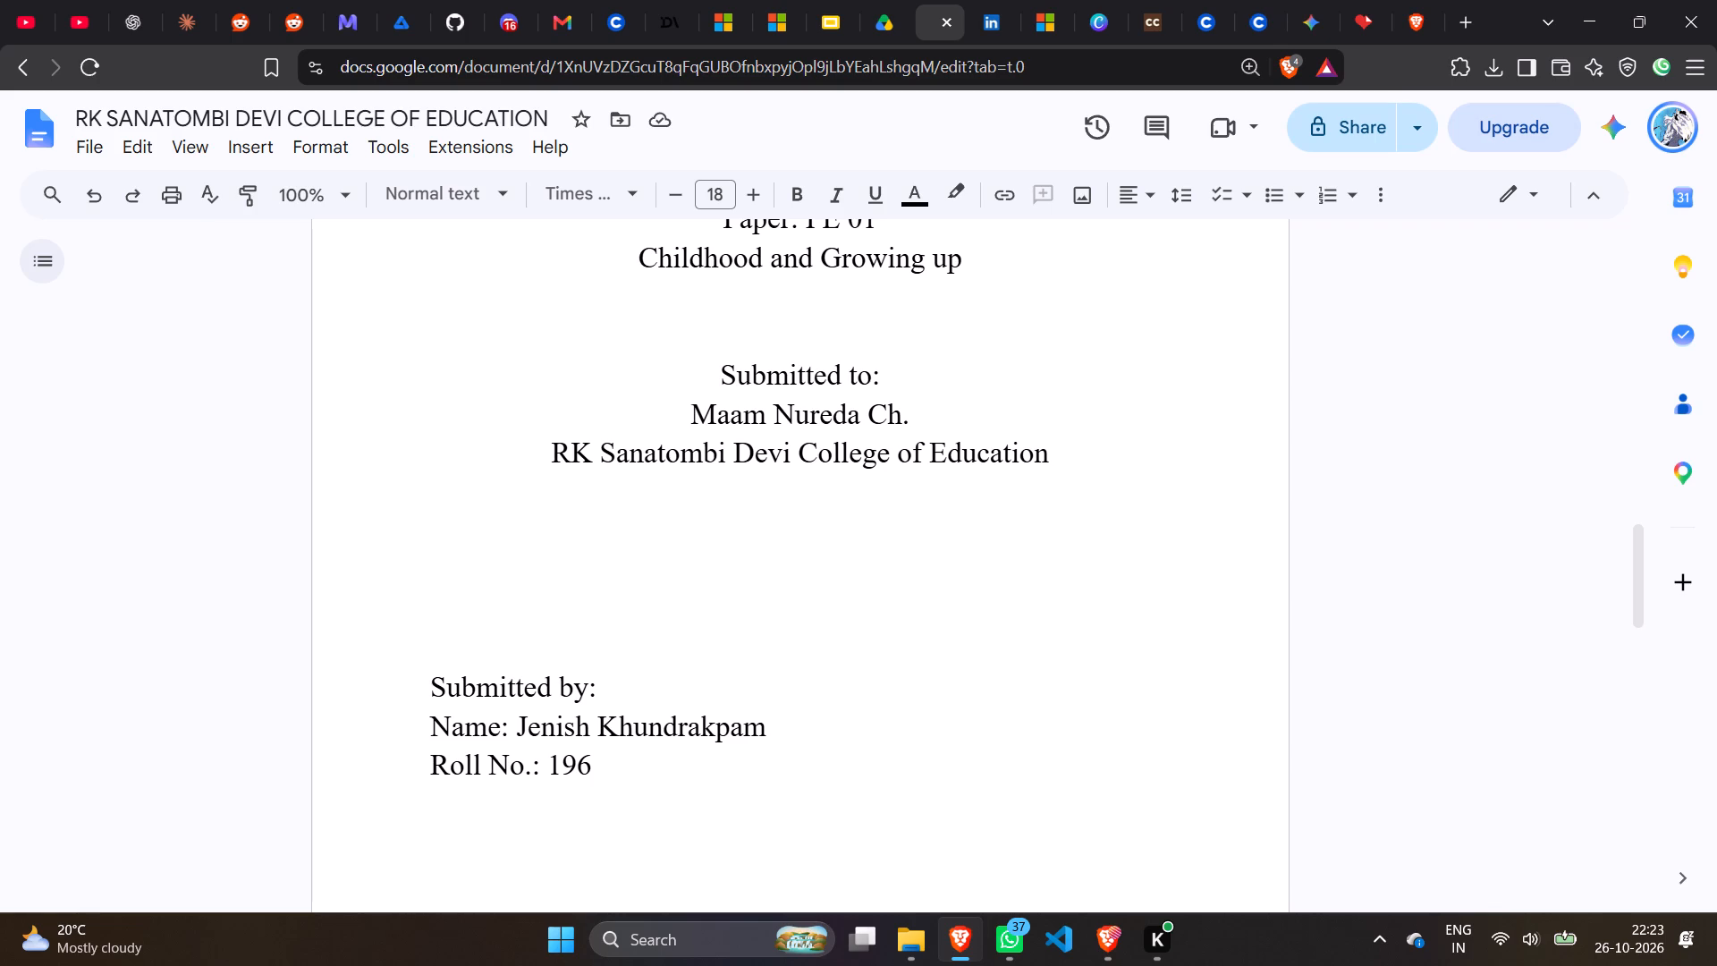
scroll(539, 598, "up", 3)
scroll(539, 598, "down", 2)
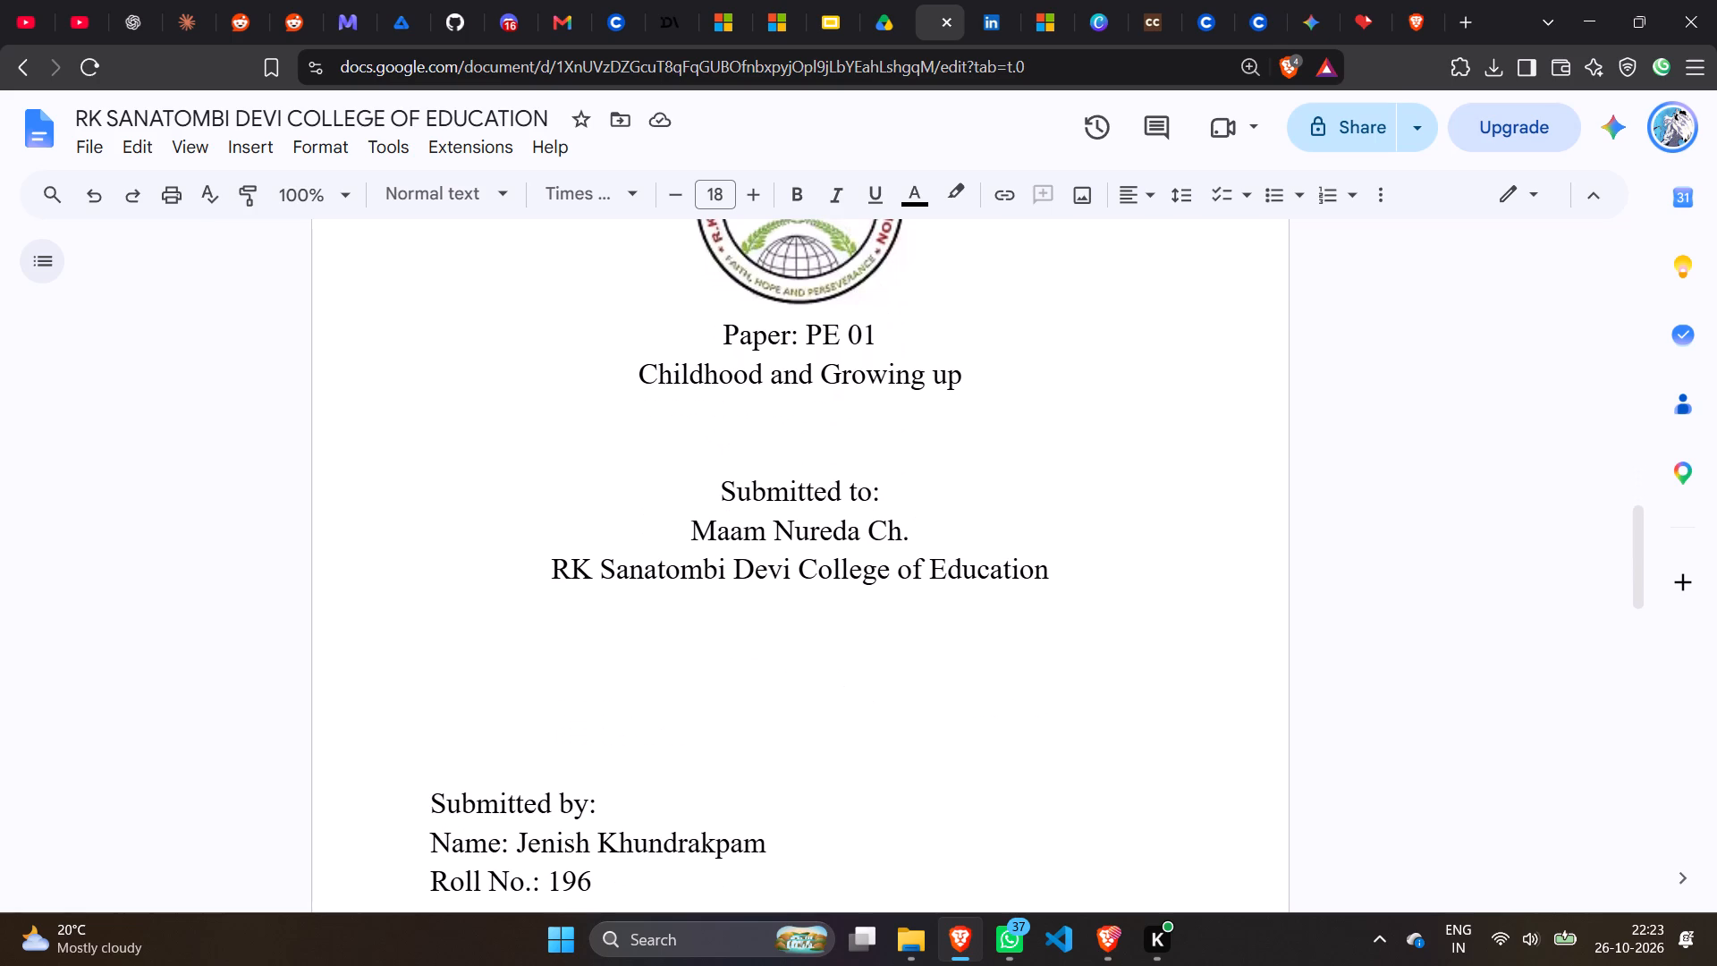
scroll(665, 475, "up", 19)
scroll(670, 482, "down", 15)
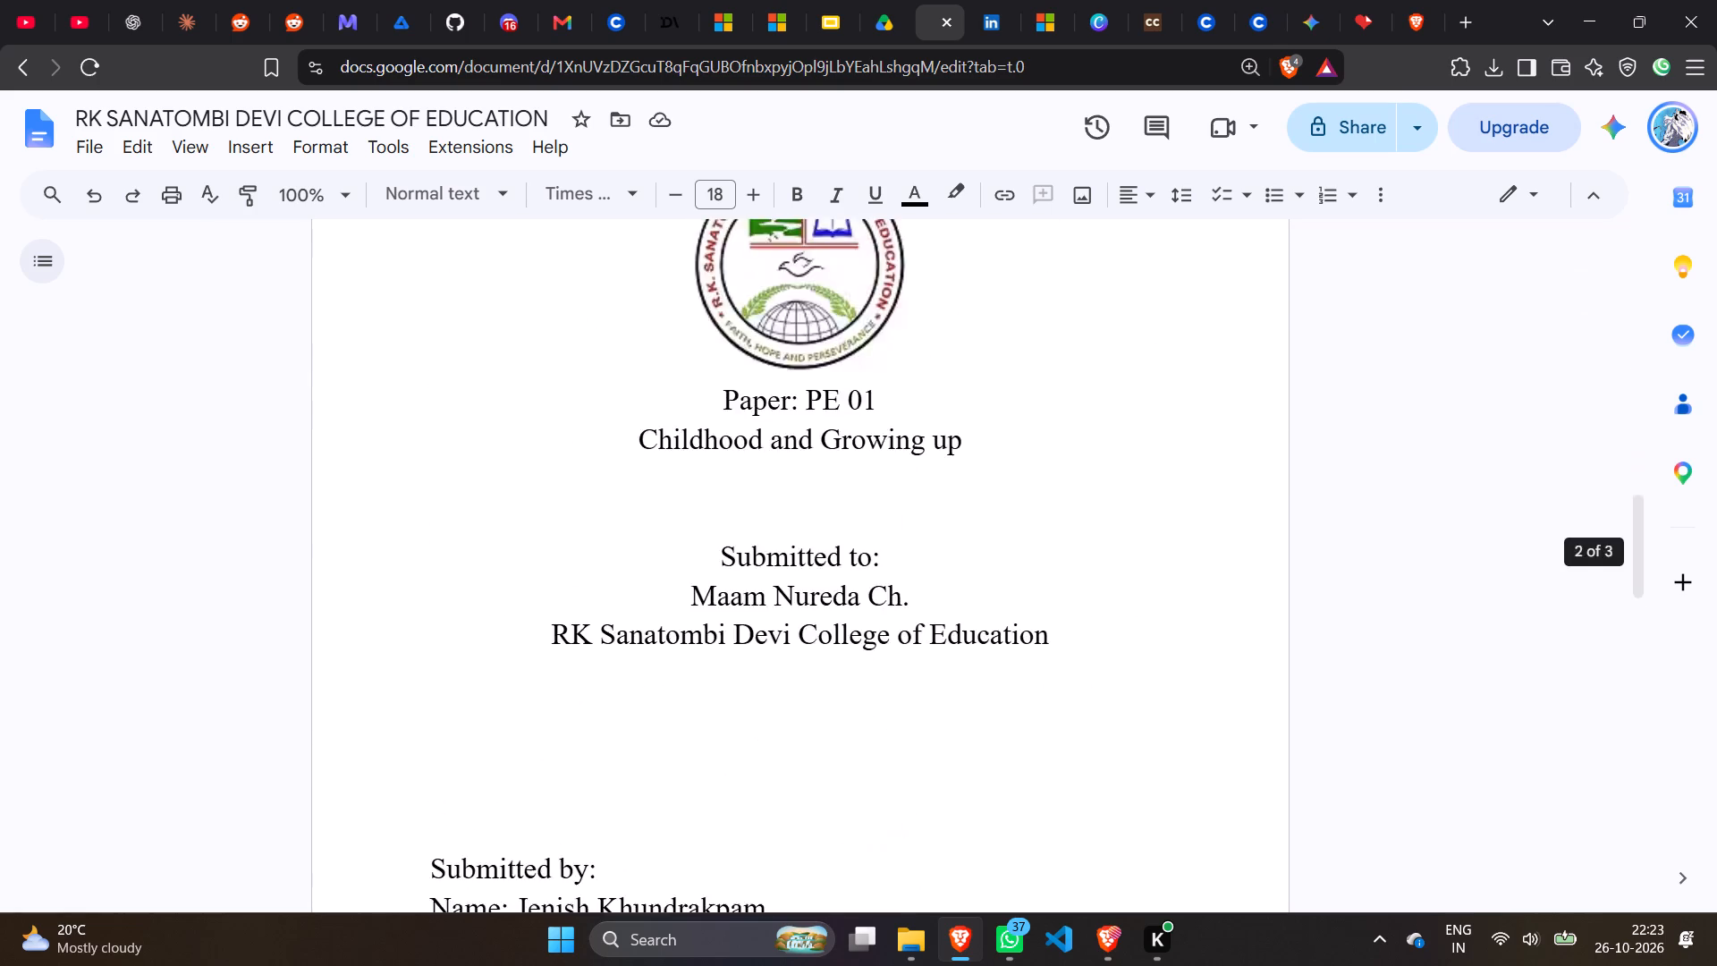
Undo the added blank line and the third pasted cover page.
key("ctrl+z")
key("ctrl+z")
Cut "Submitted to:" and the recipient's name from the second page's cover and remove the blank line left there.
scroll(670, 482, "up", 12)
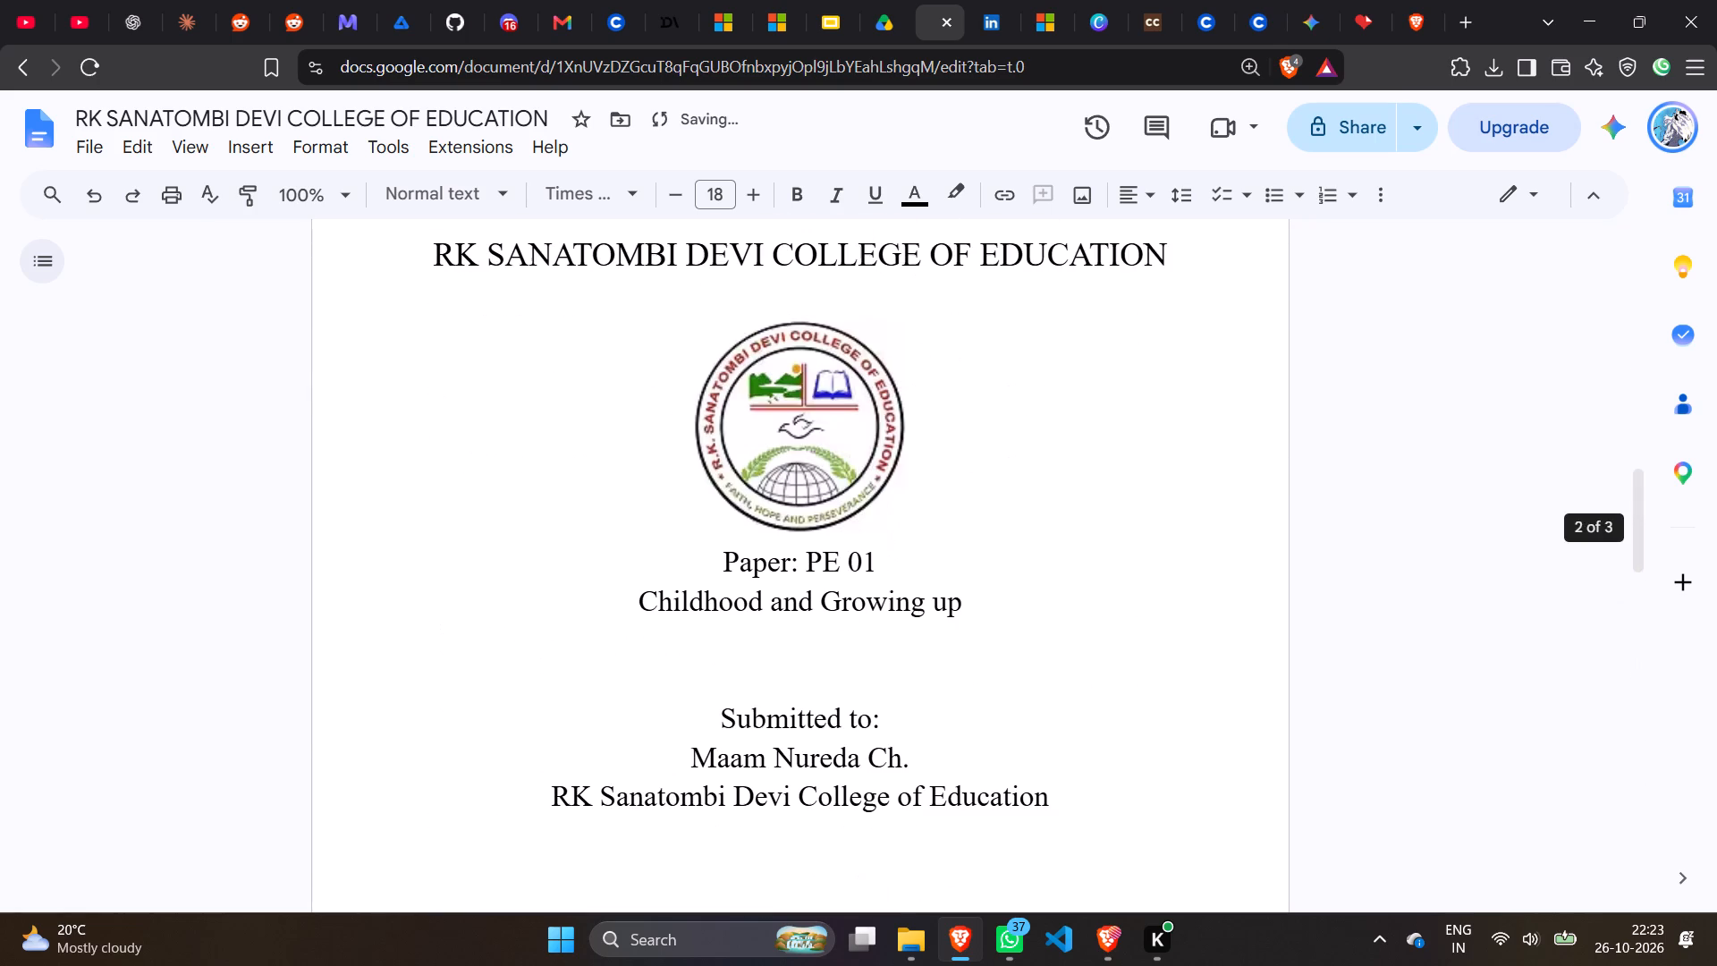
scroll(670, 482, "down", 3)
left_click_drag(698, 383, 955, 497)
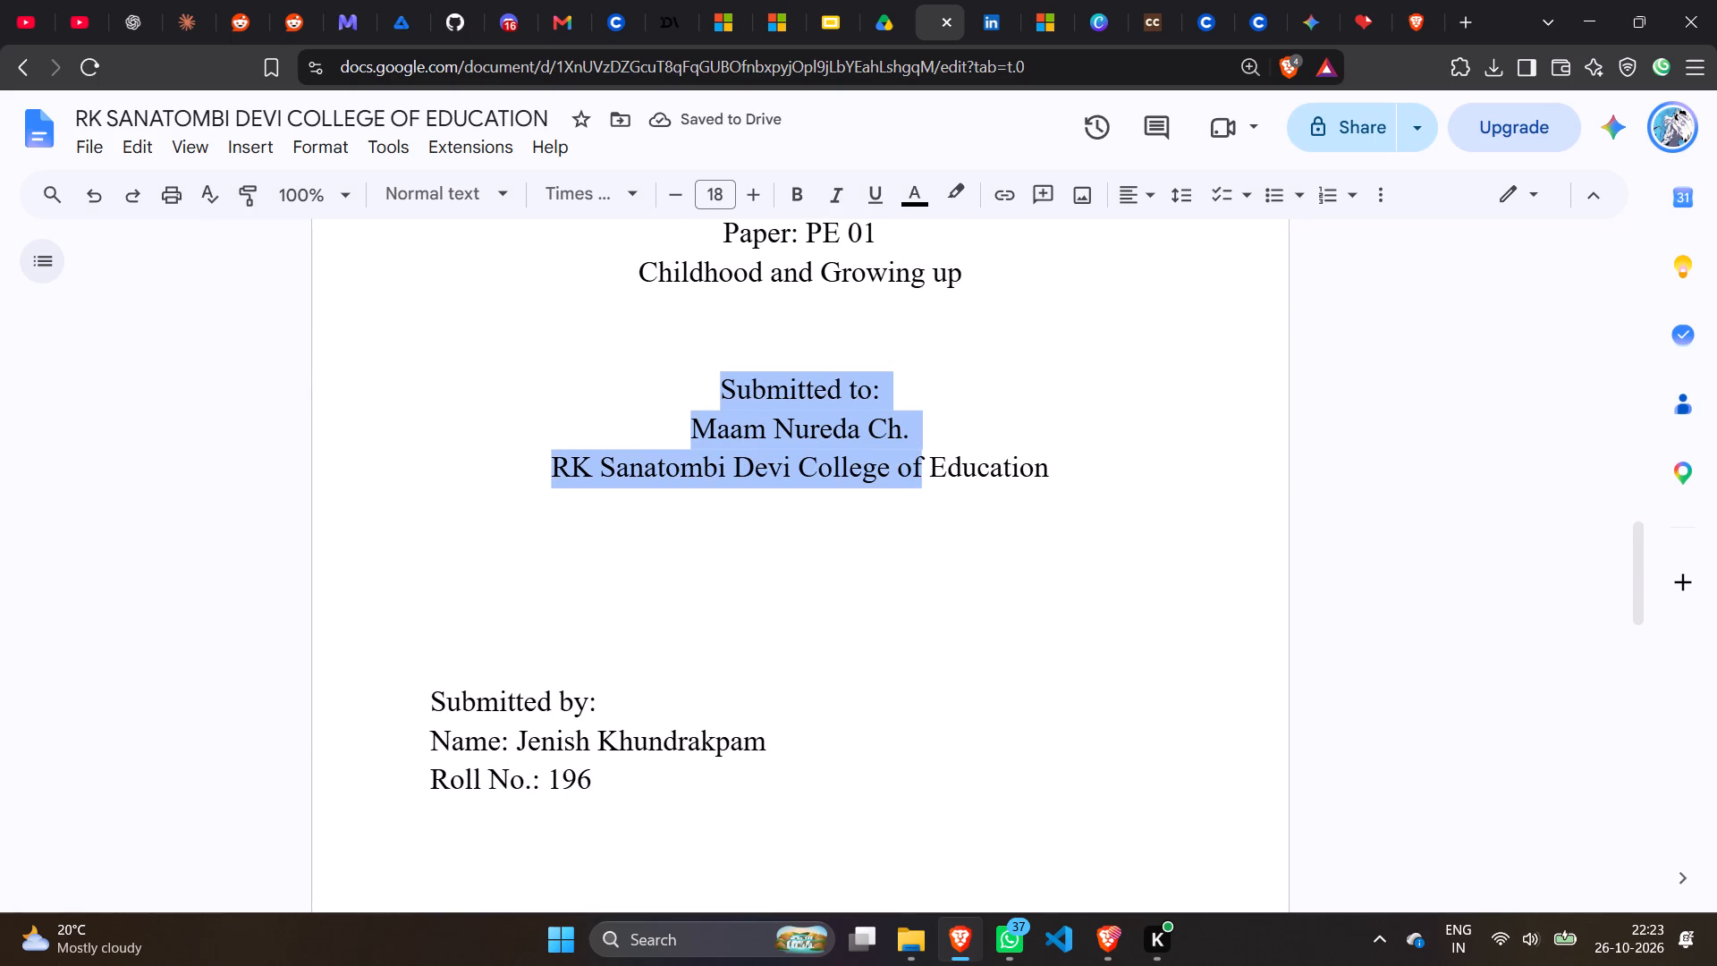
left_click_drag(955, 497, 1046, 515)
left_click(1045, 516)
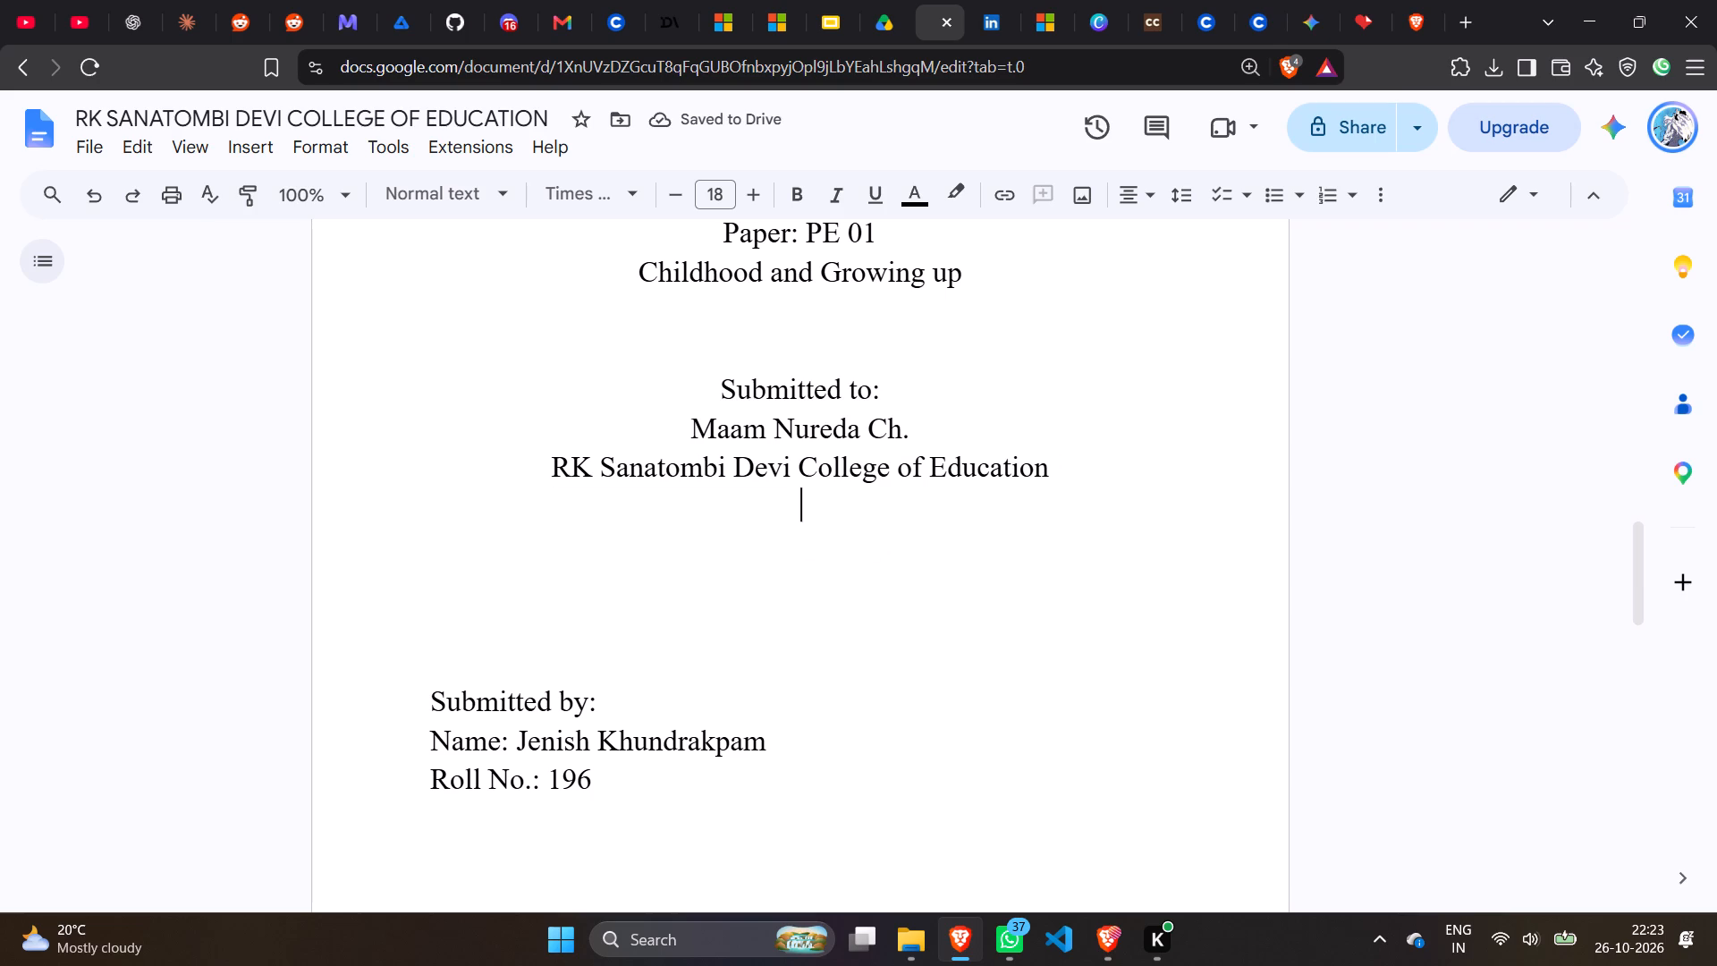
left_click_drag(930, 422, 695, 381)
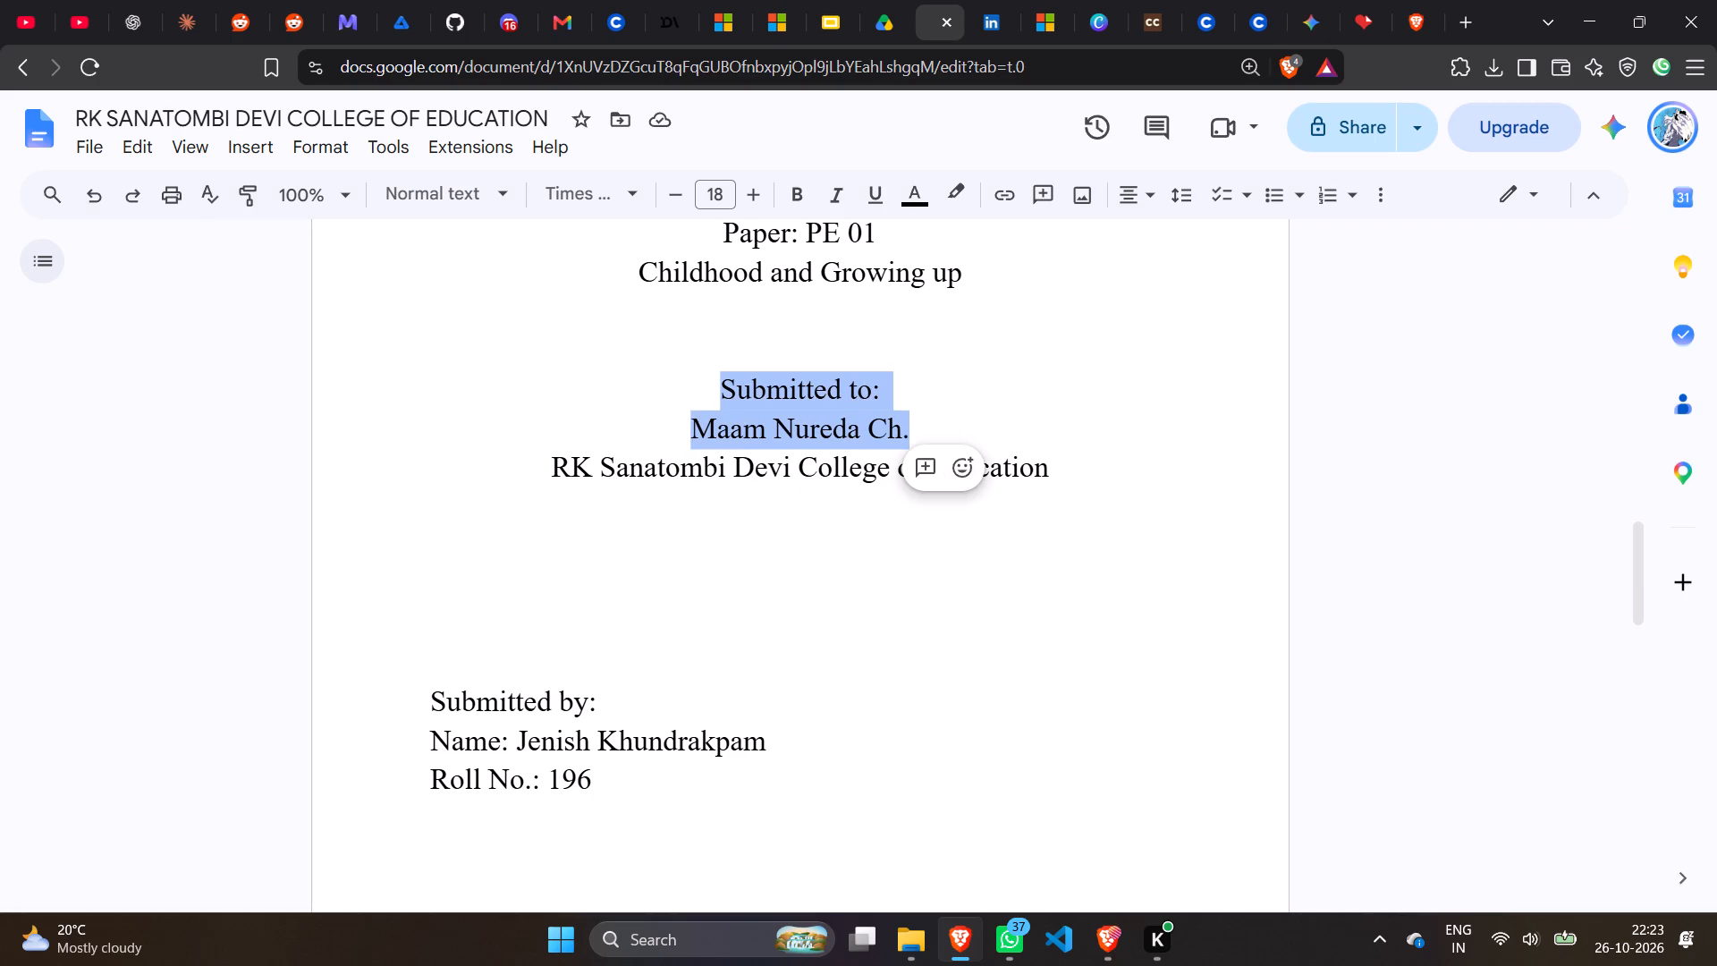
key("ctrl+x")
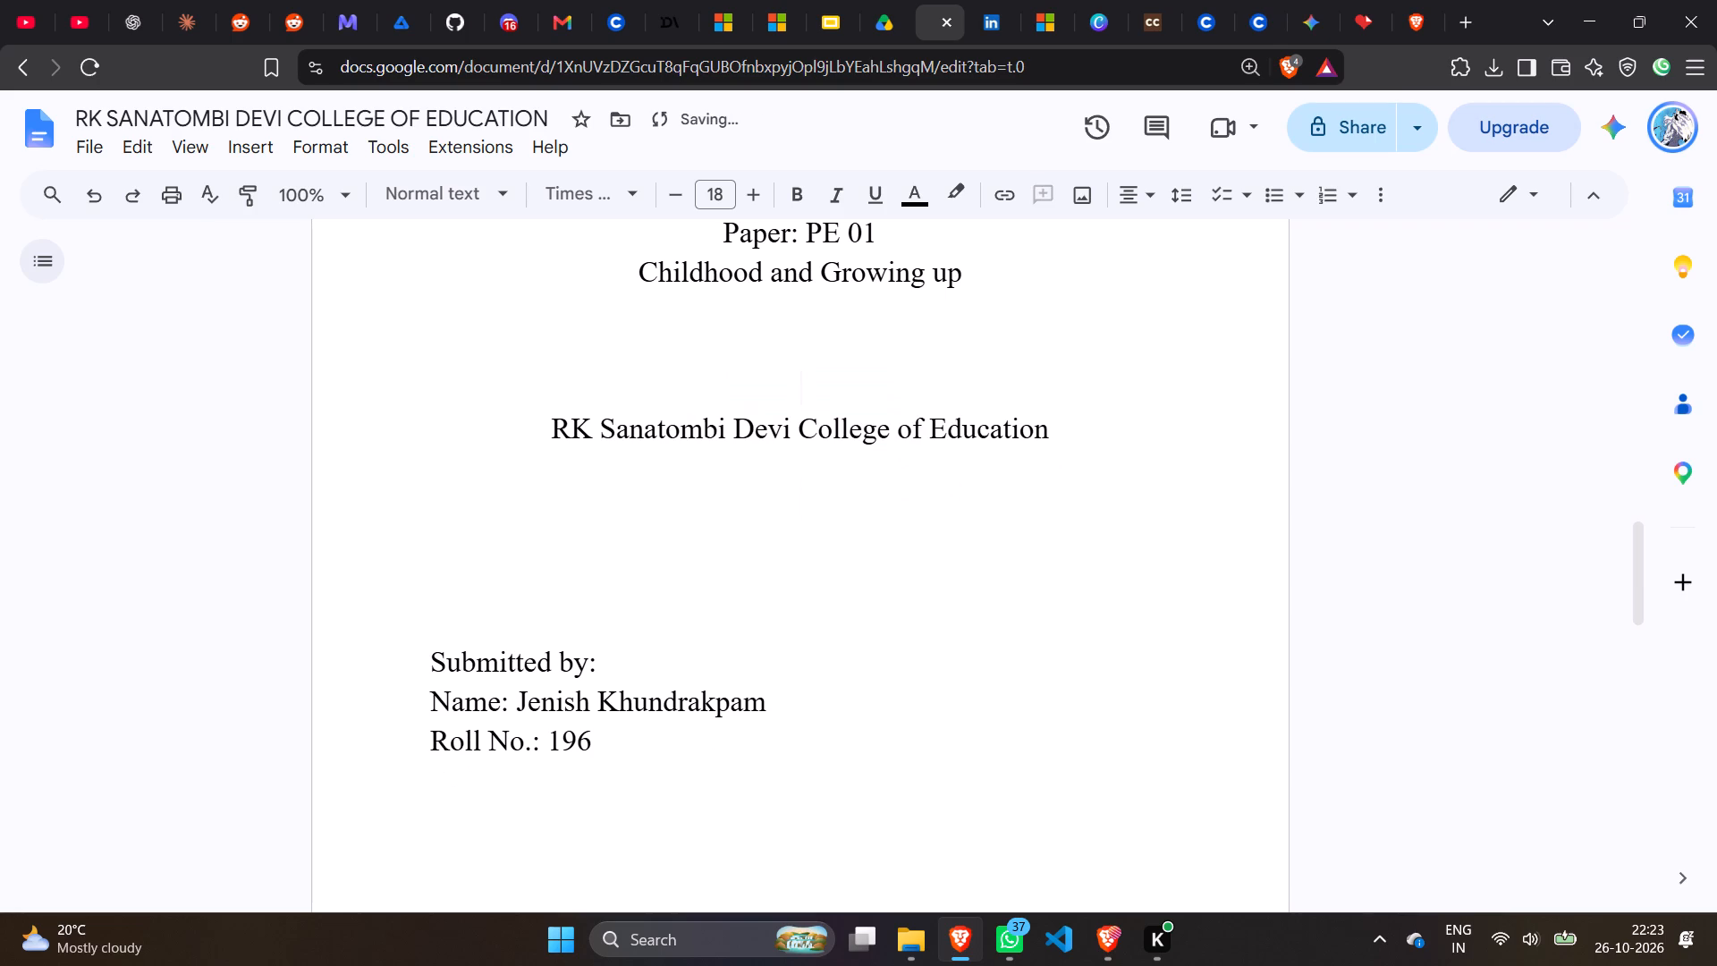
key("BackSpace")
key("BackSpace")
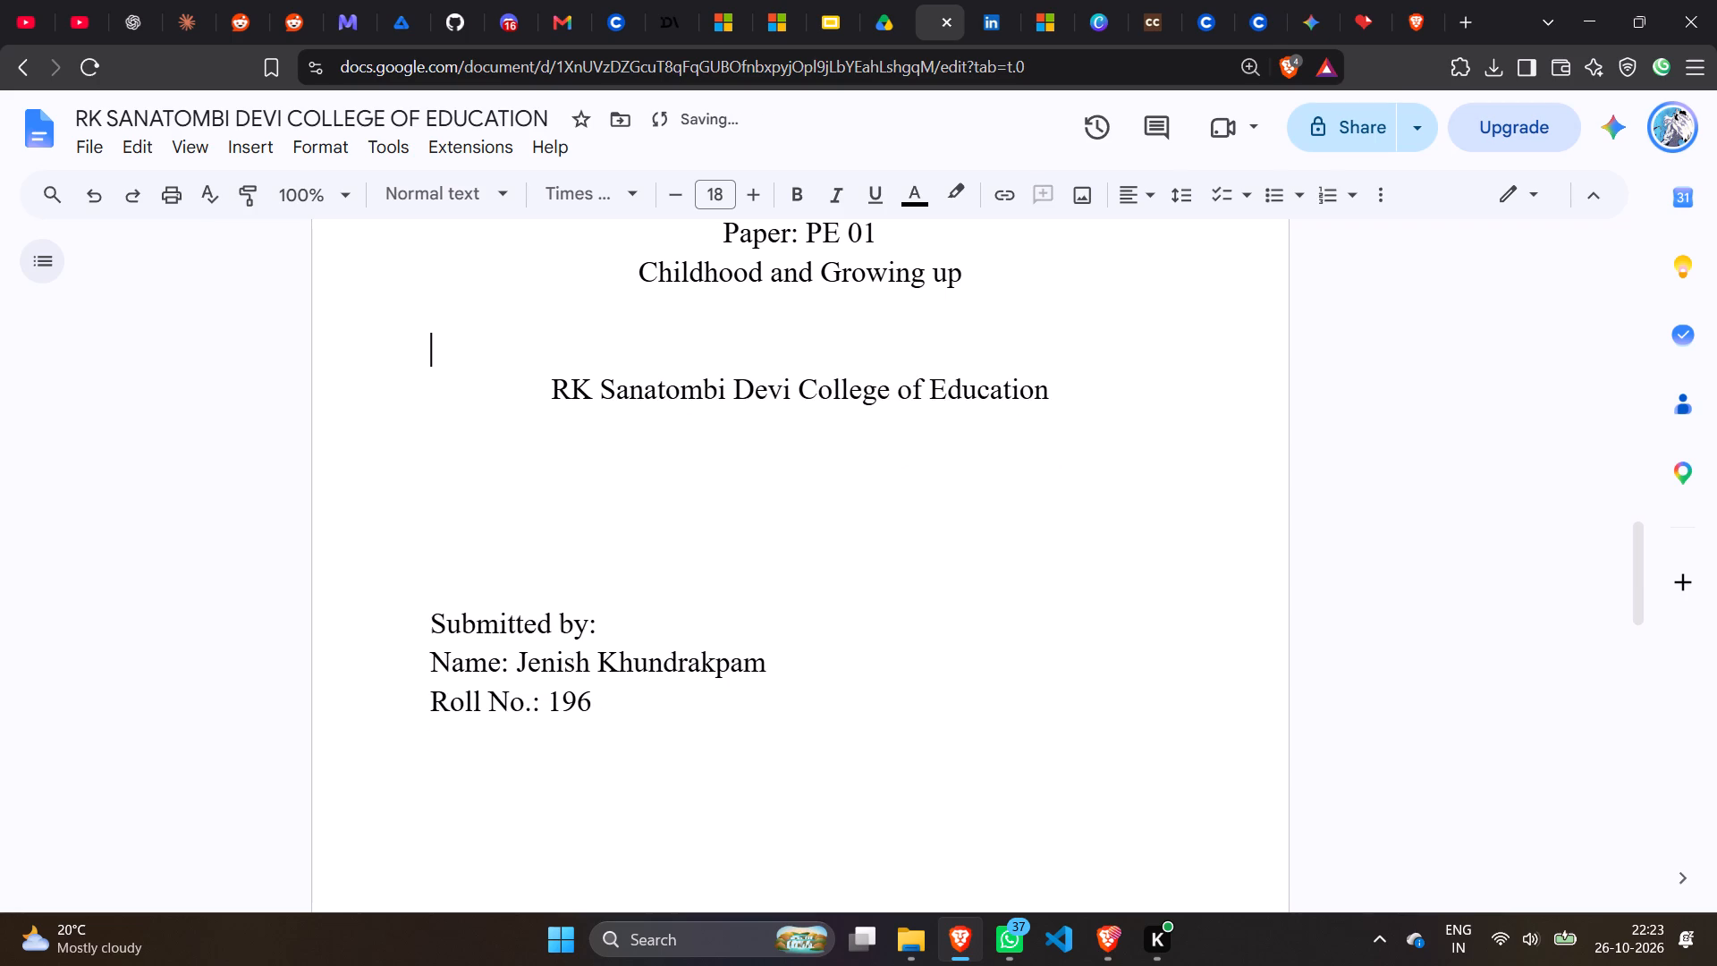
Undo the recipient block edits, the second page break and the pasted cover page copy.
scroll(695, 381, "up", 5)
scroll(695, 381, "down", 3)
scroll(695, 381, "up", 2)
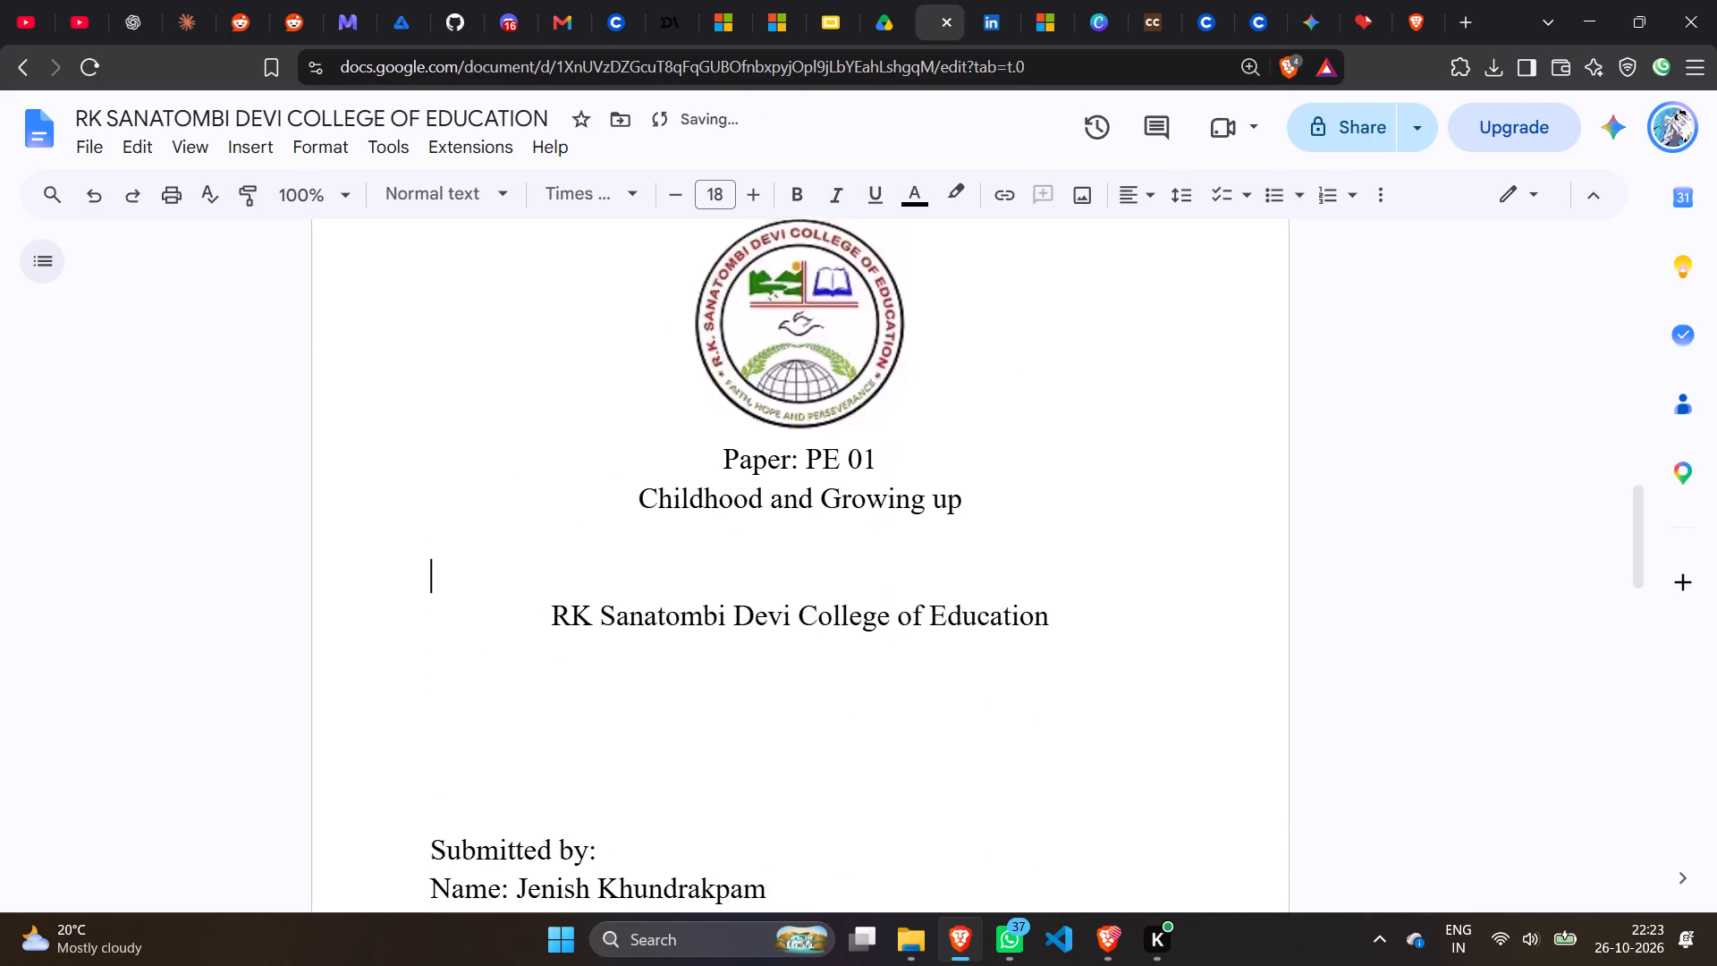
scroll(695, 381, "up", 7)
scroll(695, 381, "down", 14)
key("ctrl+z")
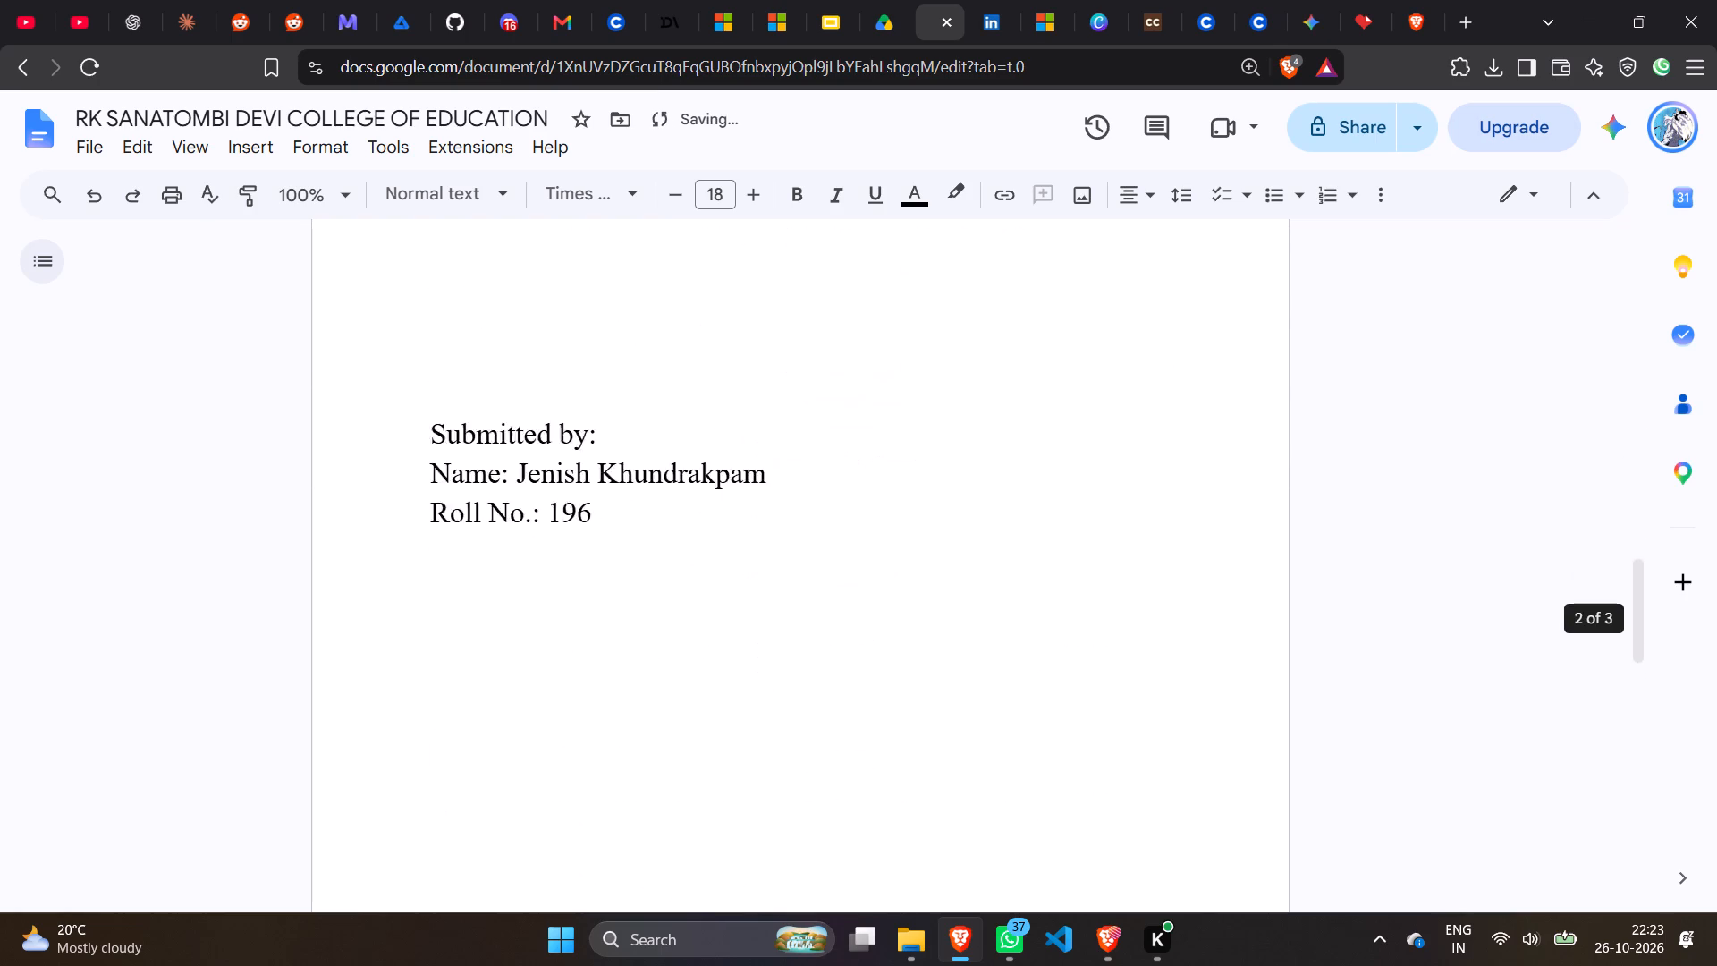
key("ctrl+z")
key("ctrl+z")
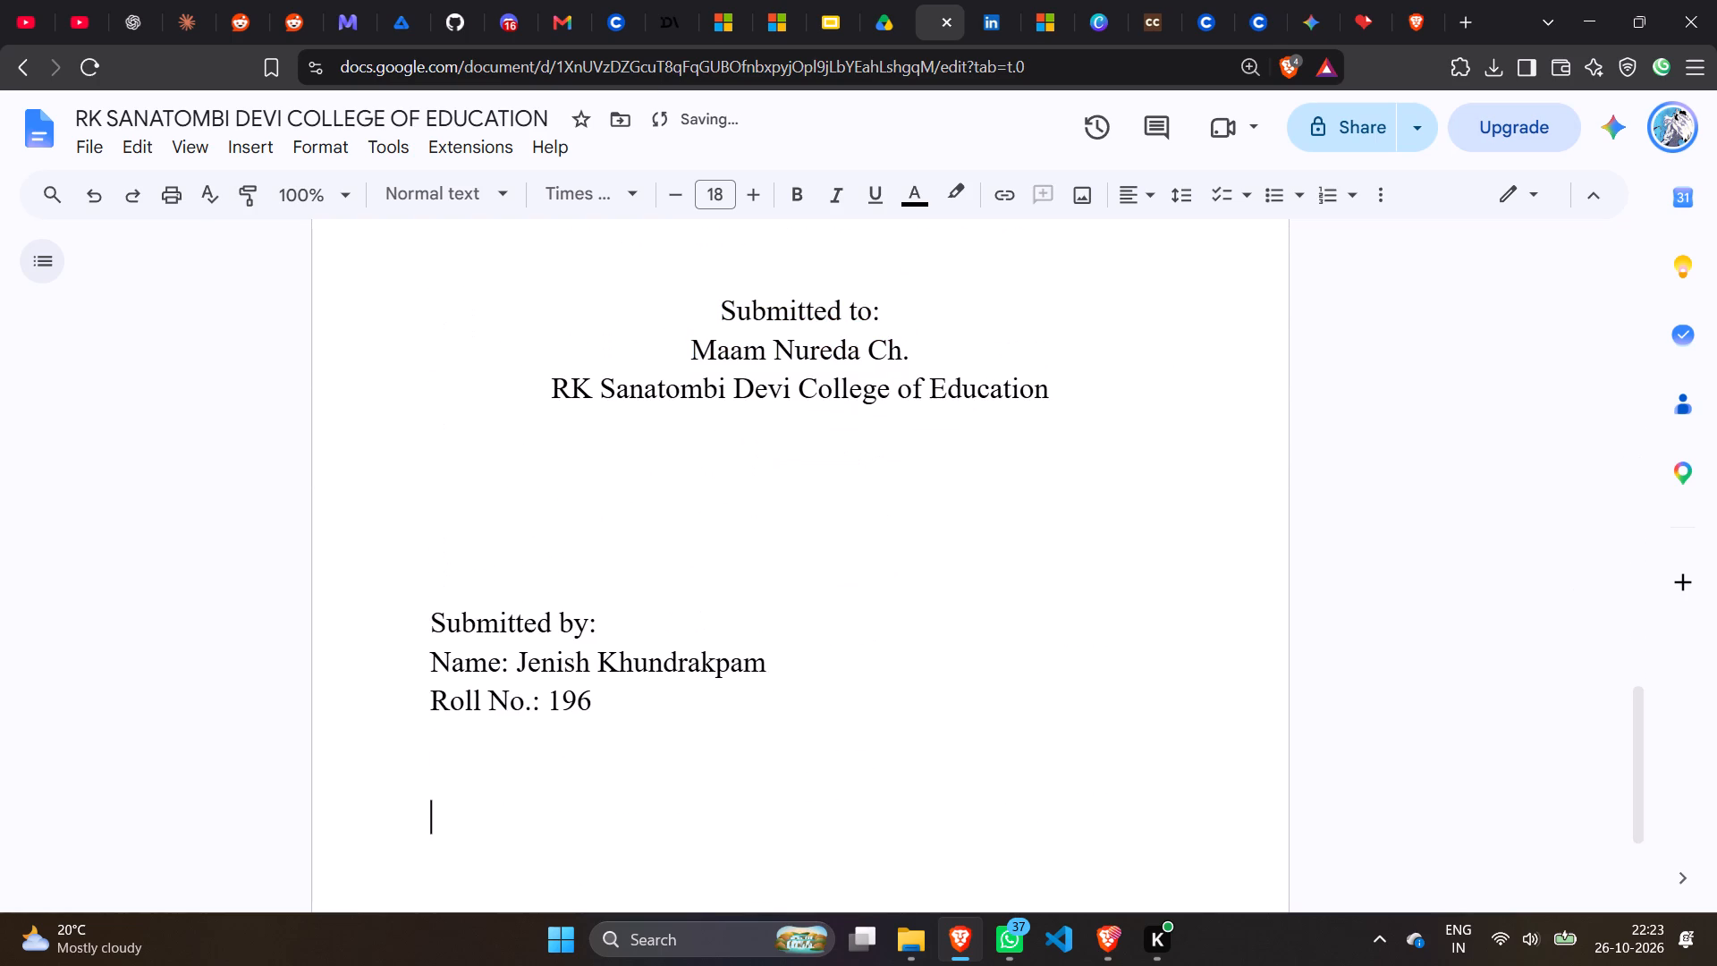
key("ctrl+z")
Delete the "RK Sanatombi Devi College of Education" line below the recipient's name on the first page.
scroll(695, 381, "up", 11)
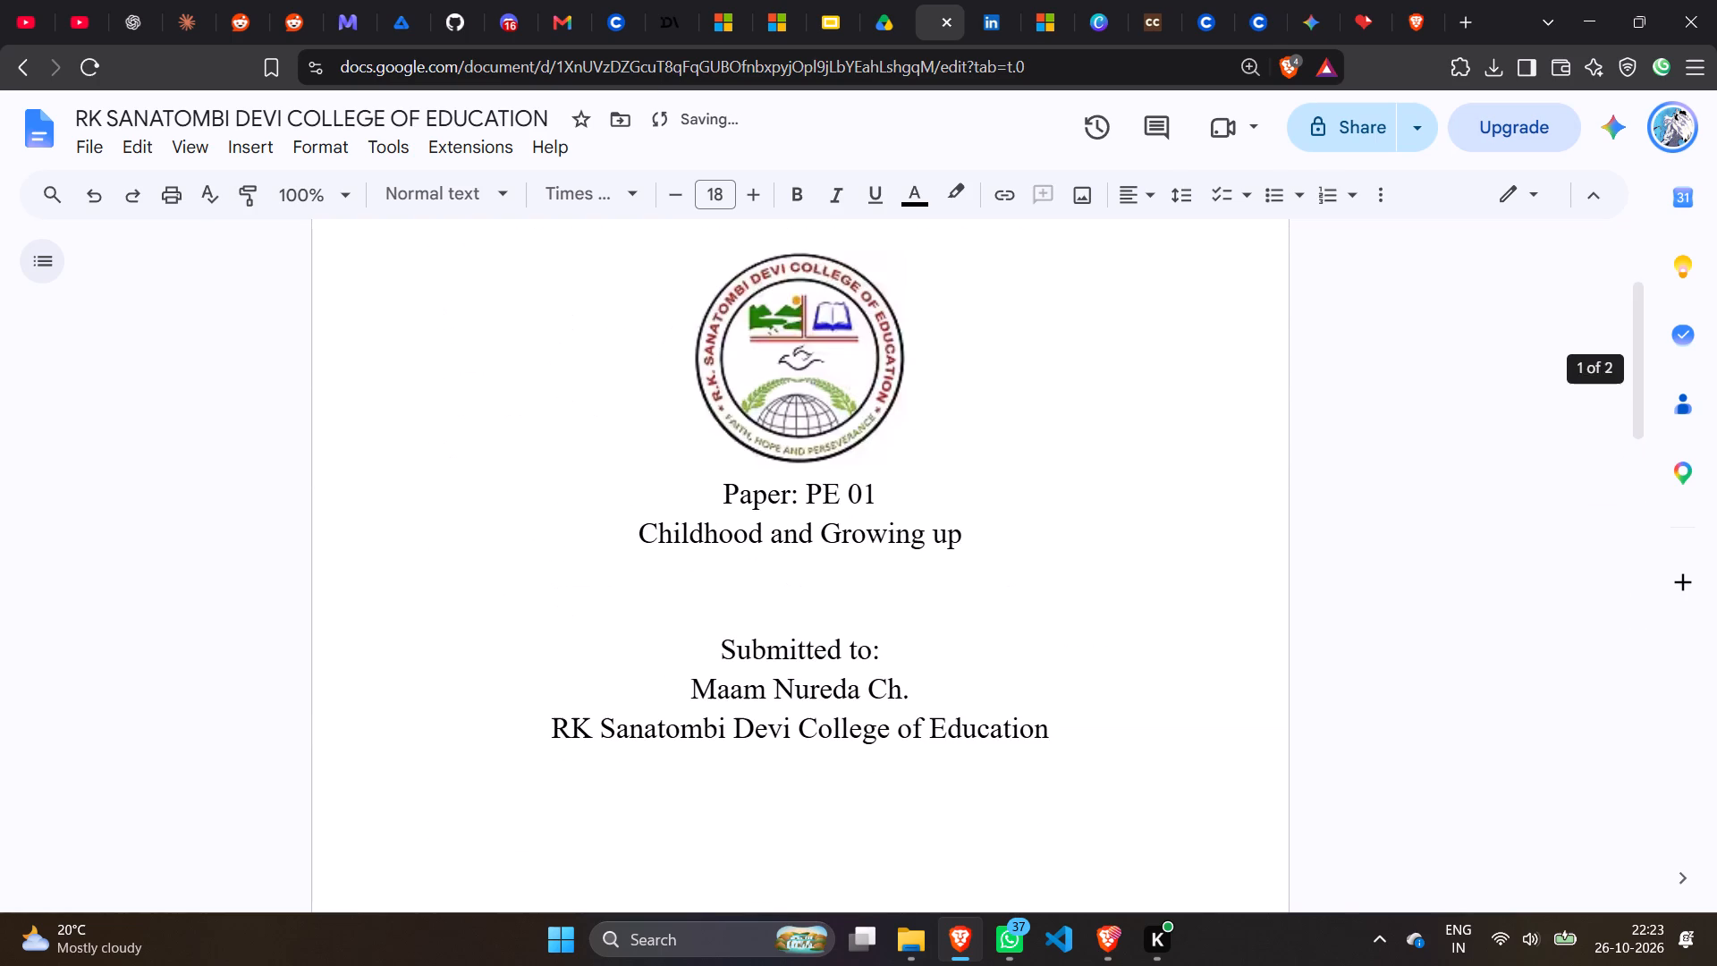
scroll(698, 404, "up", 5)
scroll(698, 404, "down", 7)
scroll(698, 404, "up", 4)
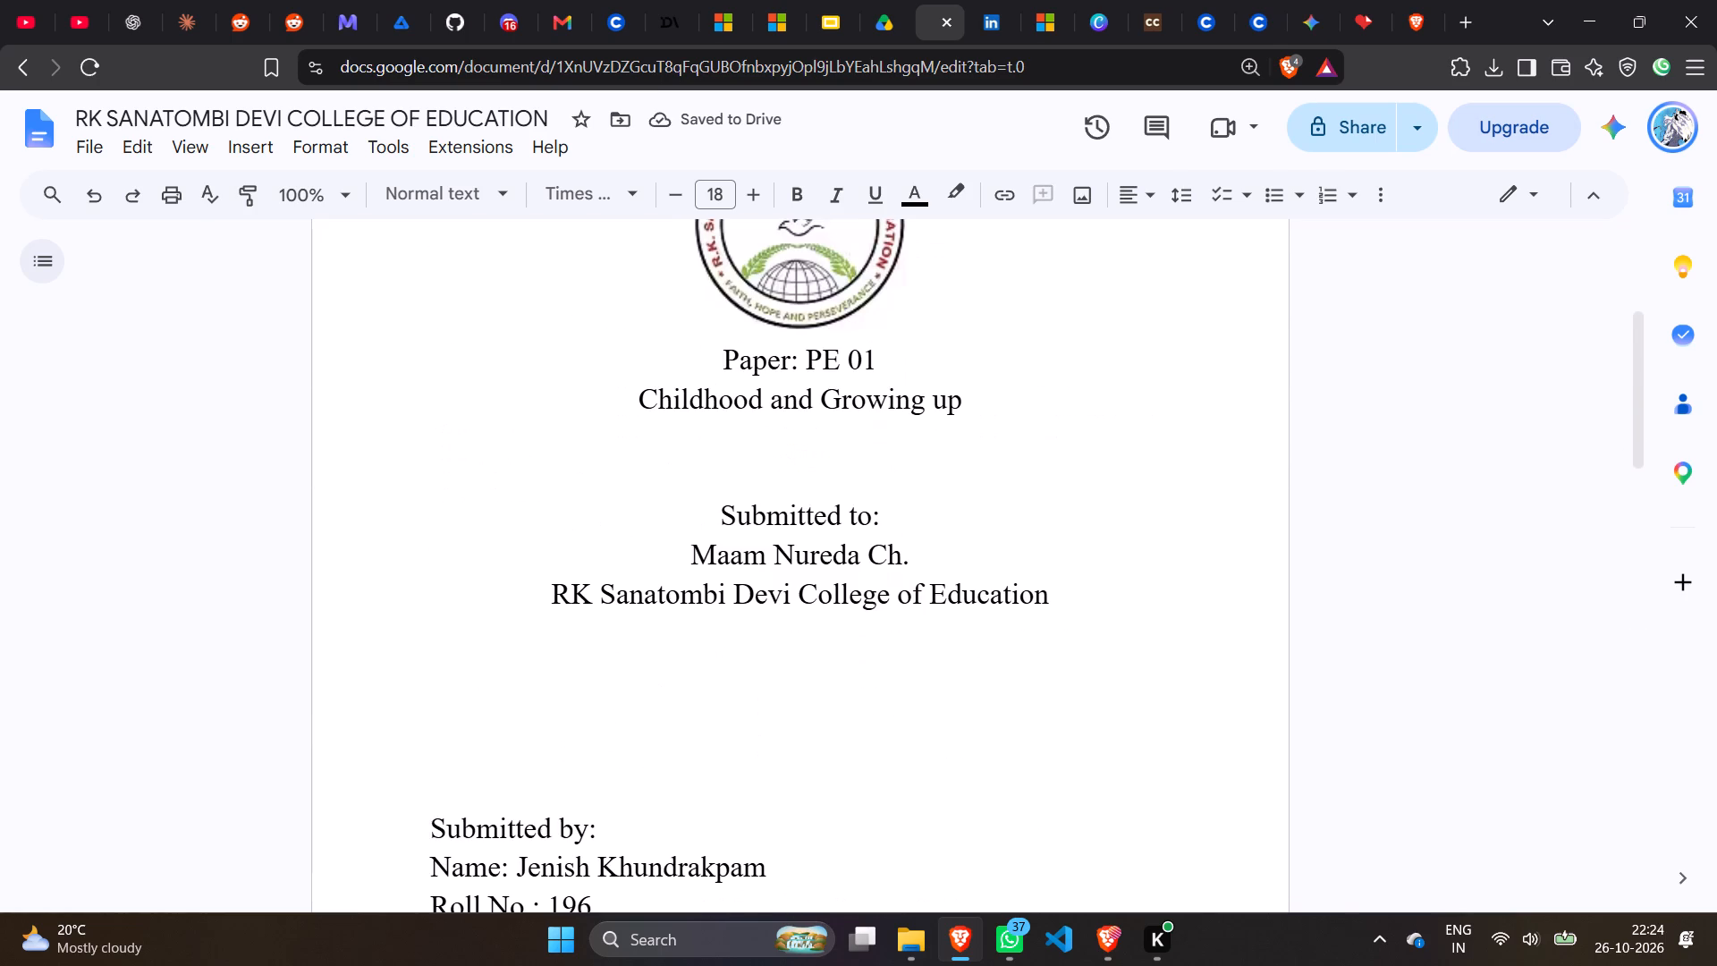
triple_click(941, 639)
key("BackSpace")
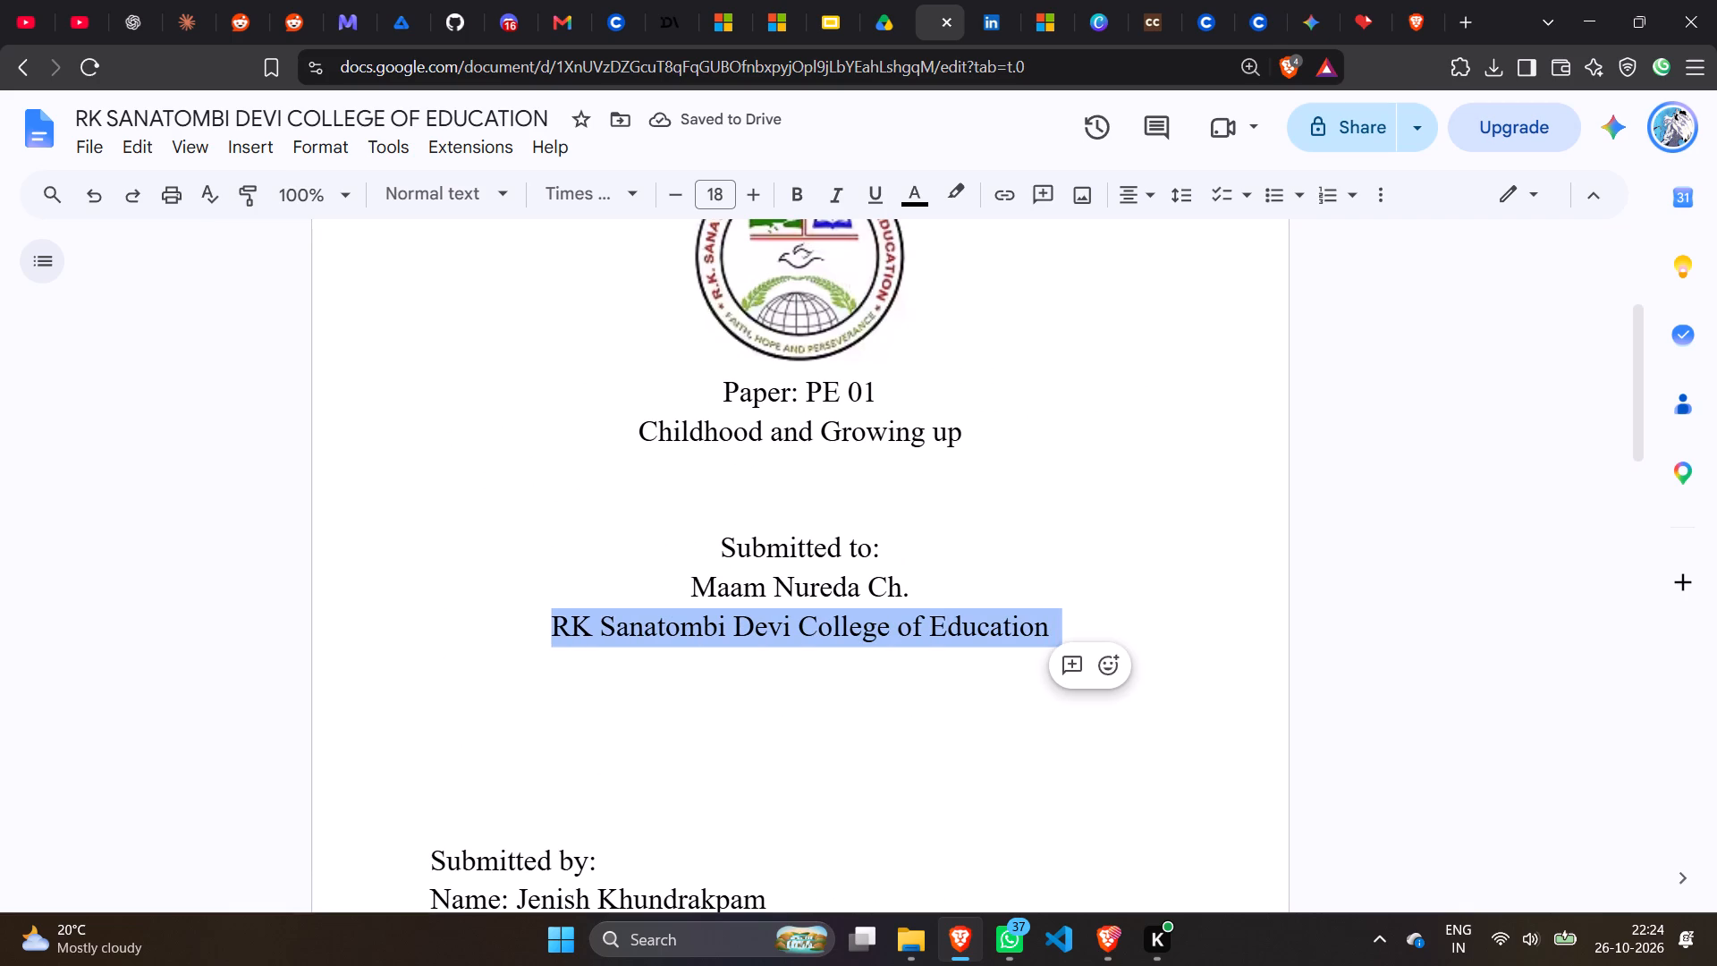
Insert seven tabs after "Submitted by:" on the first page to make room for a second block on that line.
left_click_drag(953, 598, 634, 568)
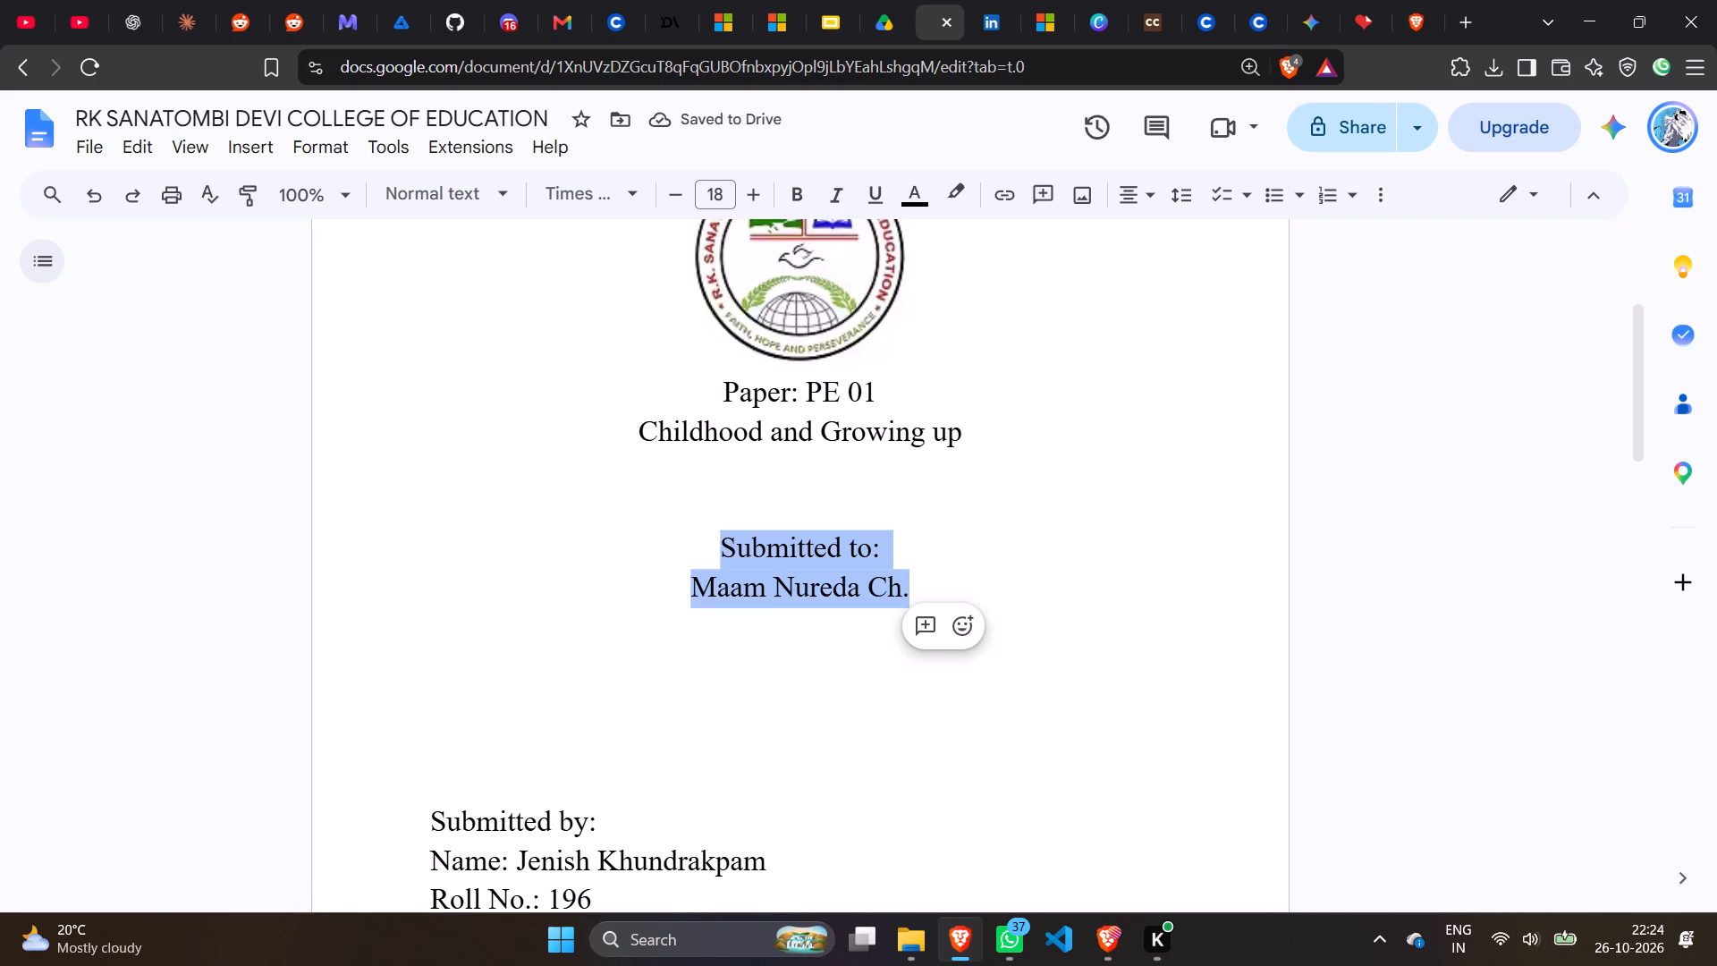
left_click(704, 823)
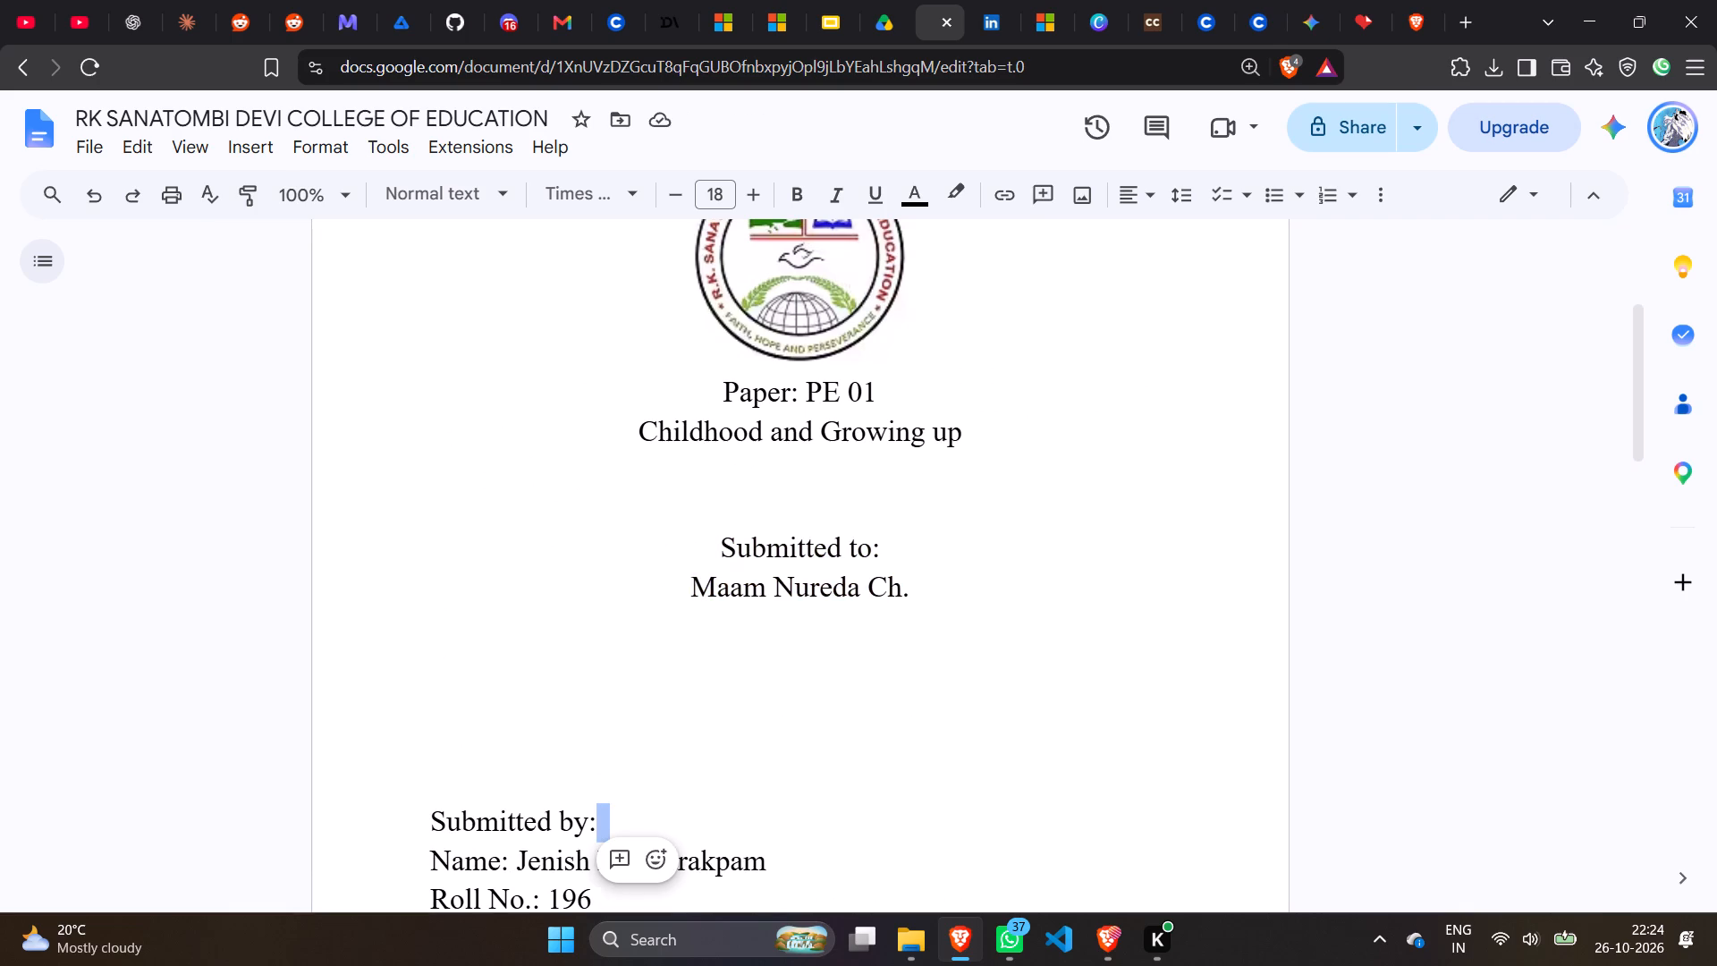
key("Tab")
key("Tab")
key("Tab")
key("Tab")
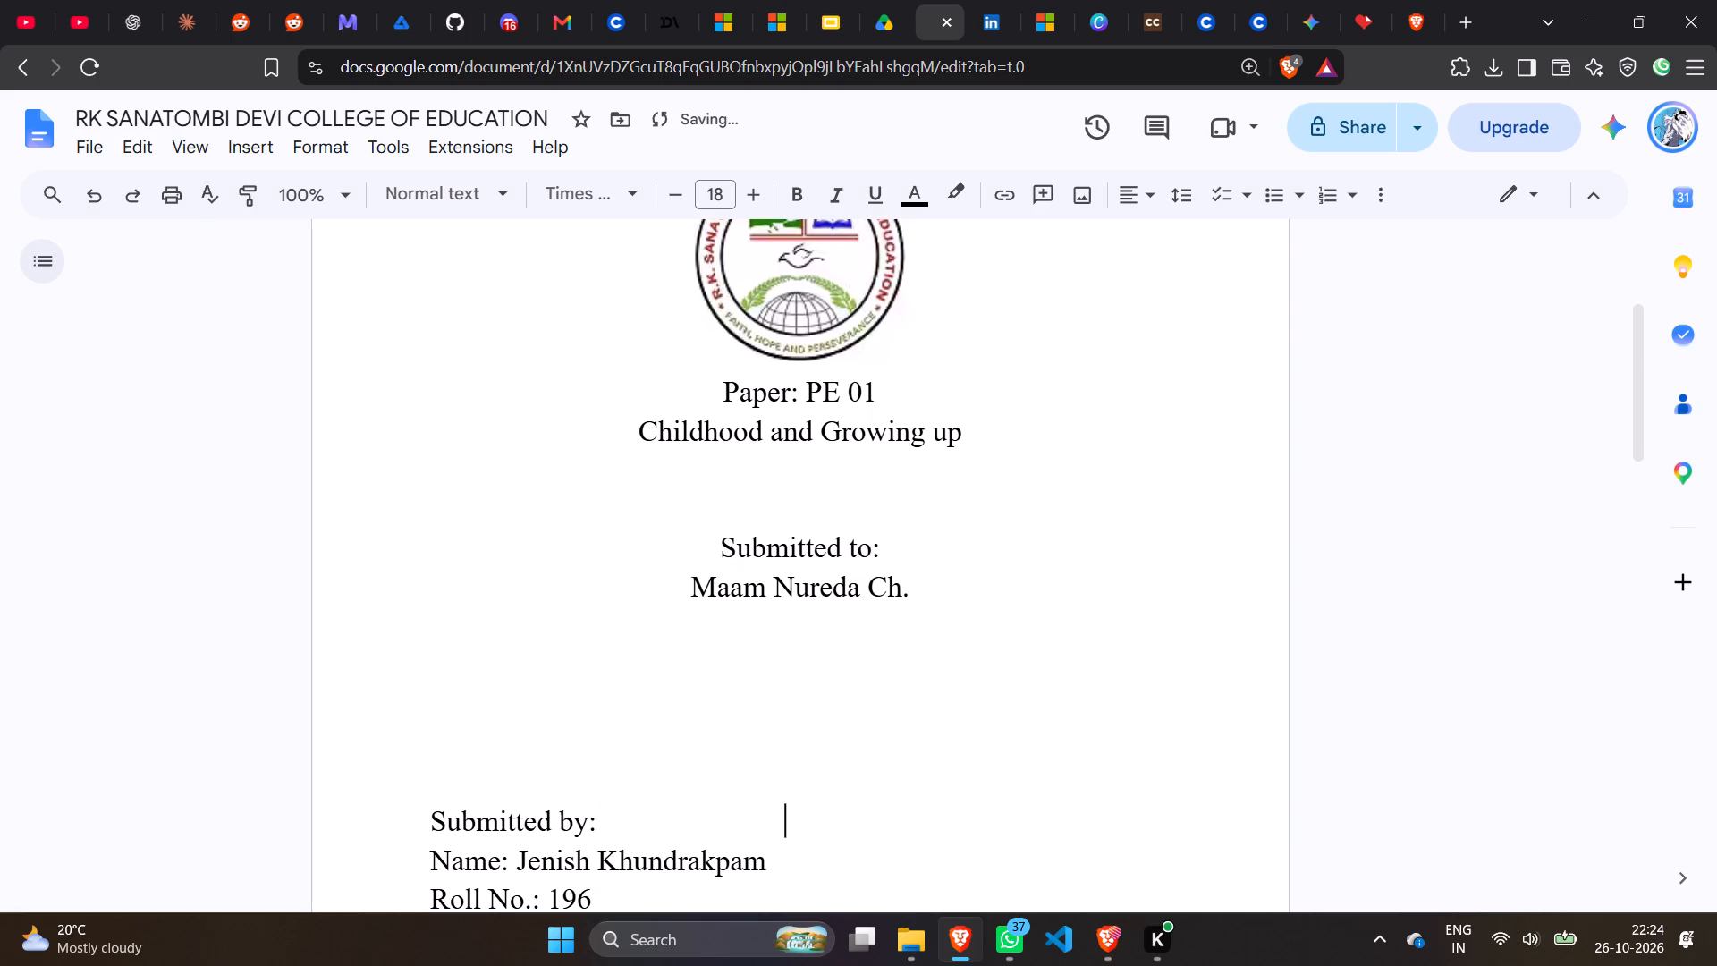
key("Tab")
key("Tab")
key("Tab")
Move the centred "Submitted to:" heading to the end of the tabbed "Submitted by:" line.
left_click_drag(900, 545, 873, 547)
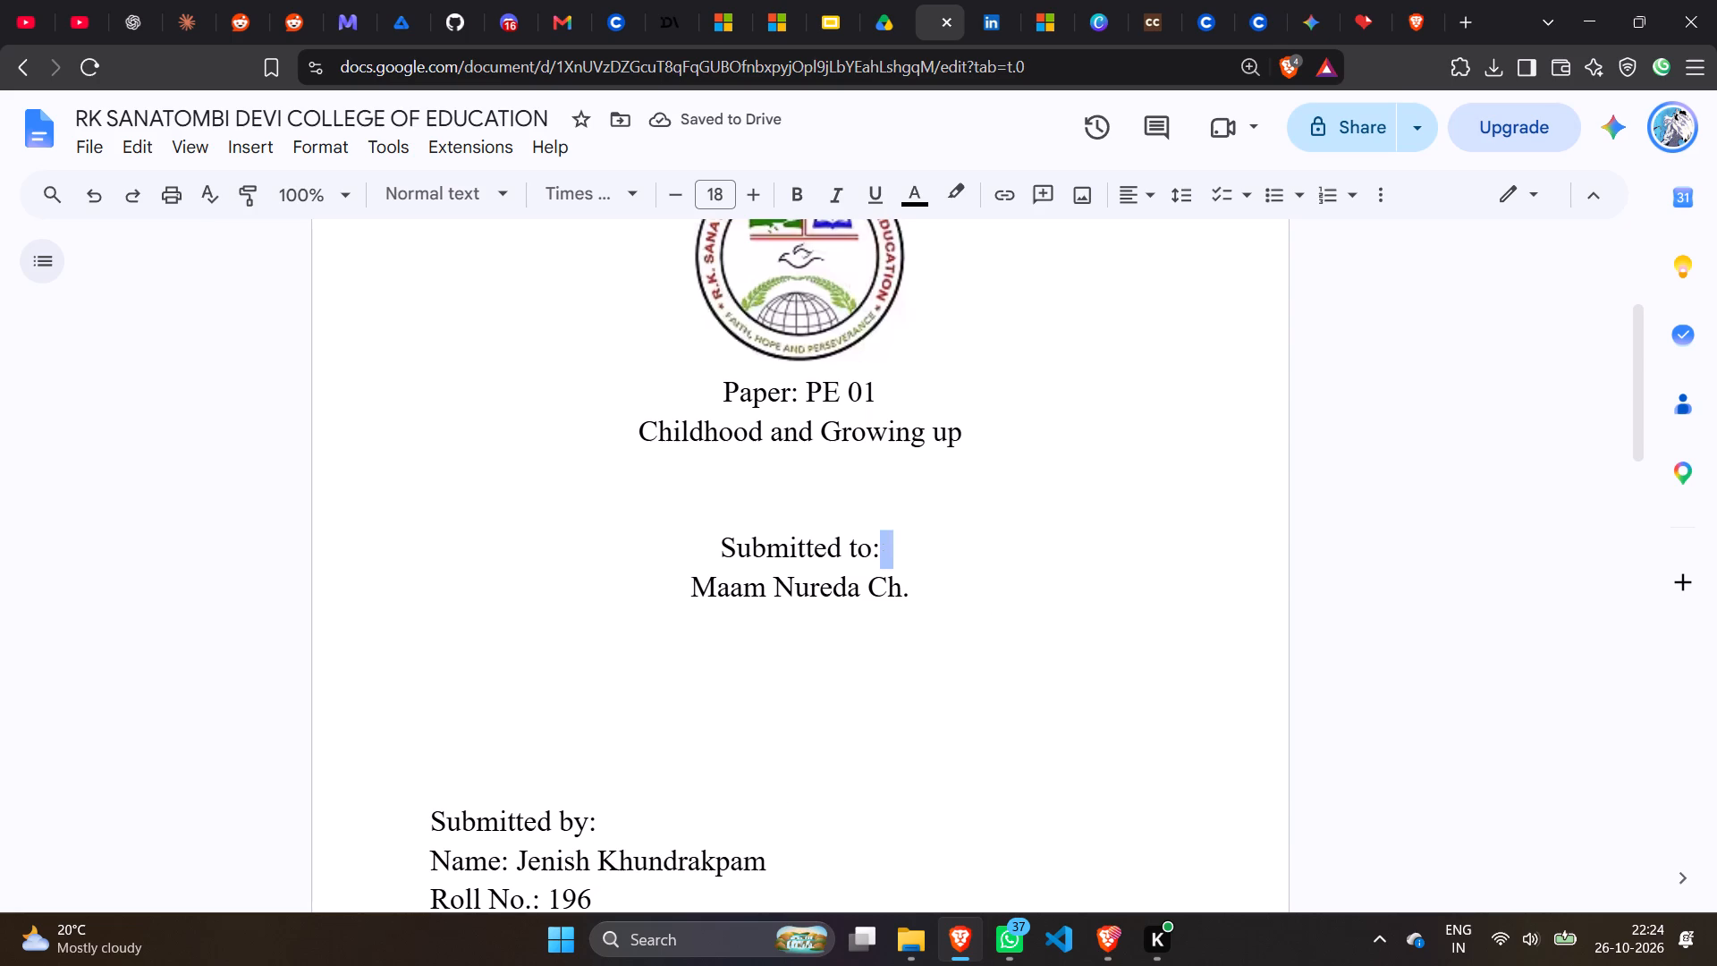
left_click_drag(873, 547, 726, 553)
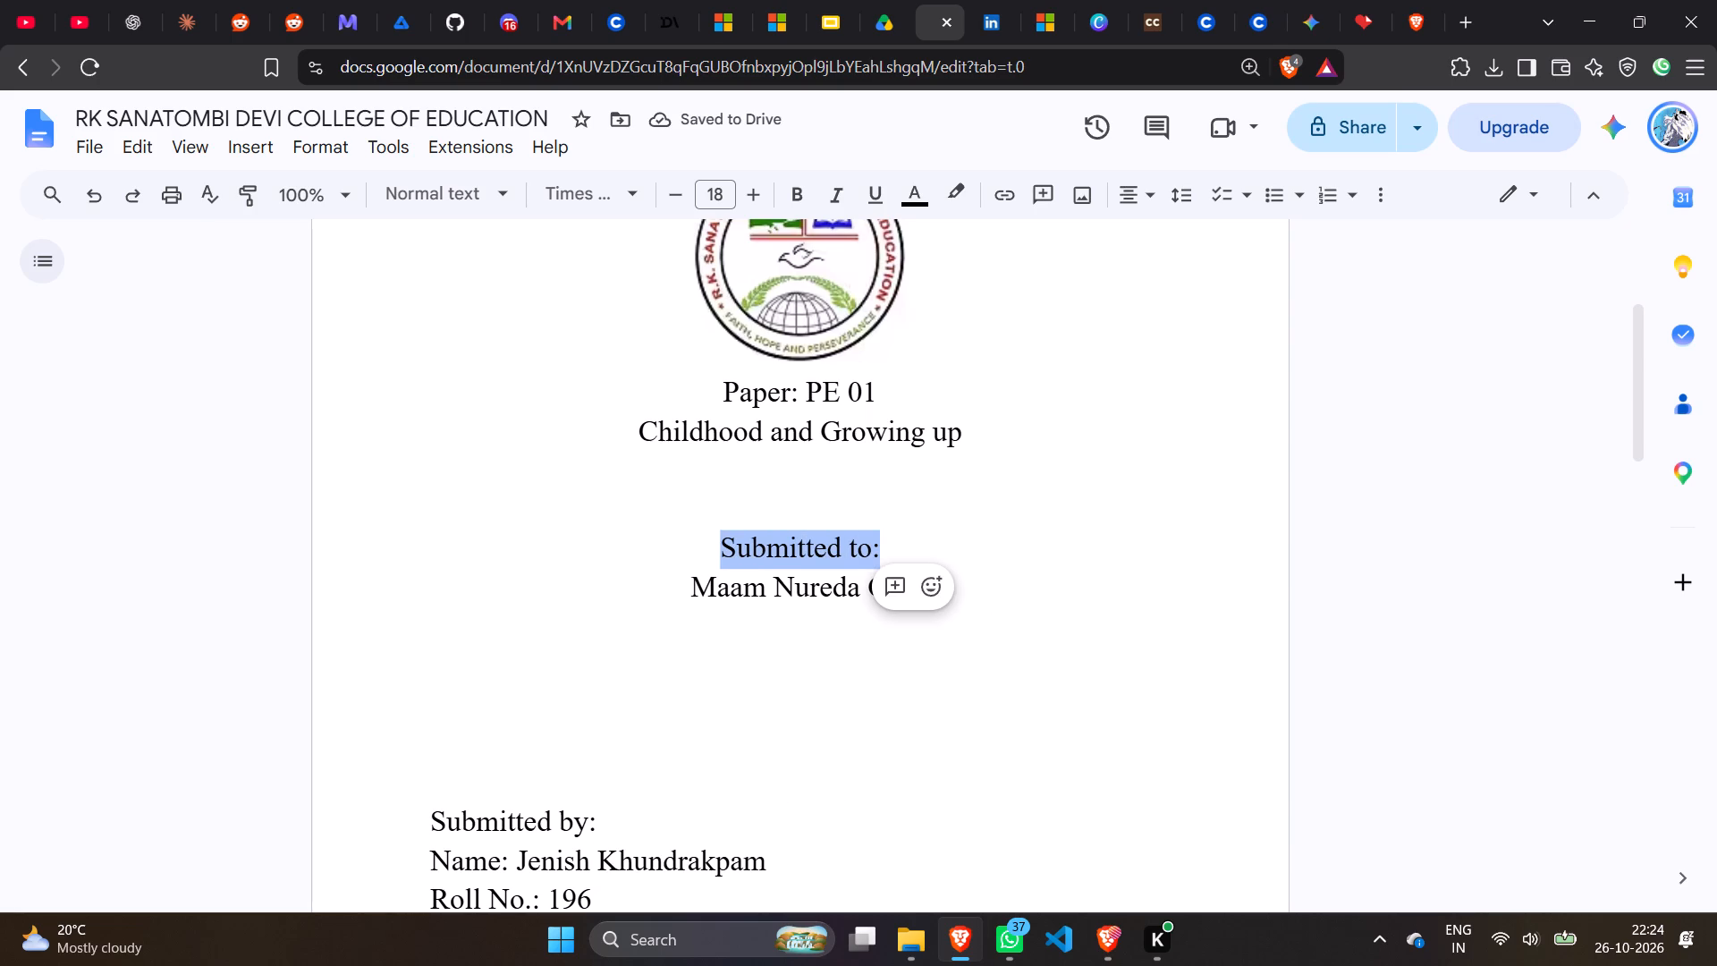
key("ctrl+x")
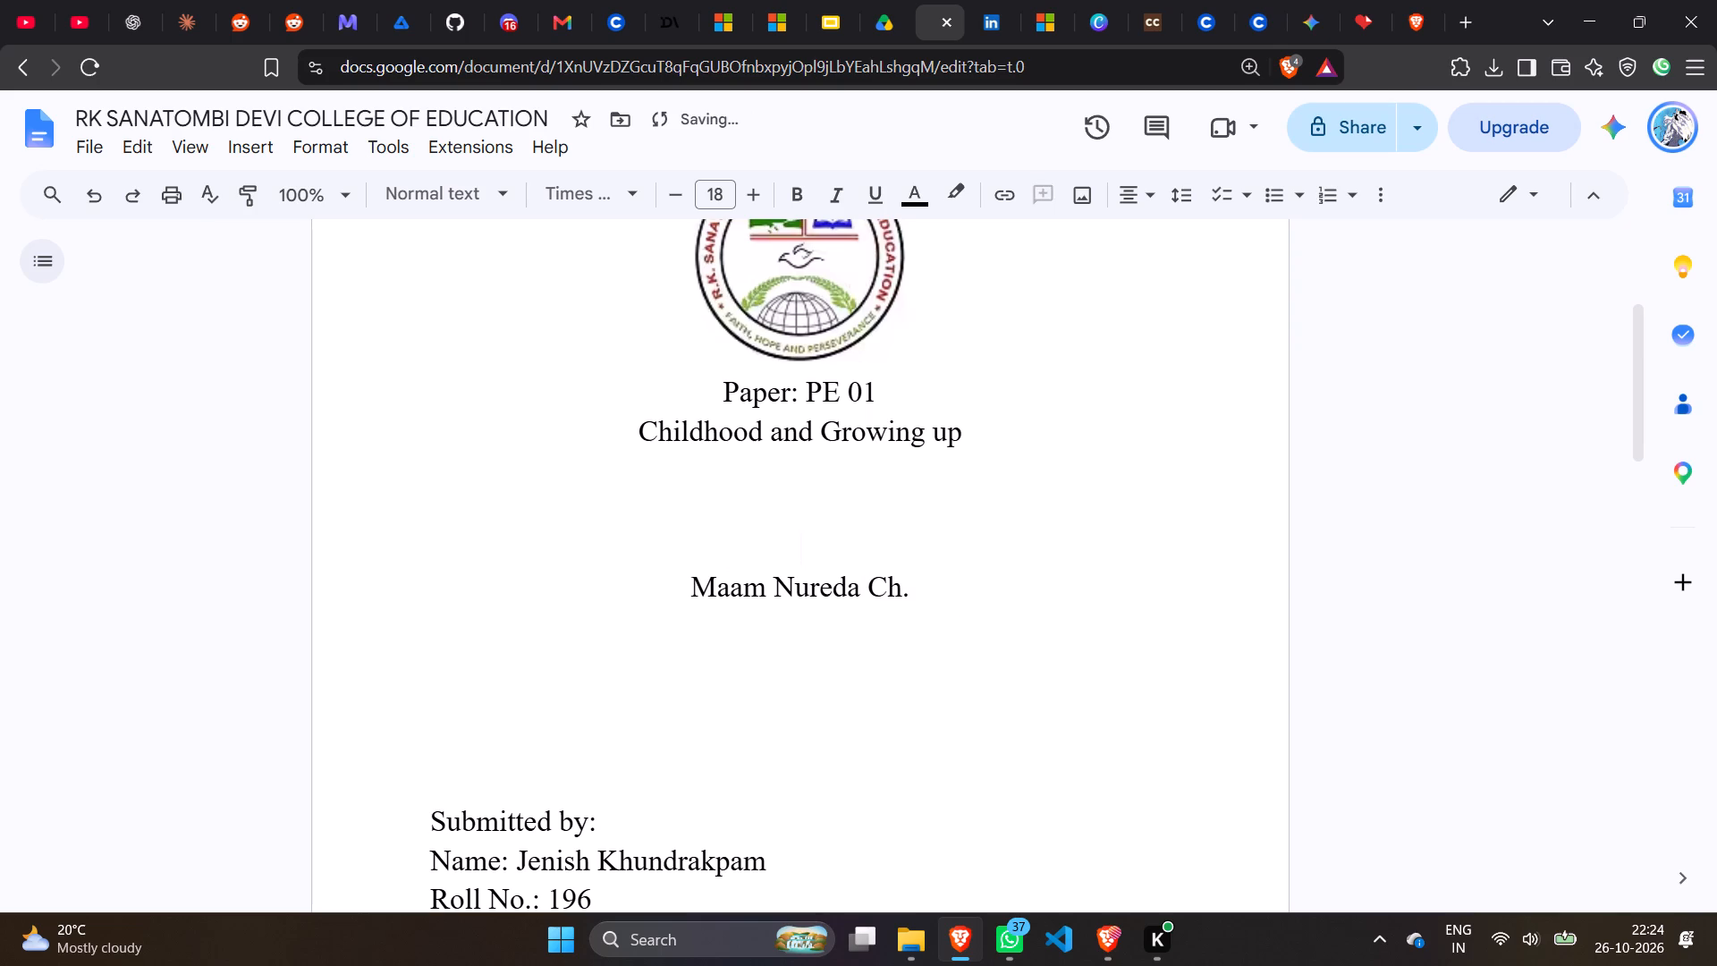
left_click(981, 819)
key("ctrl+v")
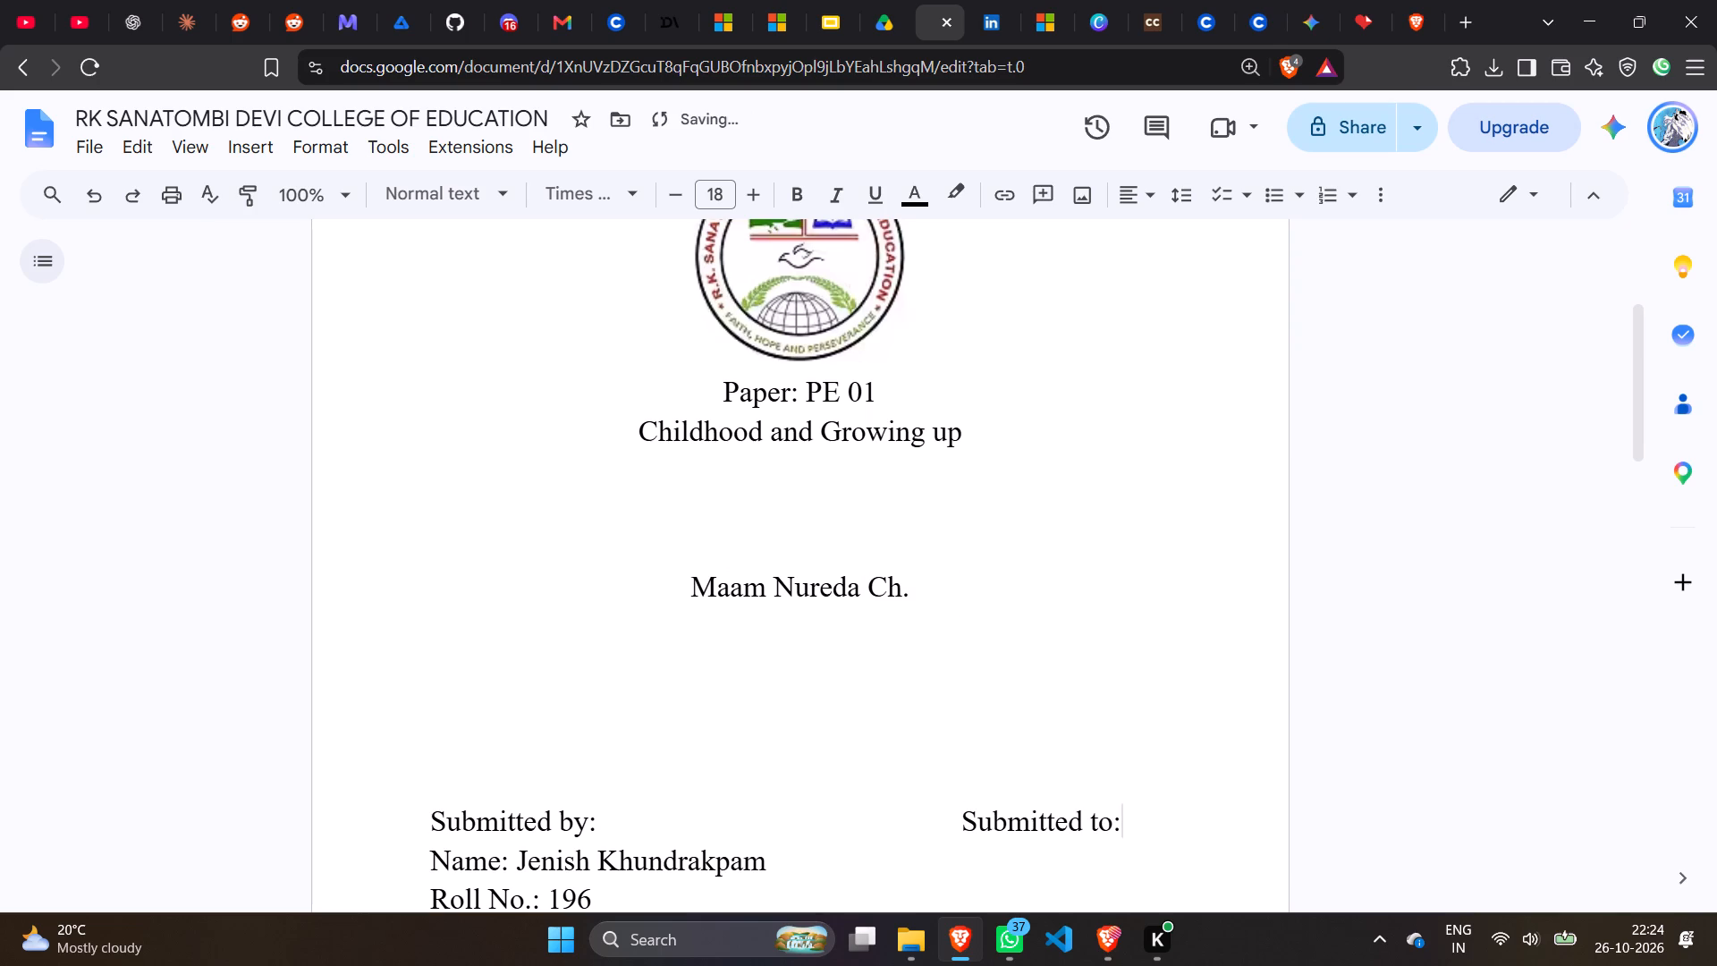
Cut the centred recipient's name on the first page and try placing it four tabs after the submitter's name, then undo the paste.
left_click_drag(689, 591, 925, 580)
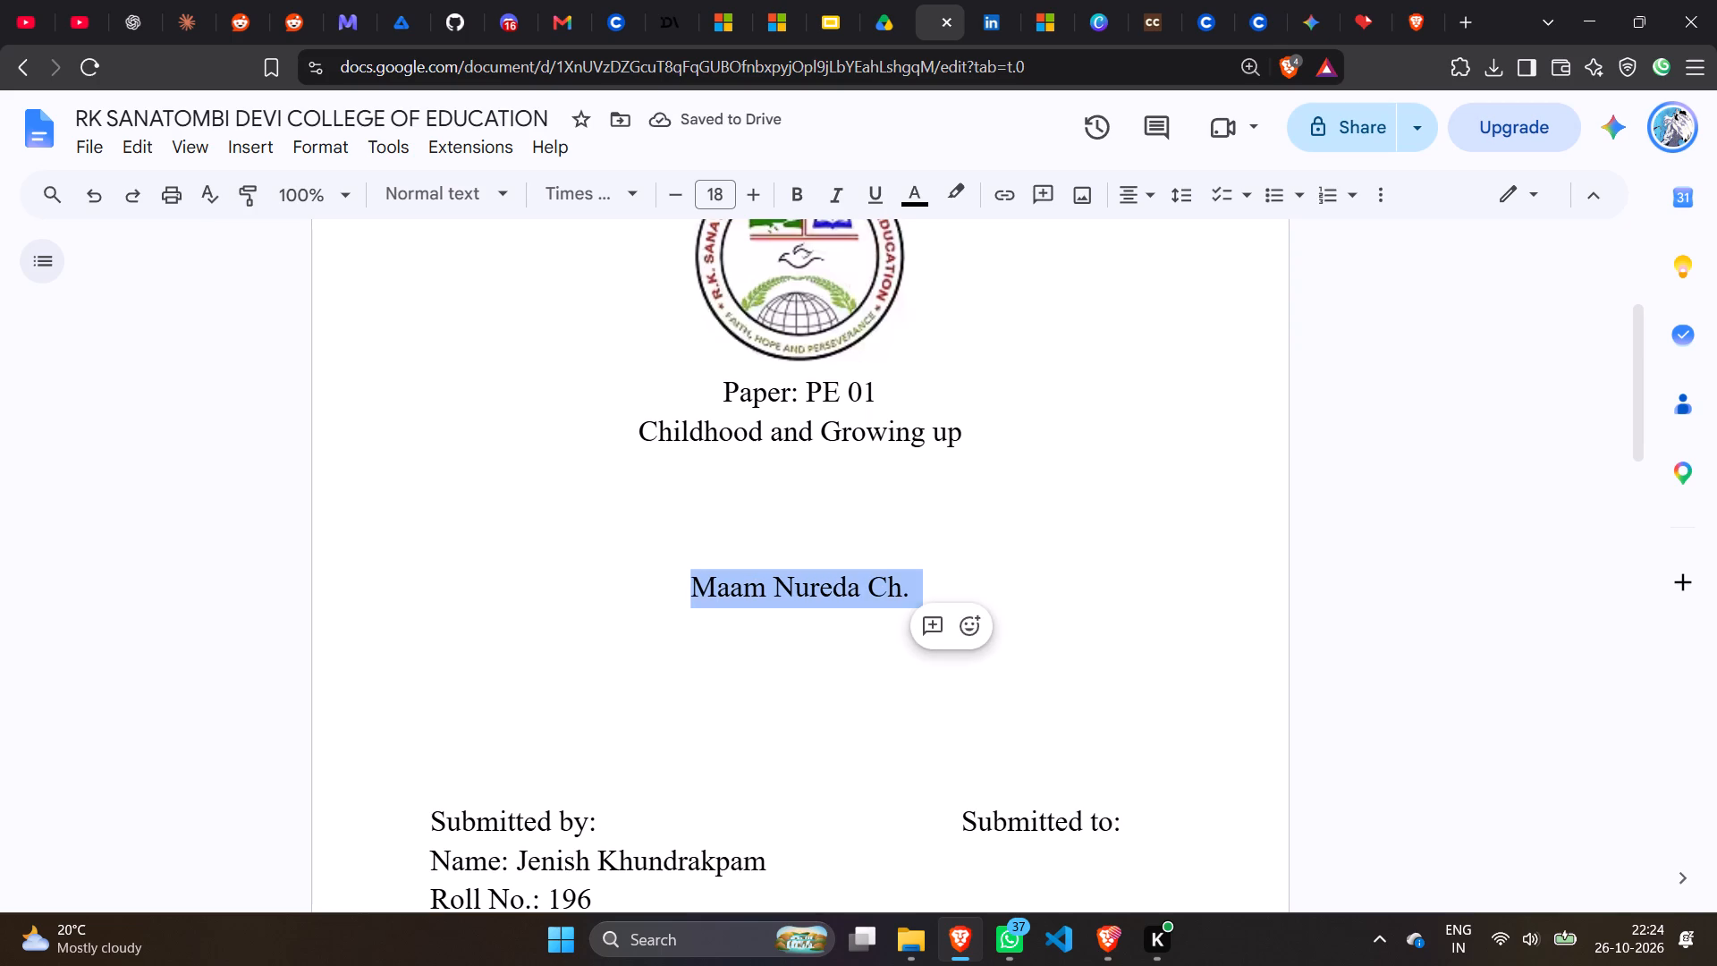
key("ctrl+x")
left_click(810, 821)
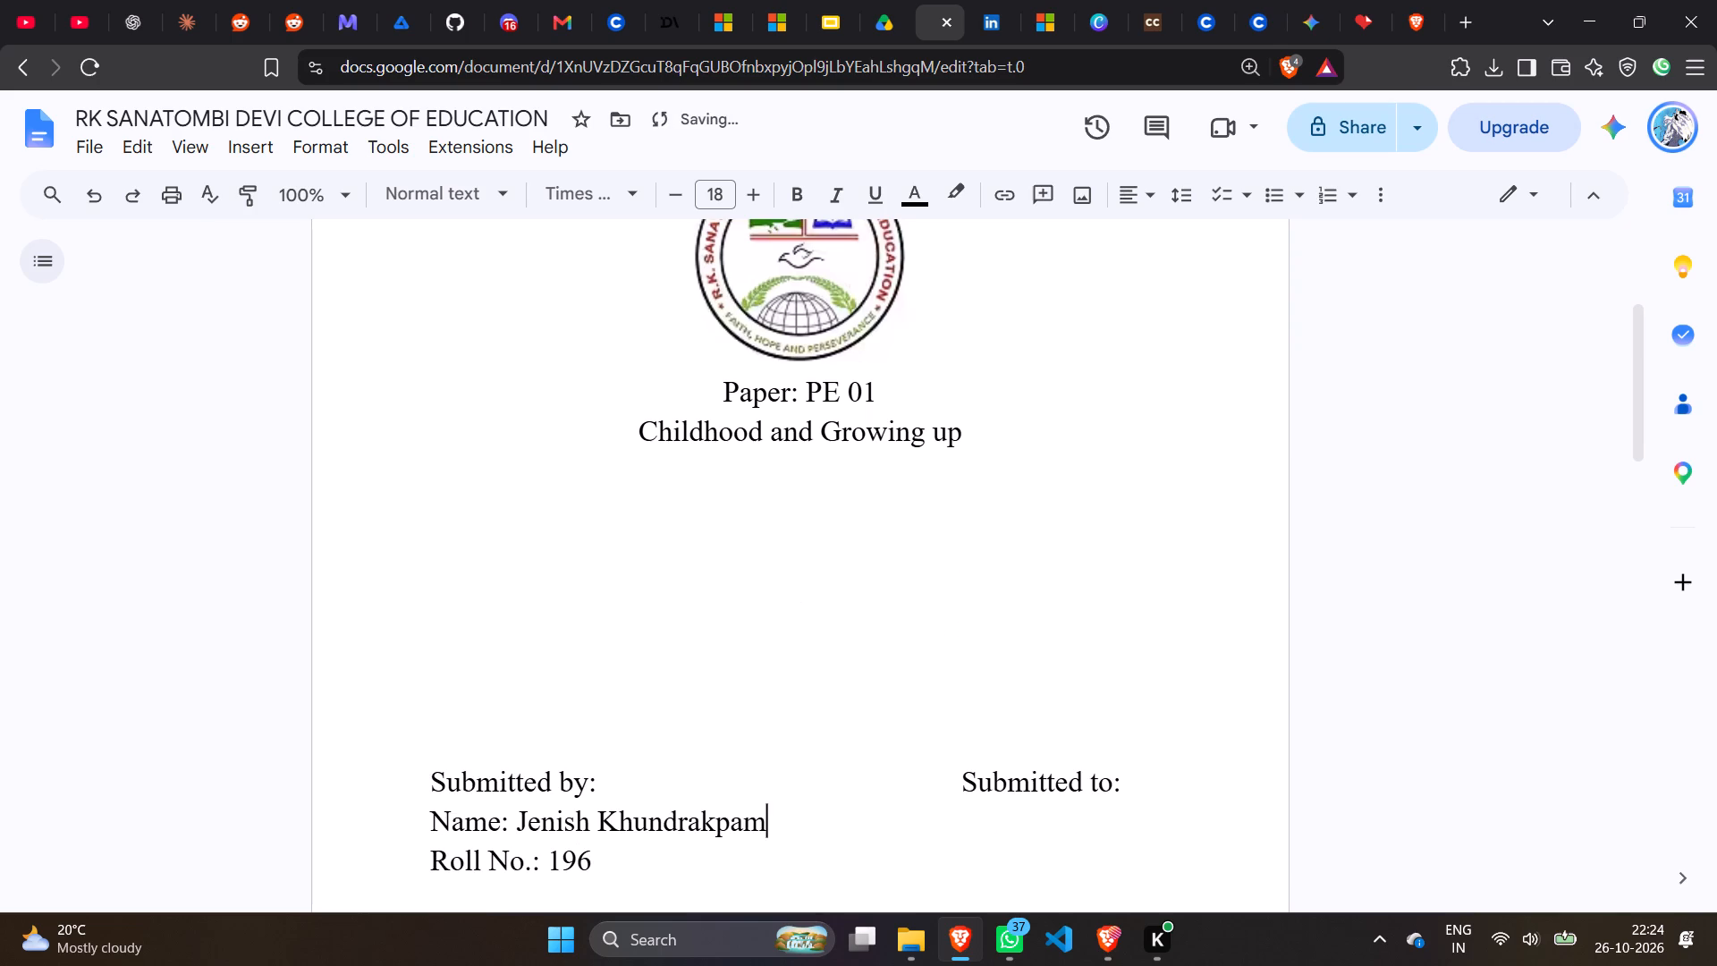
key("Tab")
key("Tab")
key("Tab")
key("Tab")
key("ctrl+v")
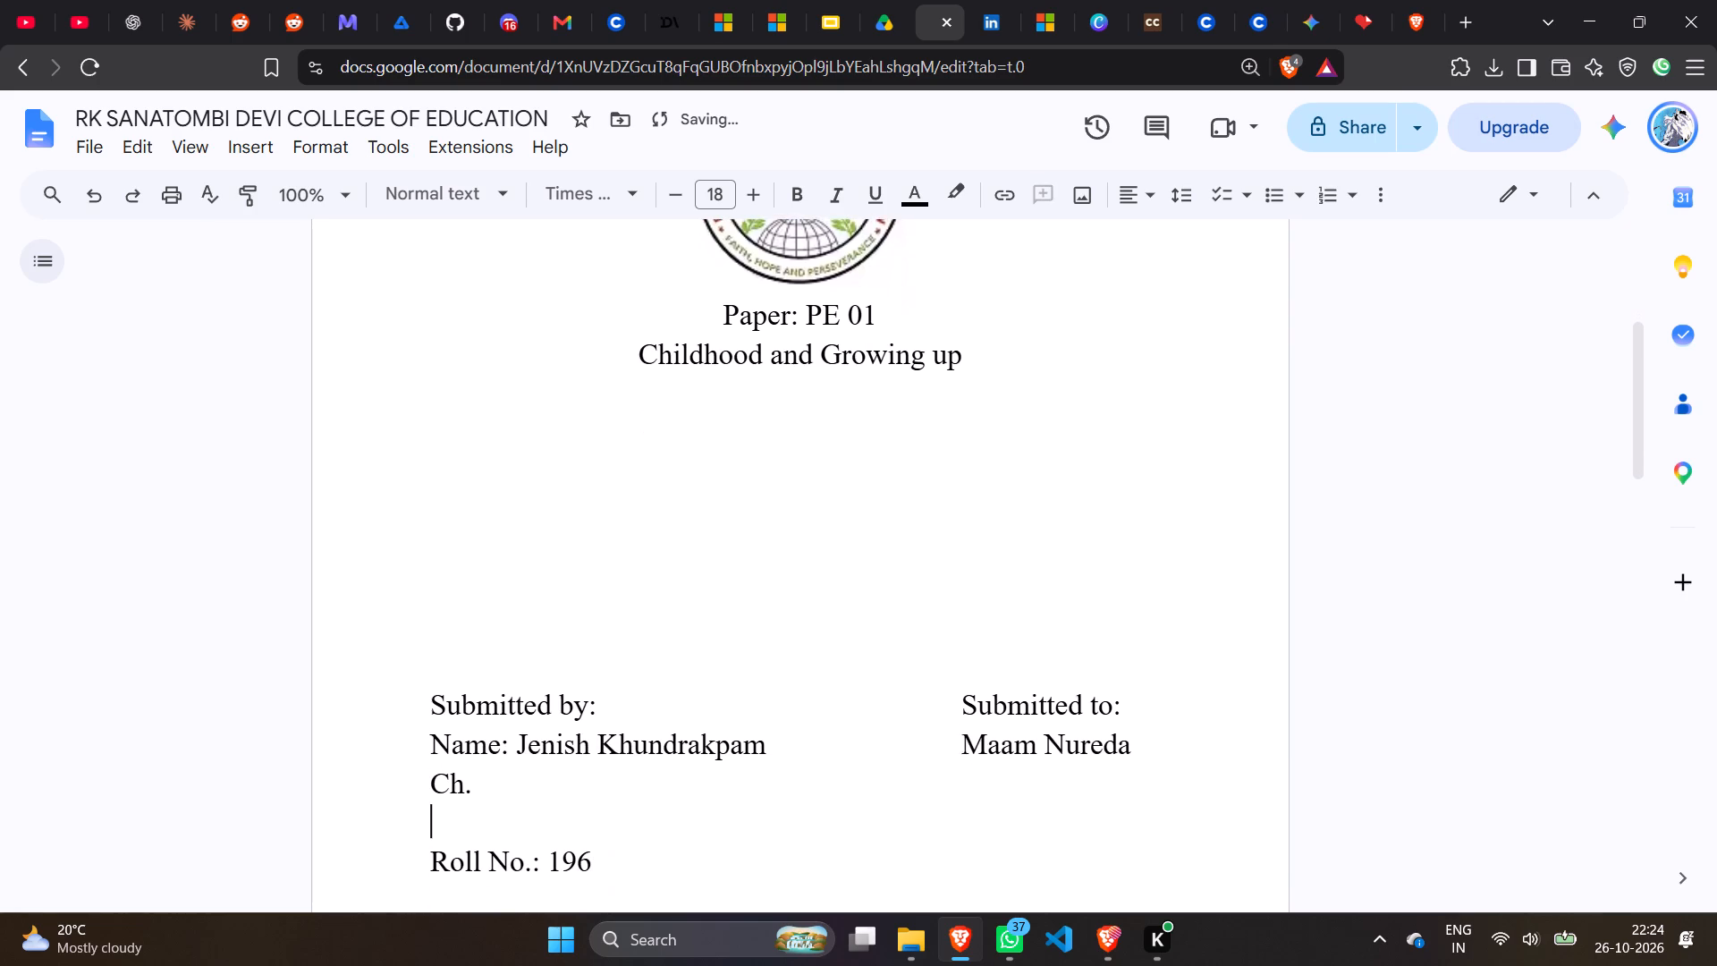
key("ctrl+z")
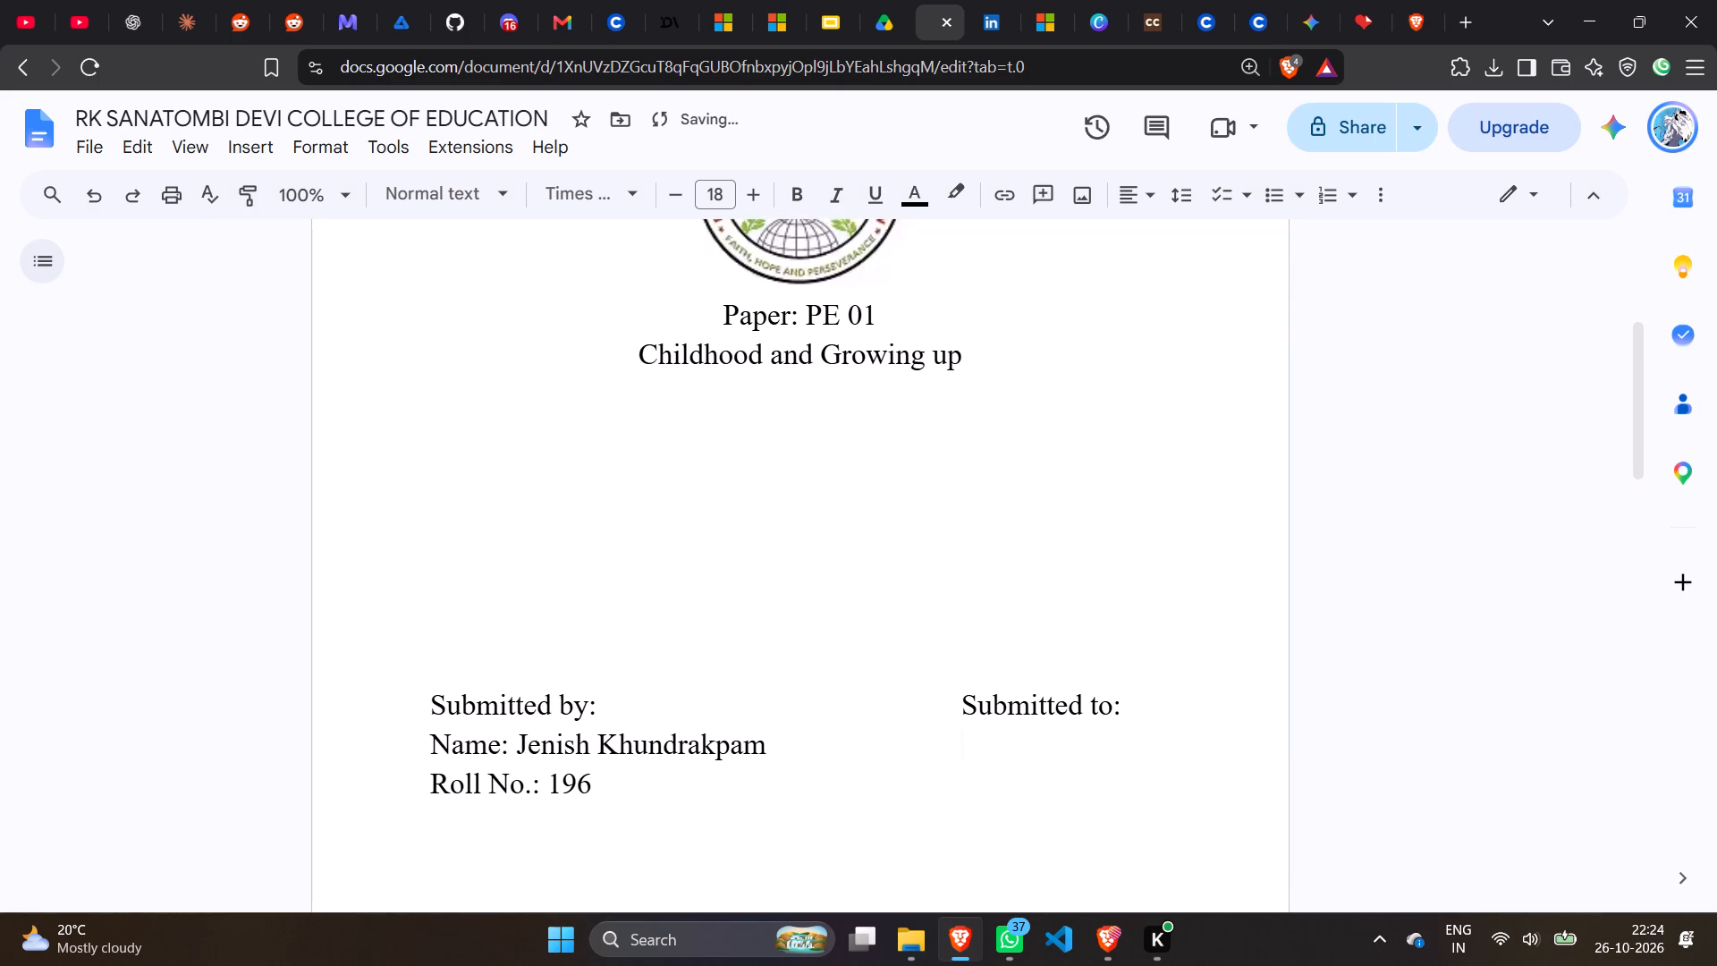
Shift "Submitted to:" back by one tab and place the cut recipient's name directly beneath it.
left_click(955, 703)
key("BackSpace")
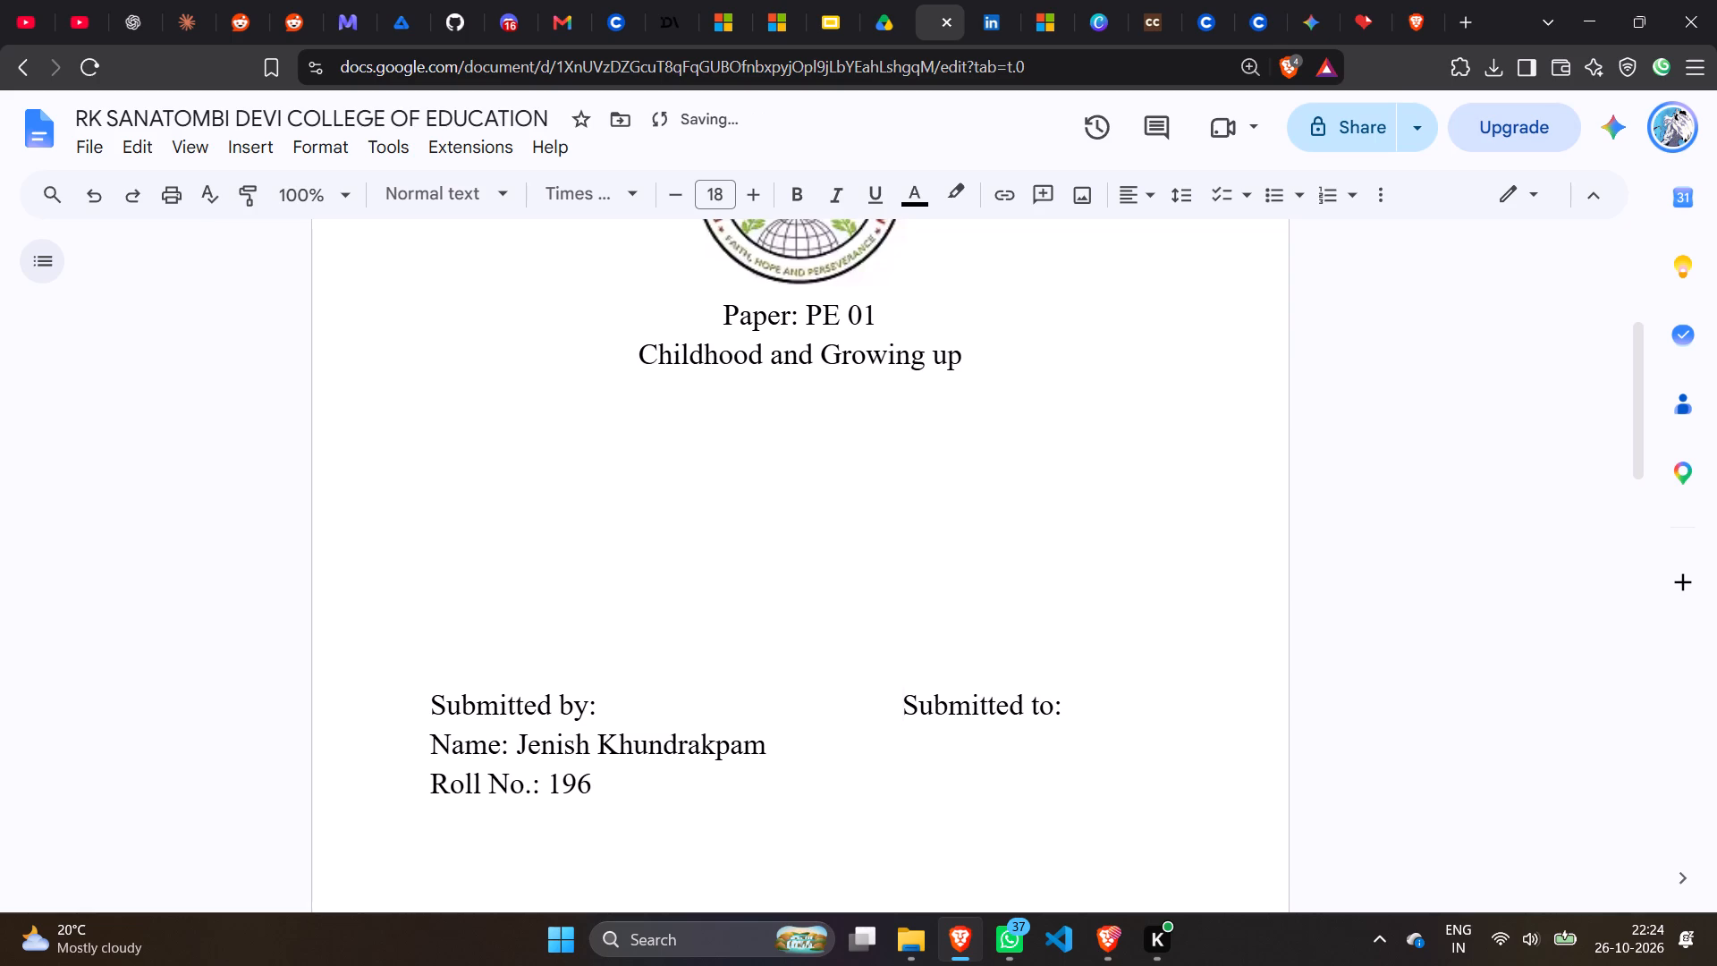
key("Down")
key("ctrl+v")
key("BackSpace")
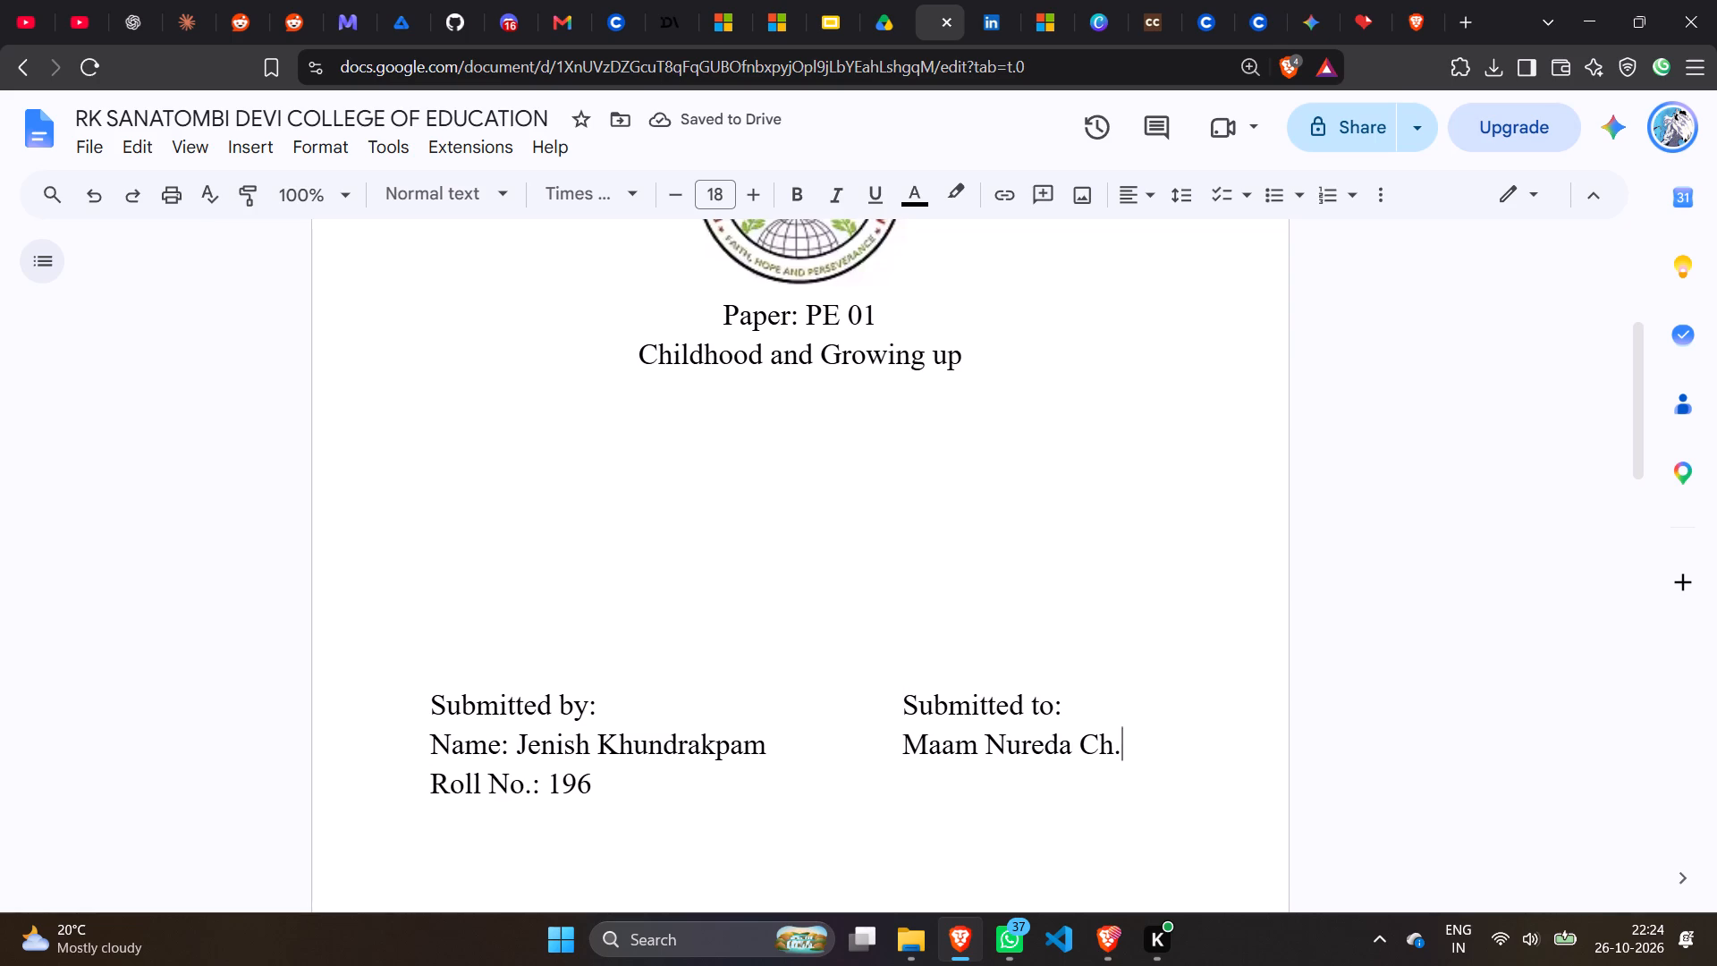
Insert a blank line between the college logo and the "Paper: PE 01" line on the first page.
scroll(972, 747, "up", 5)
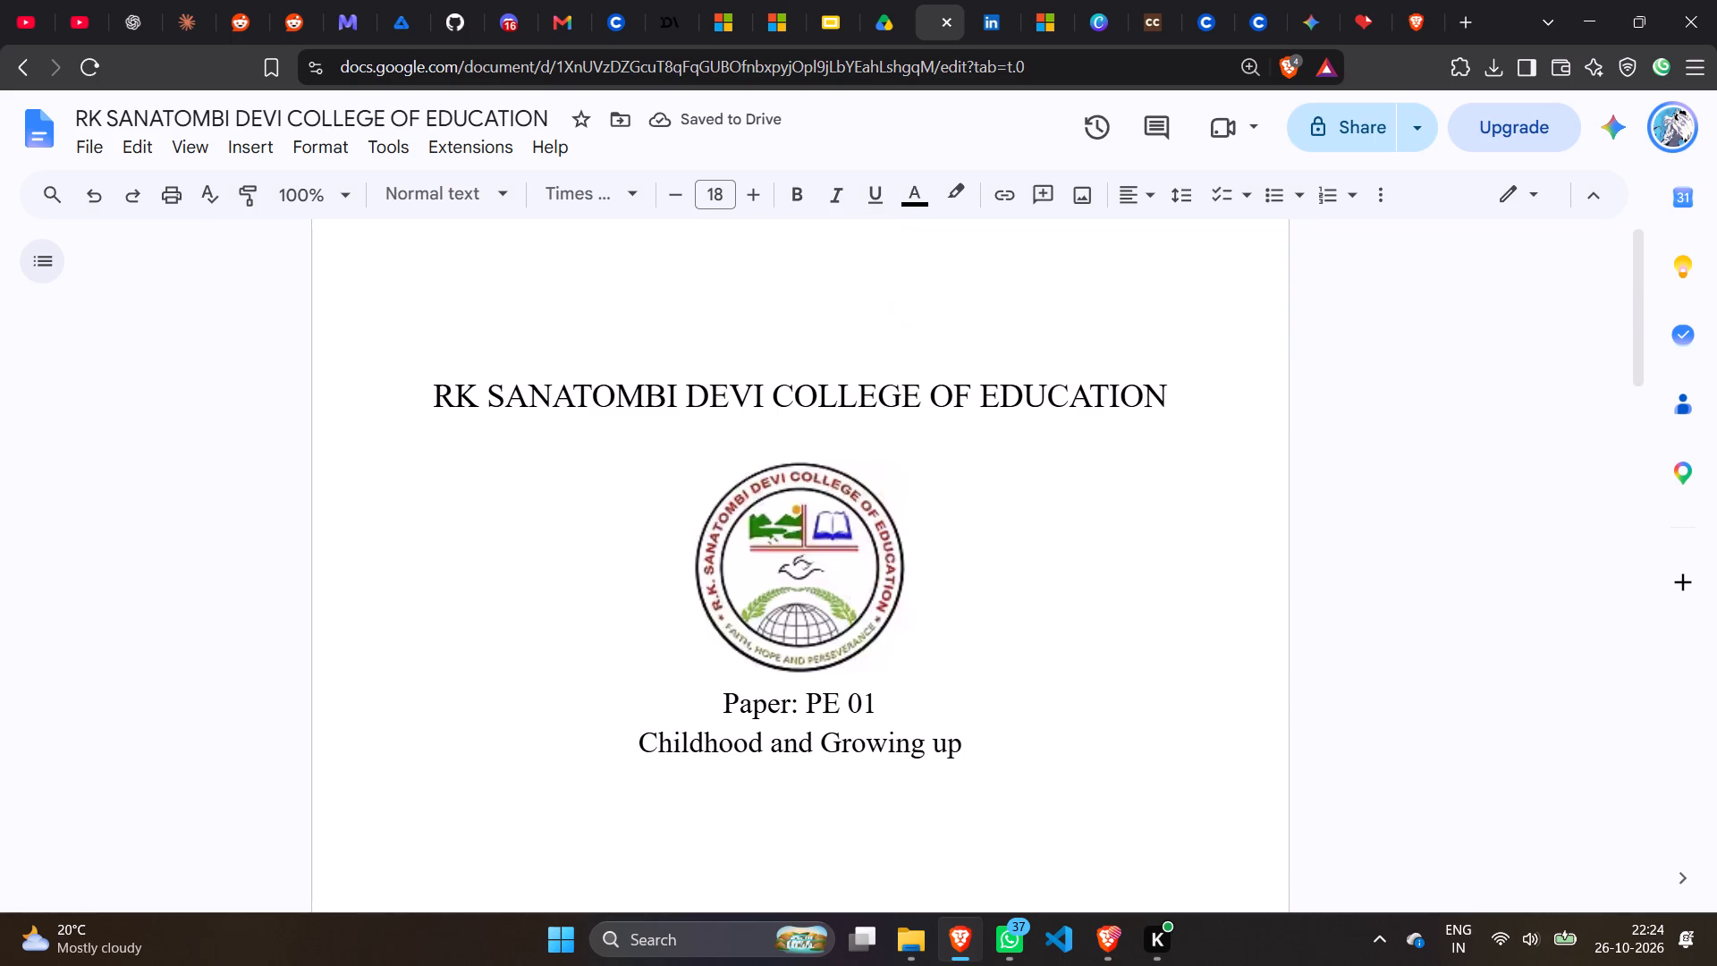
left_click(688, 493)
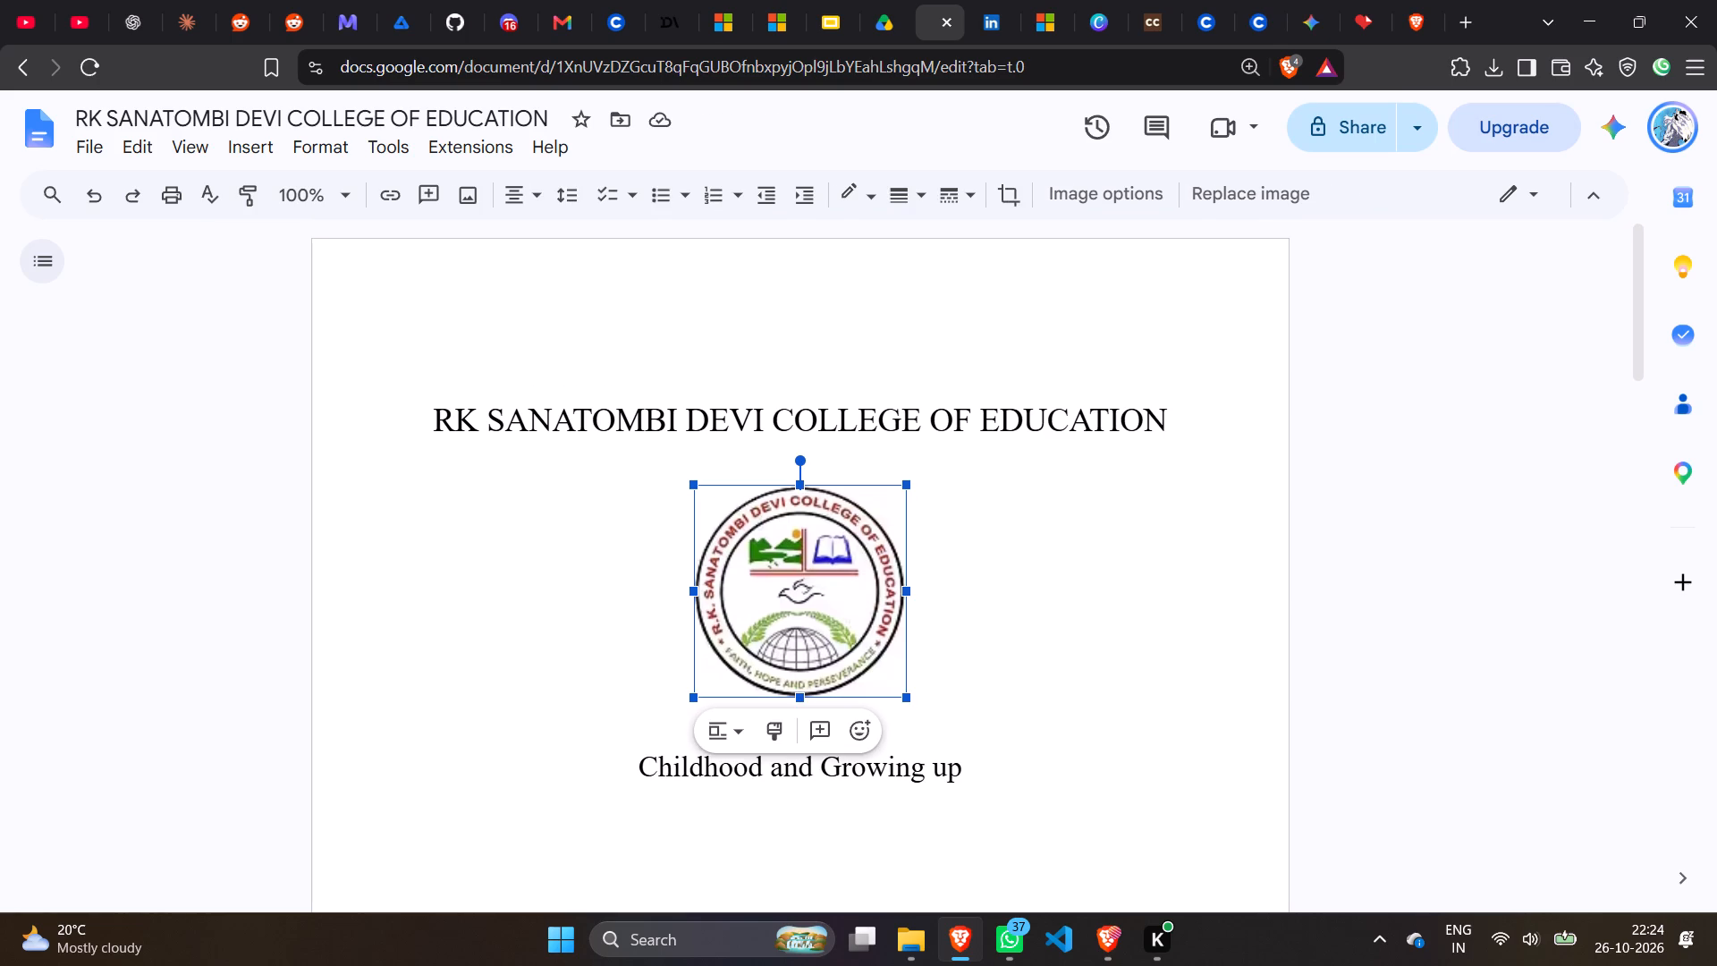
left_click(613, 750)
left_click(696, 724)
key("Return")
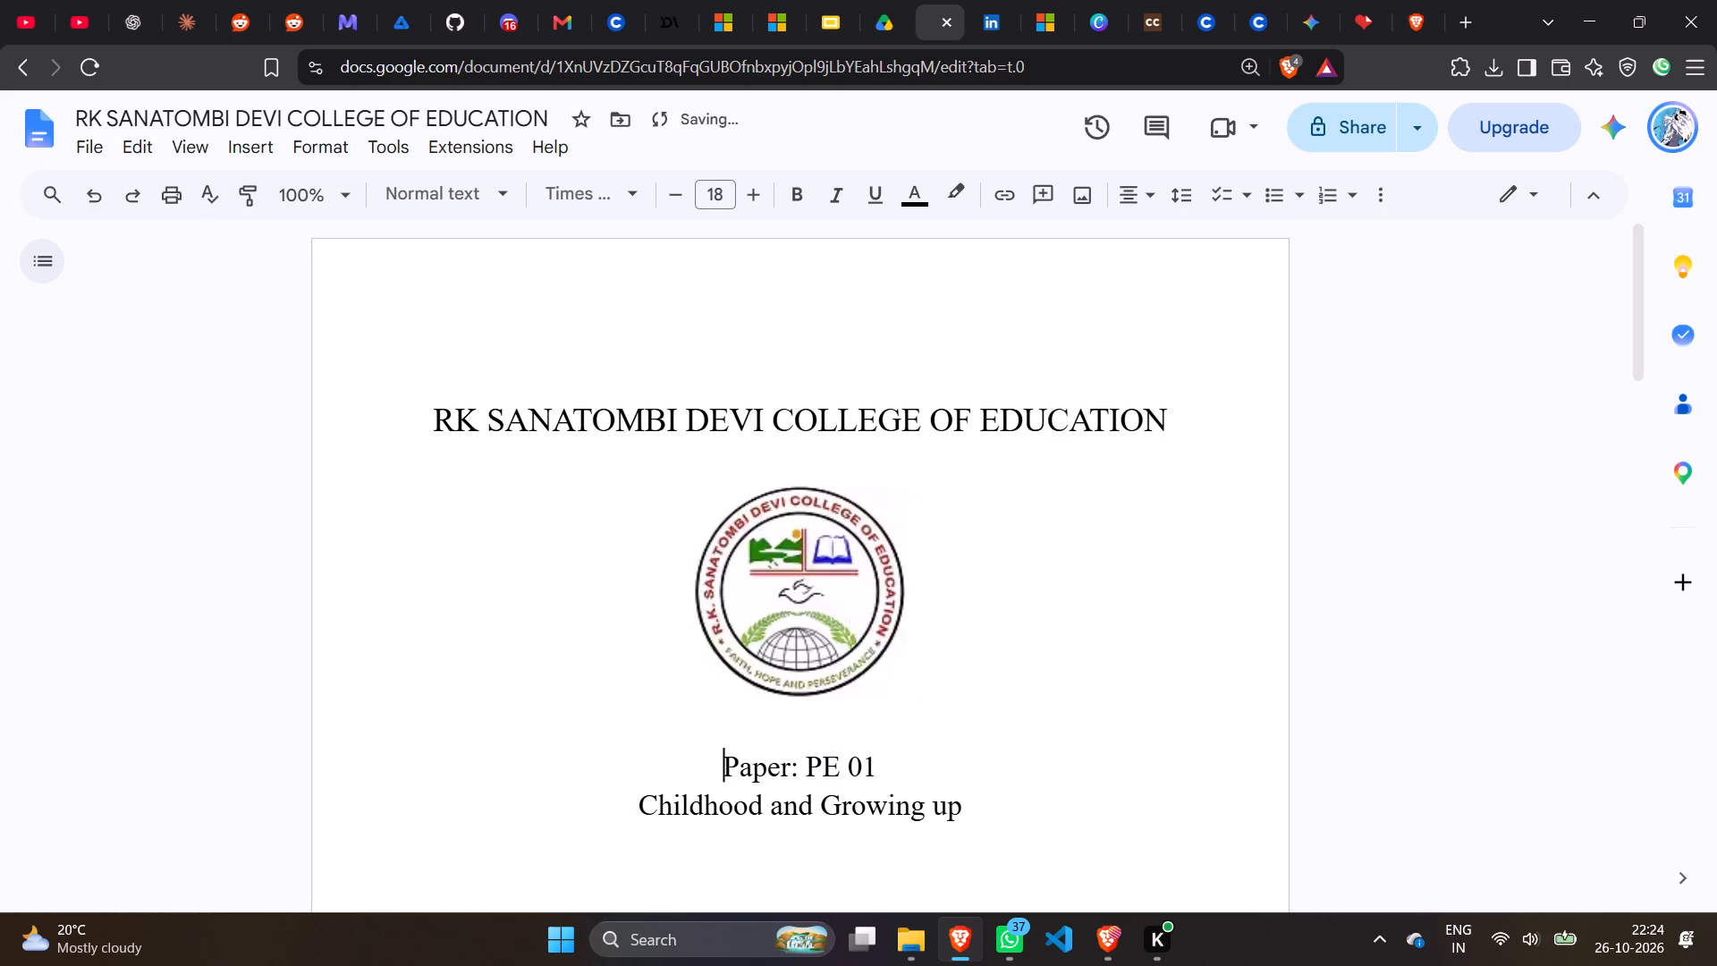
Add one more blank line directly above "Paper: PE 01", after checking the spacing down the first page.
scroll(696, 725, "down", 12)
scroll(706, 727, "up", 6)
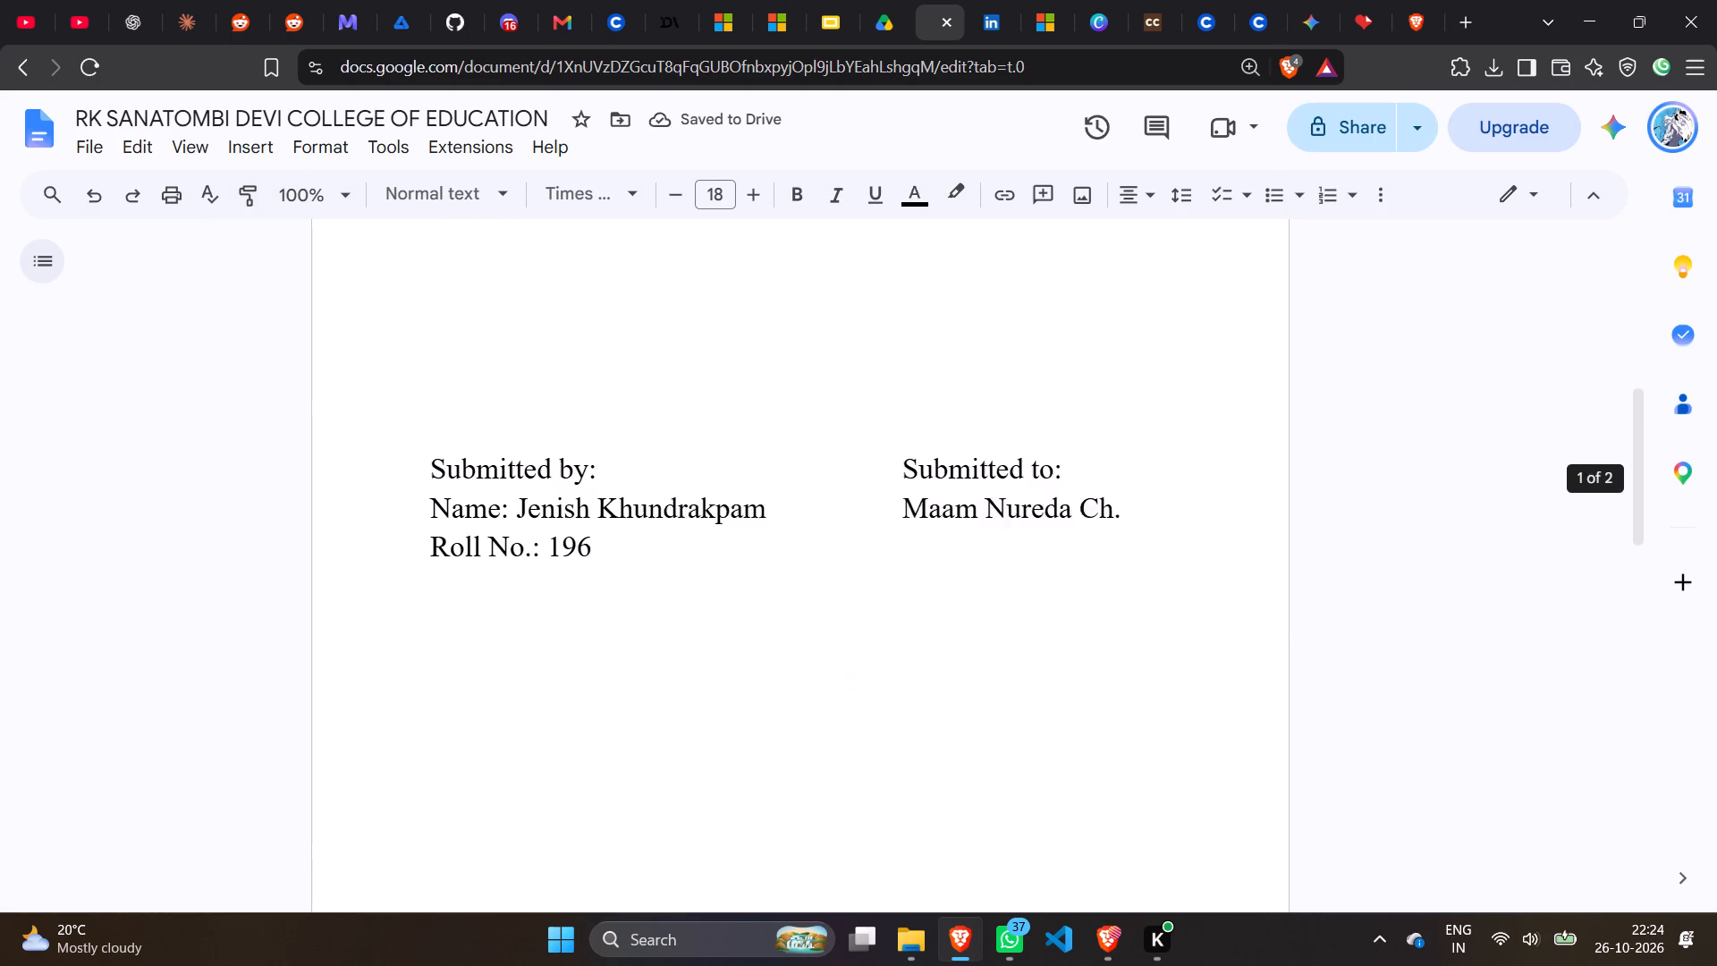
scroll(706, 727, "up", 2)
scroll(706, 727, "down", 10)
scroll(715, 741, "up", 11)
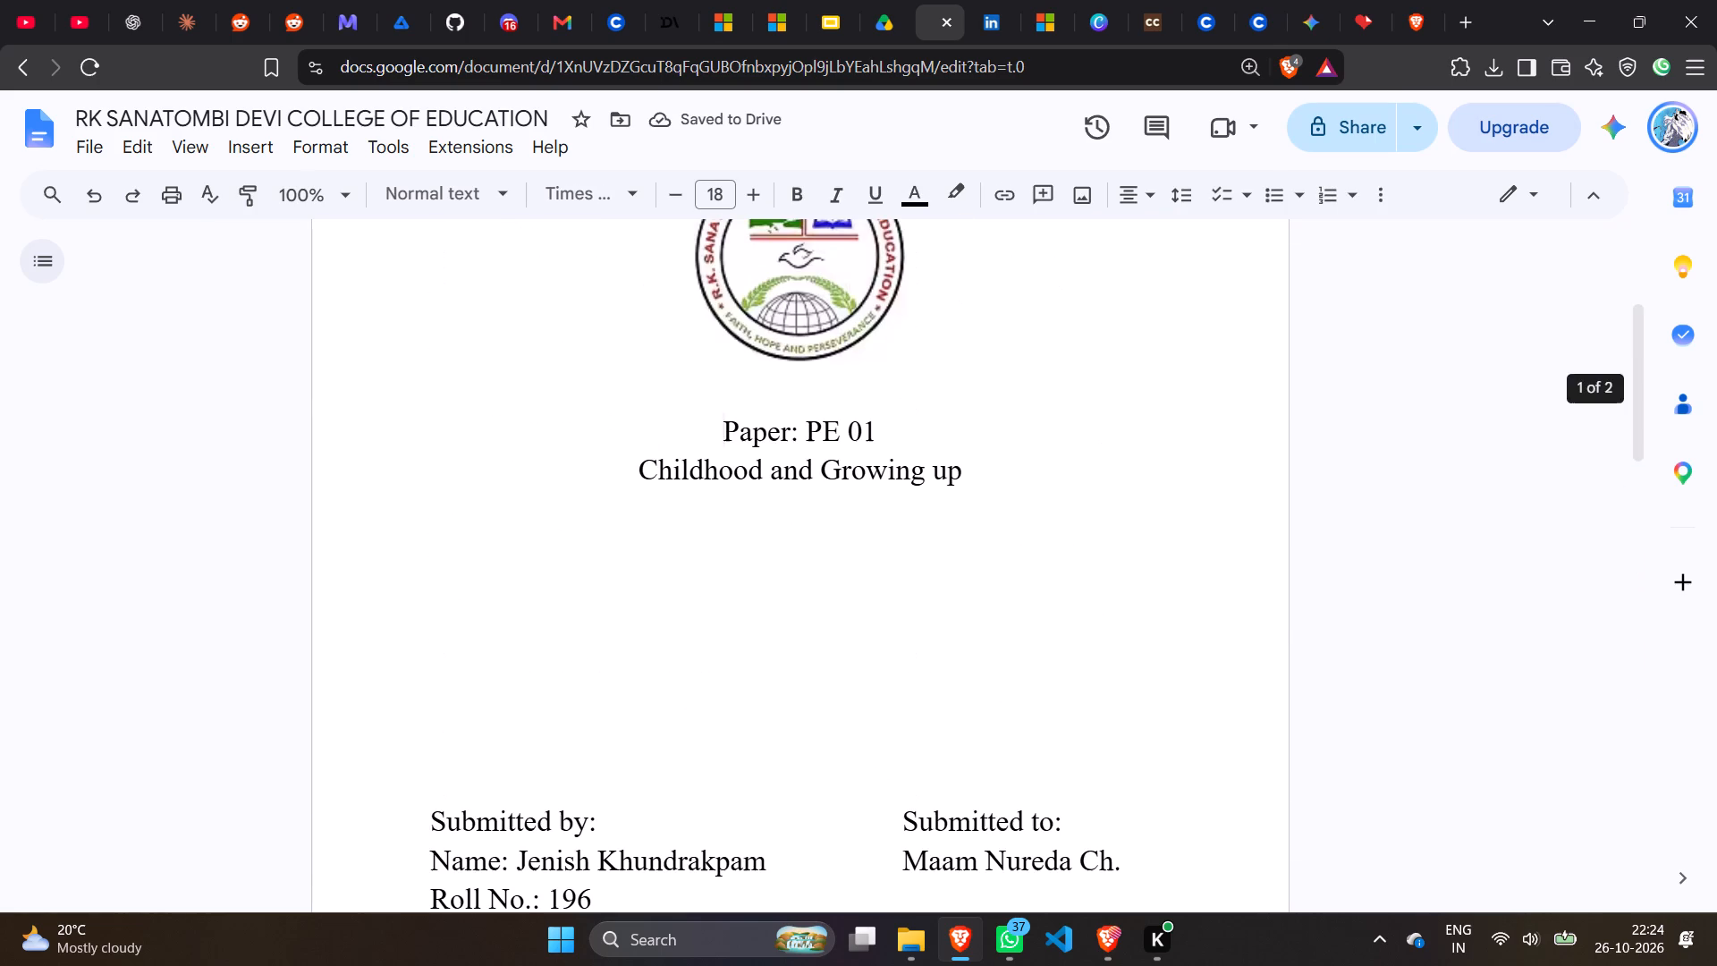
left_click(379, 675)
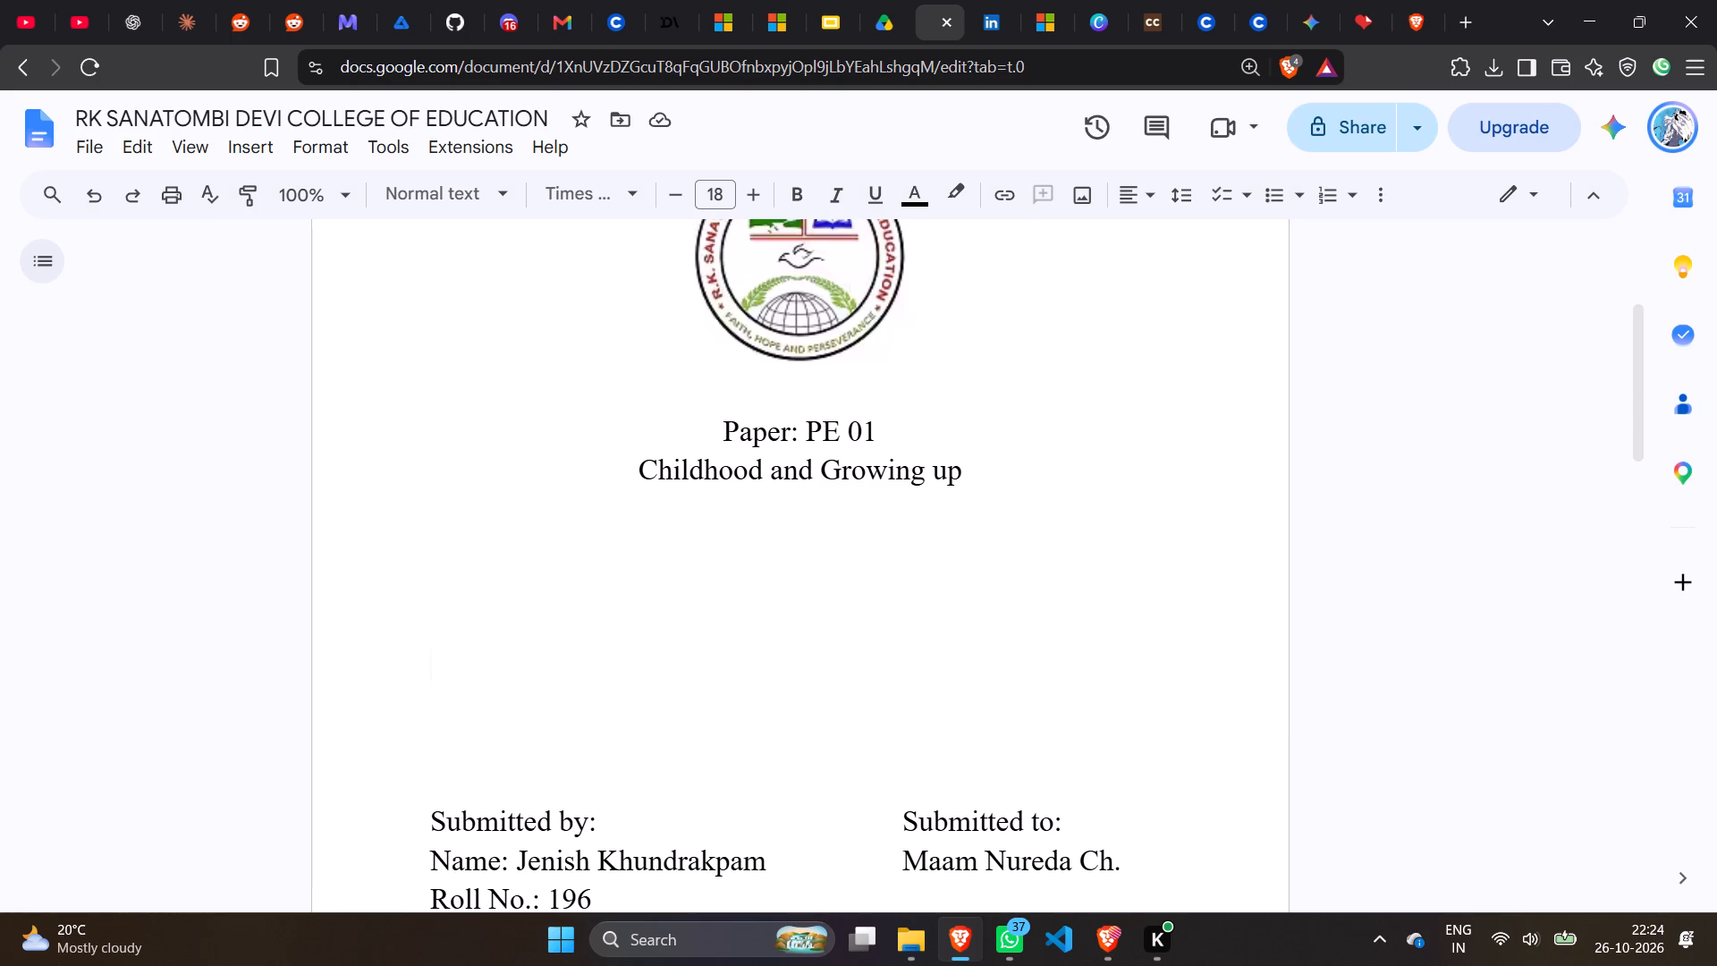
scroll(504, 725, "down", 4)
scroll(504, 725, "up", 4)
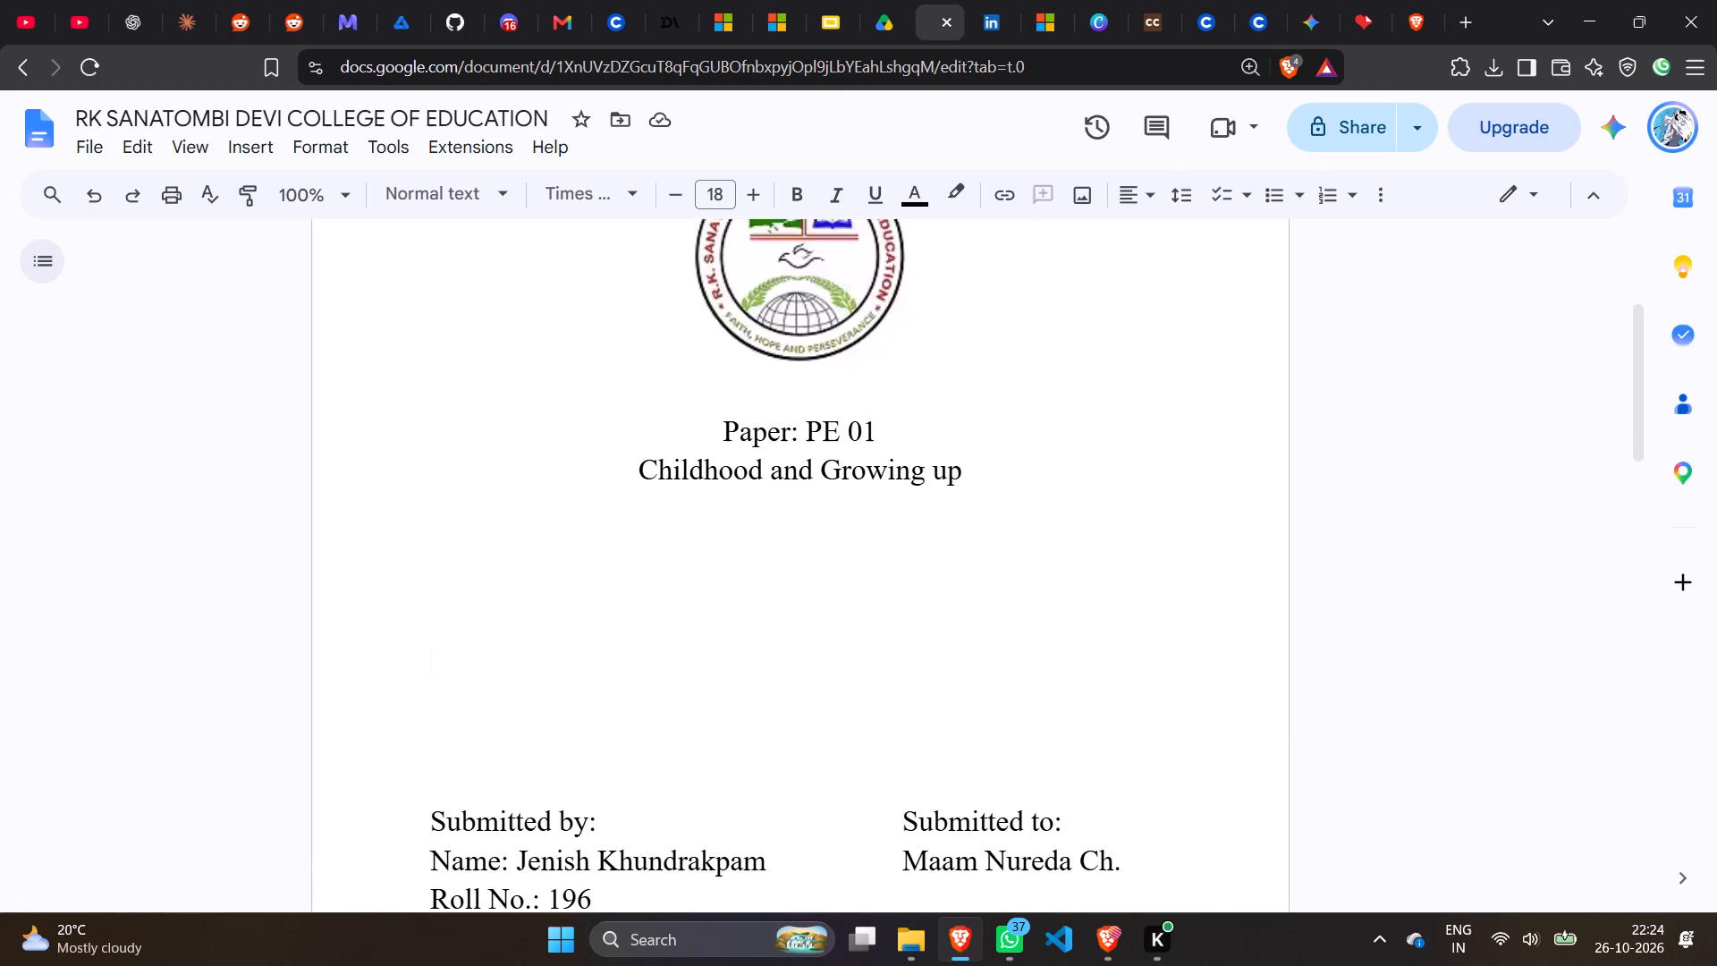
left_click(674, 426)
key("Return")
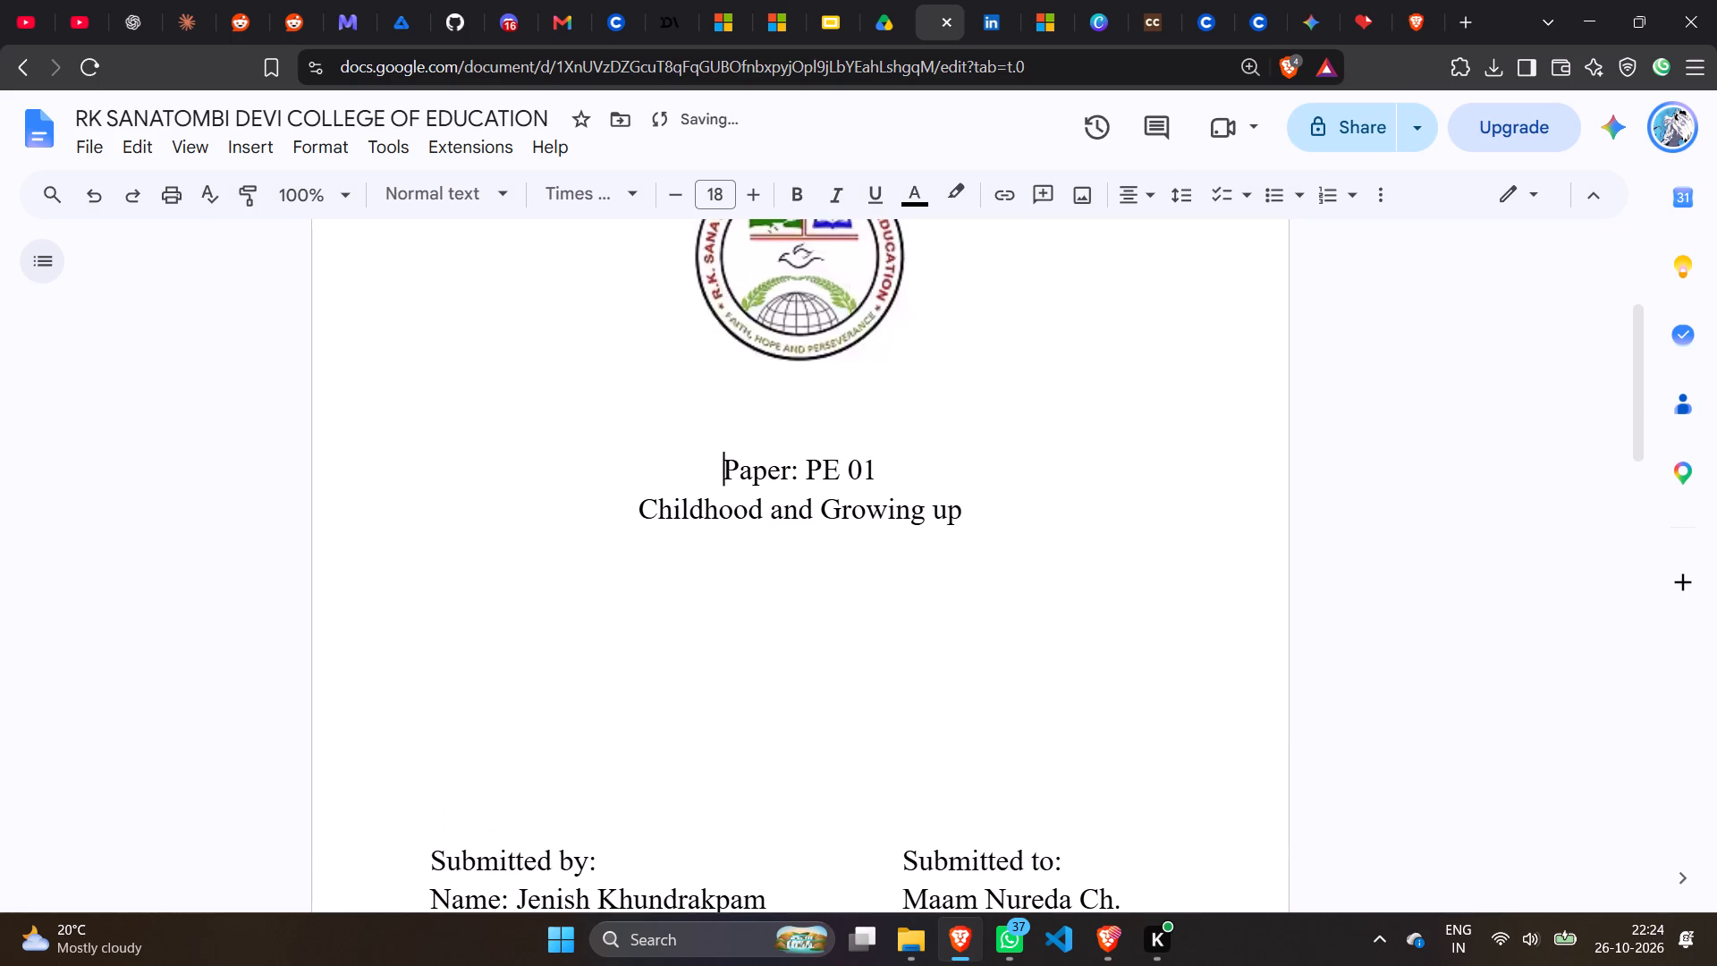
Remove one blank line from the gap above the "Submitted by:" and "Submitted to:" line.
scroll(679, 469, "down", 4)
left_click(582, 301)
key("BackSpace")
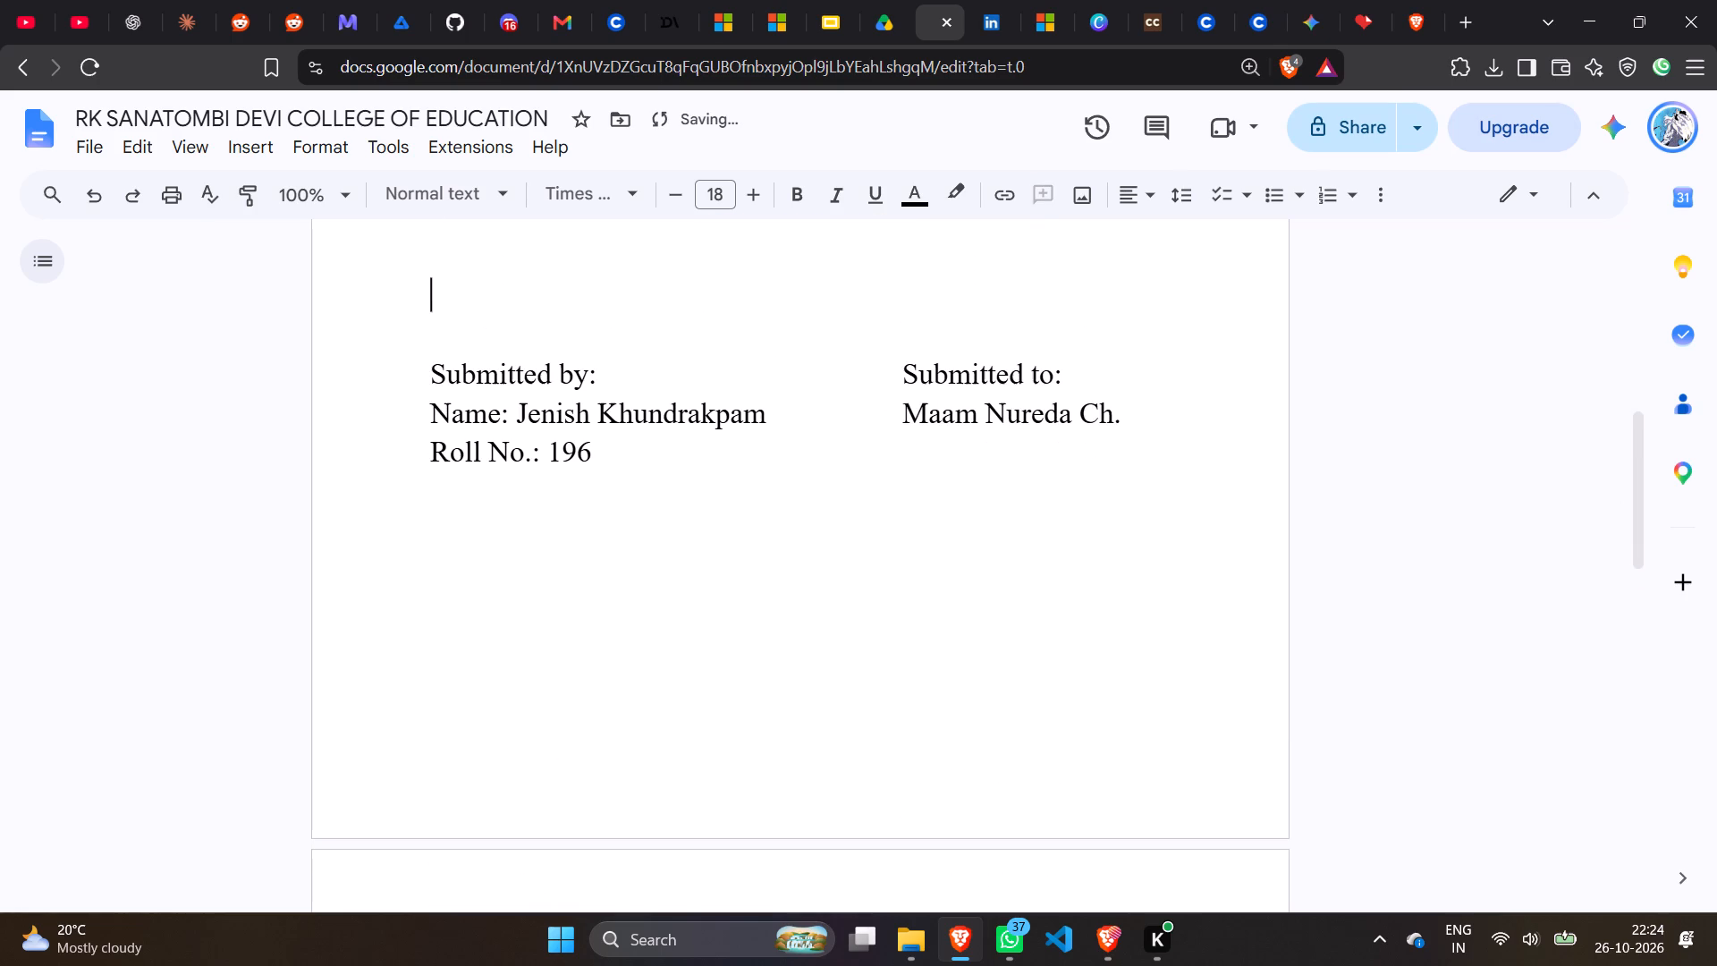
Enlarge the college logo proportionally by about a third and review the first page's layout.
scroll(605, 344, "up", 5)
left_click(765, 406)
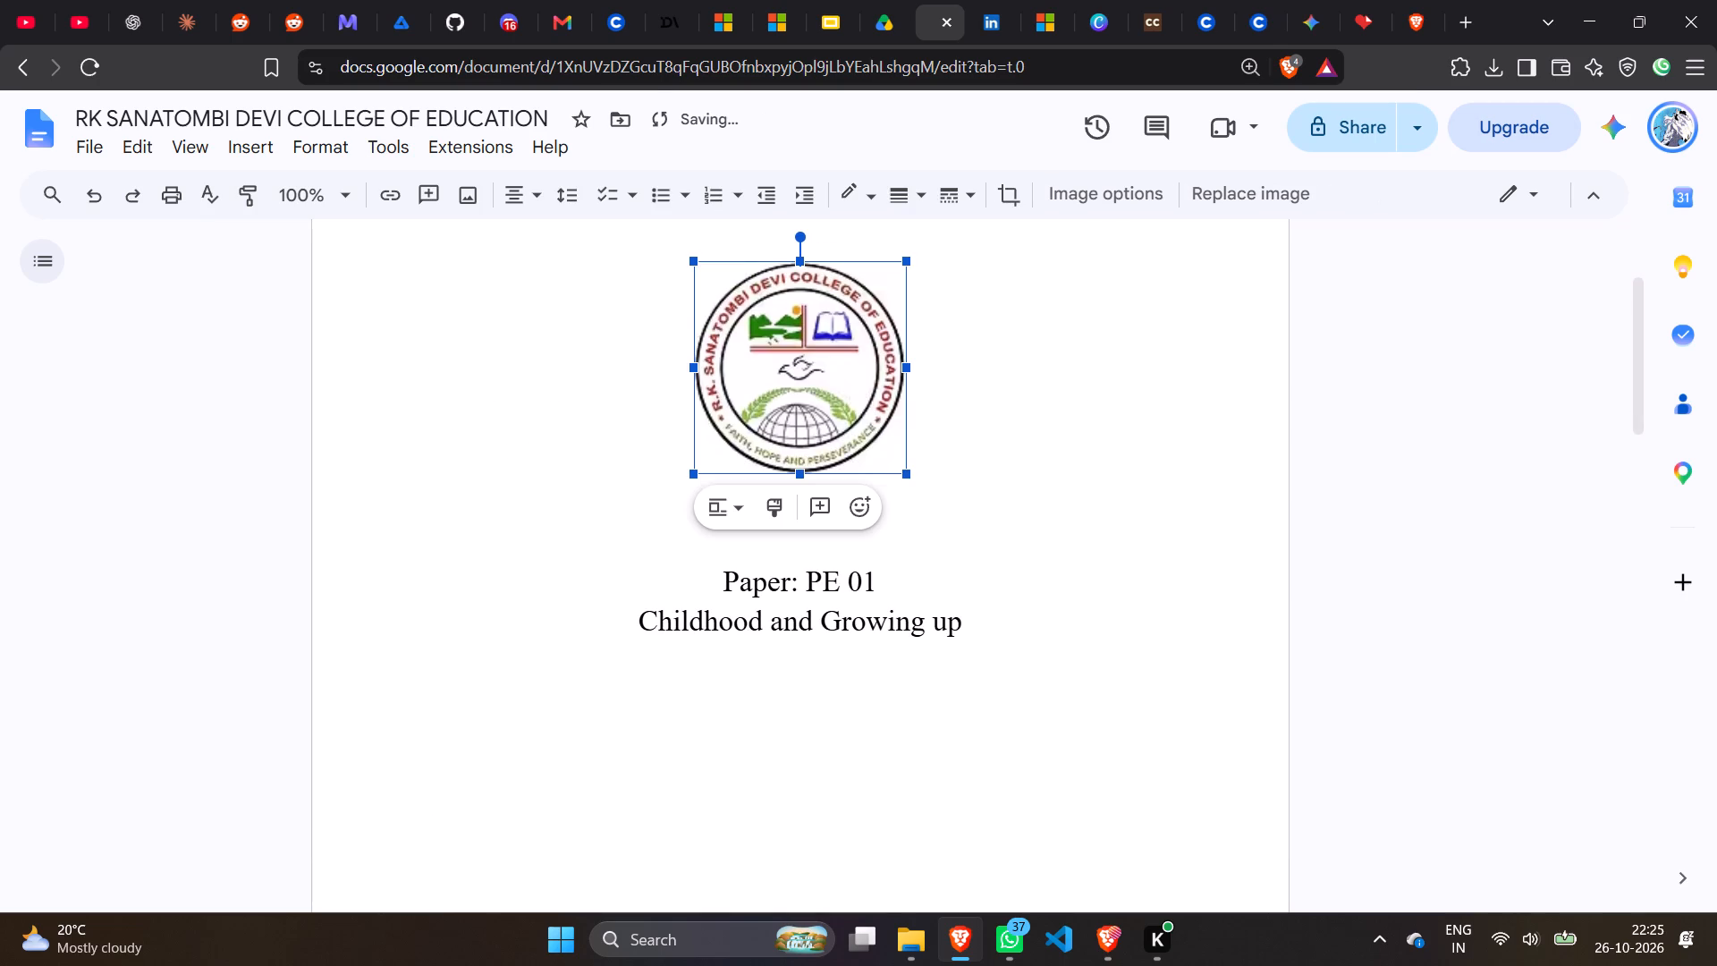
left_click_drag(911, 478, 979, 535)
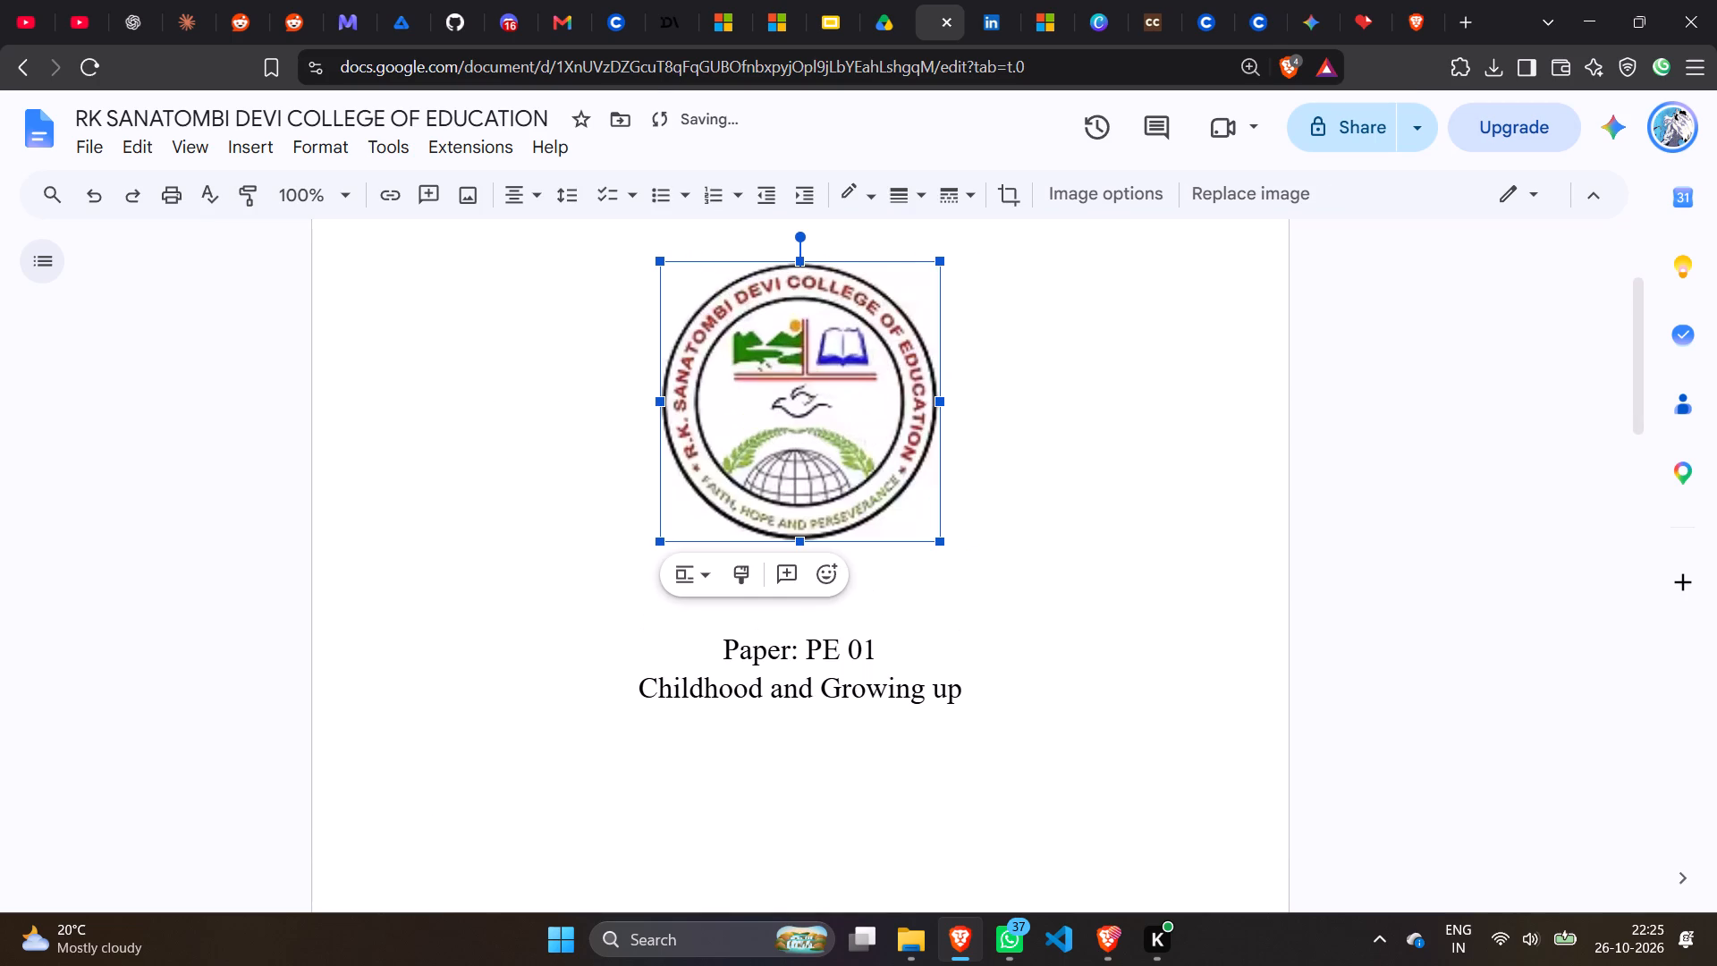
scroll(1051, 587, "up", 5)
scroll(1051, 587, "down", 6)
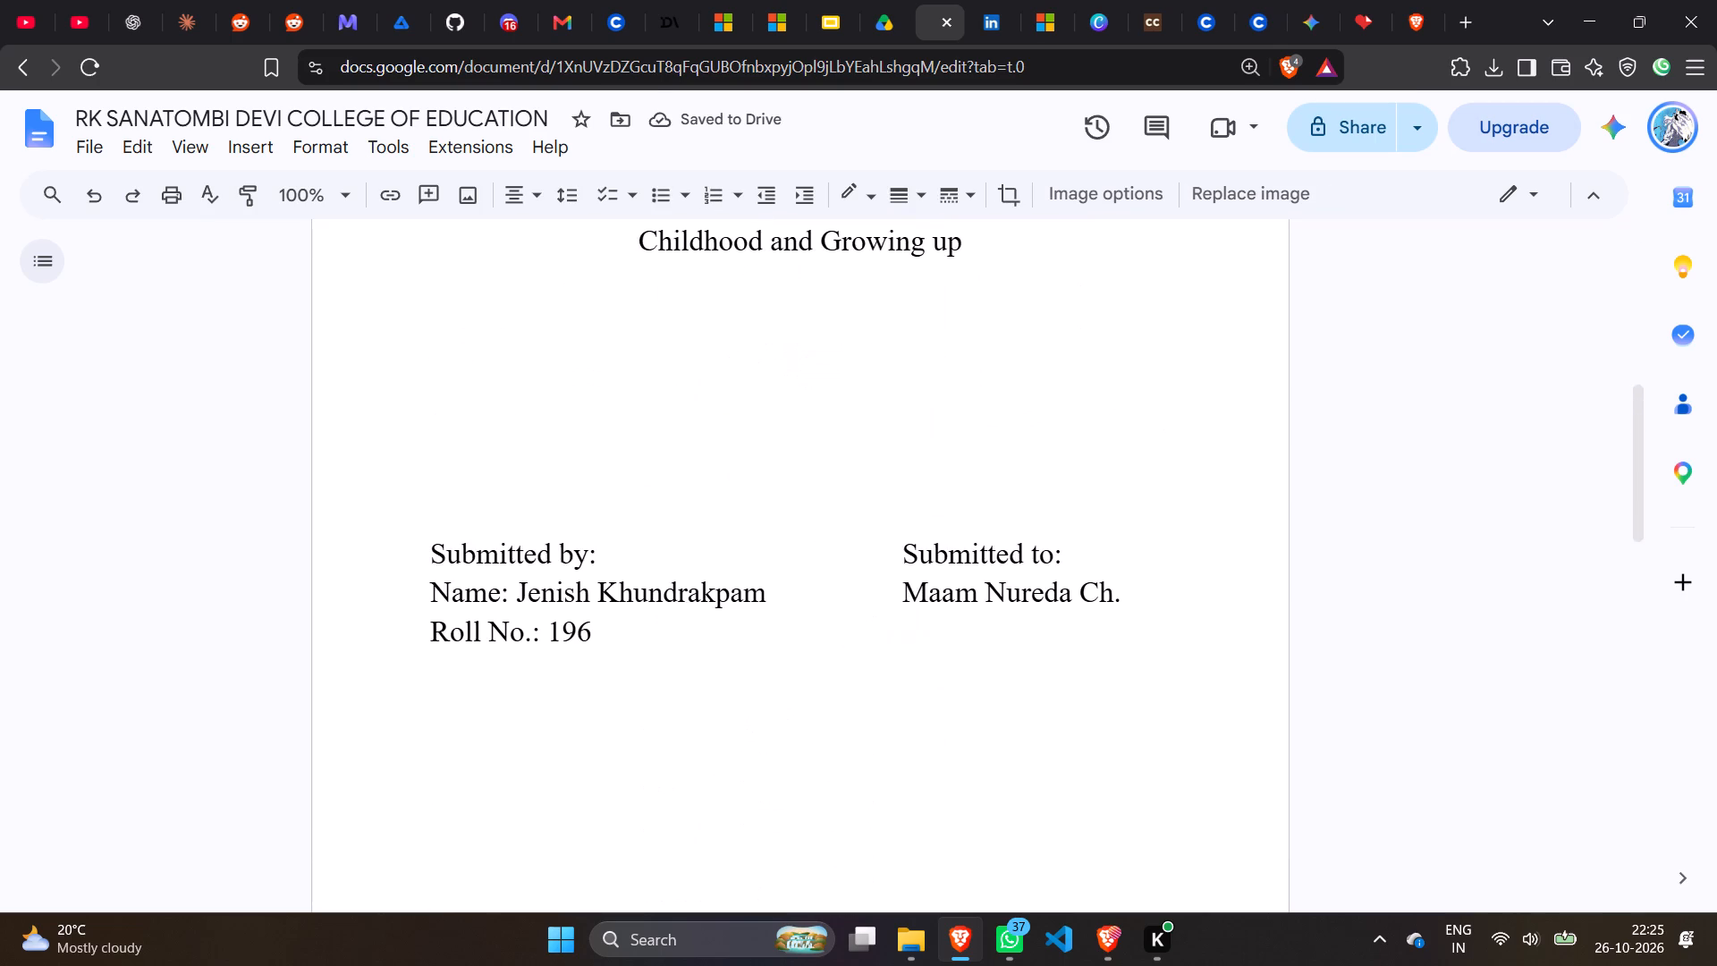
scroll(1051, 587, "down", 5)
scroll(1051, 587, "up", 9)
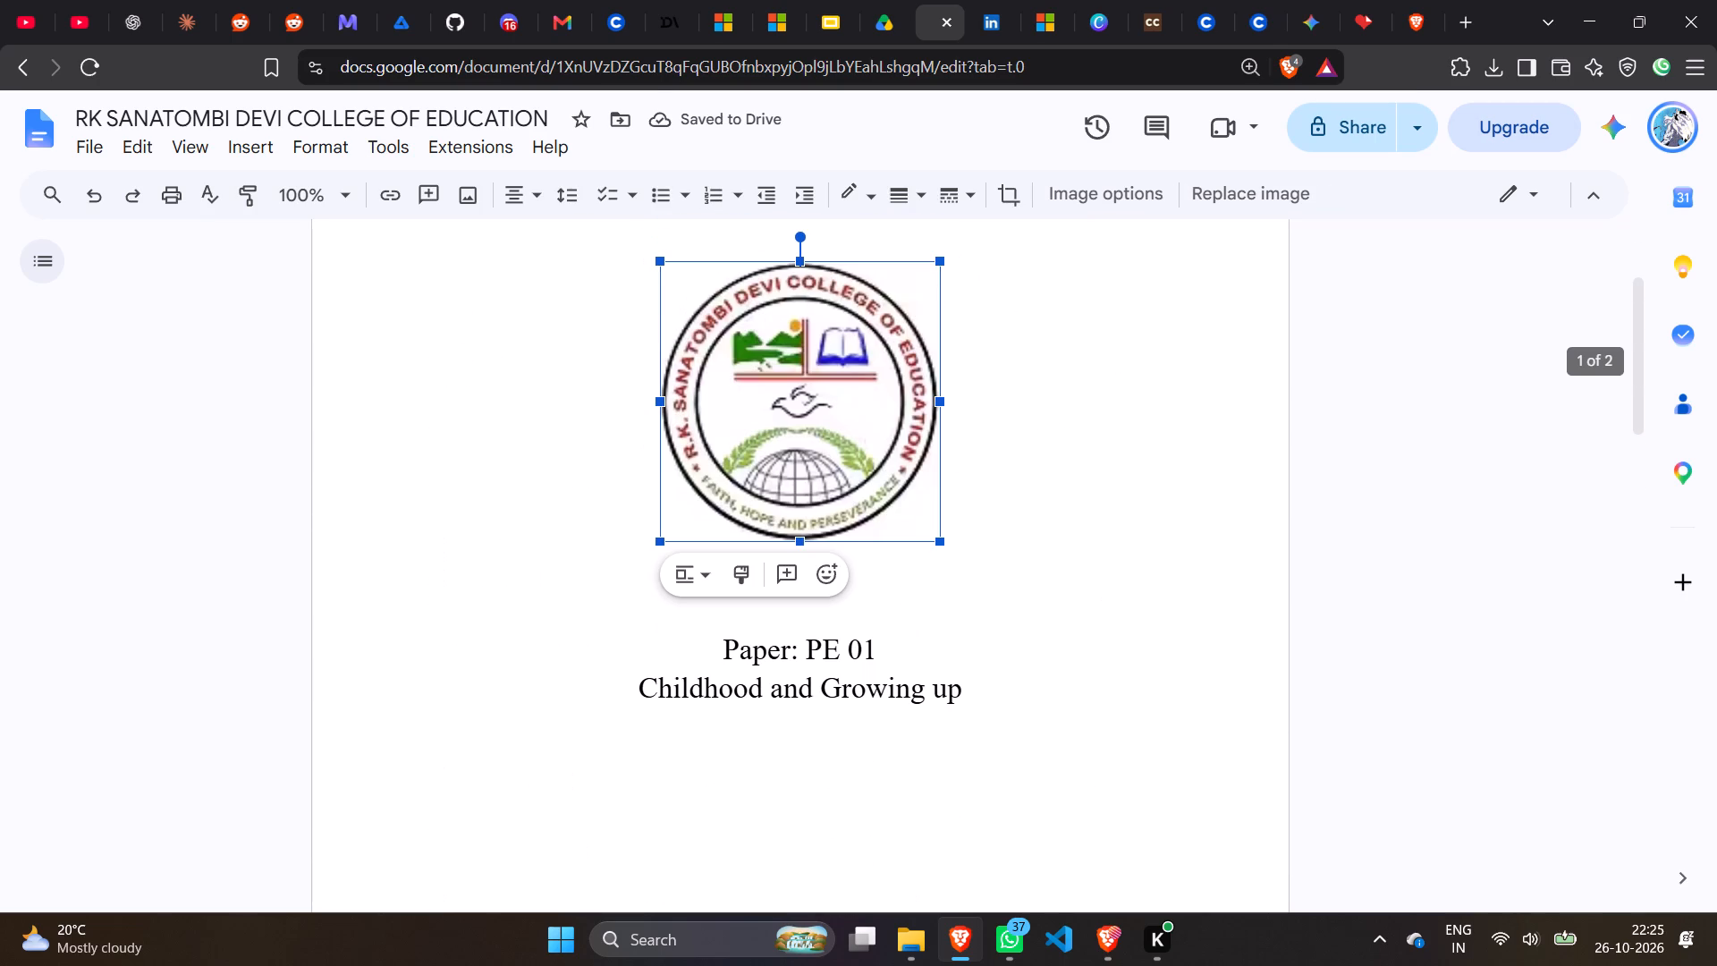
Enlarge the college logo on the first page slightly, keeping its proportions.
left_click_drag(940, 538, 992, 595)
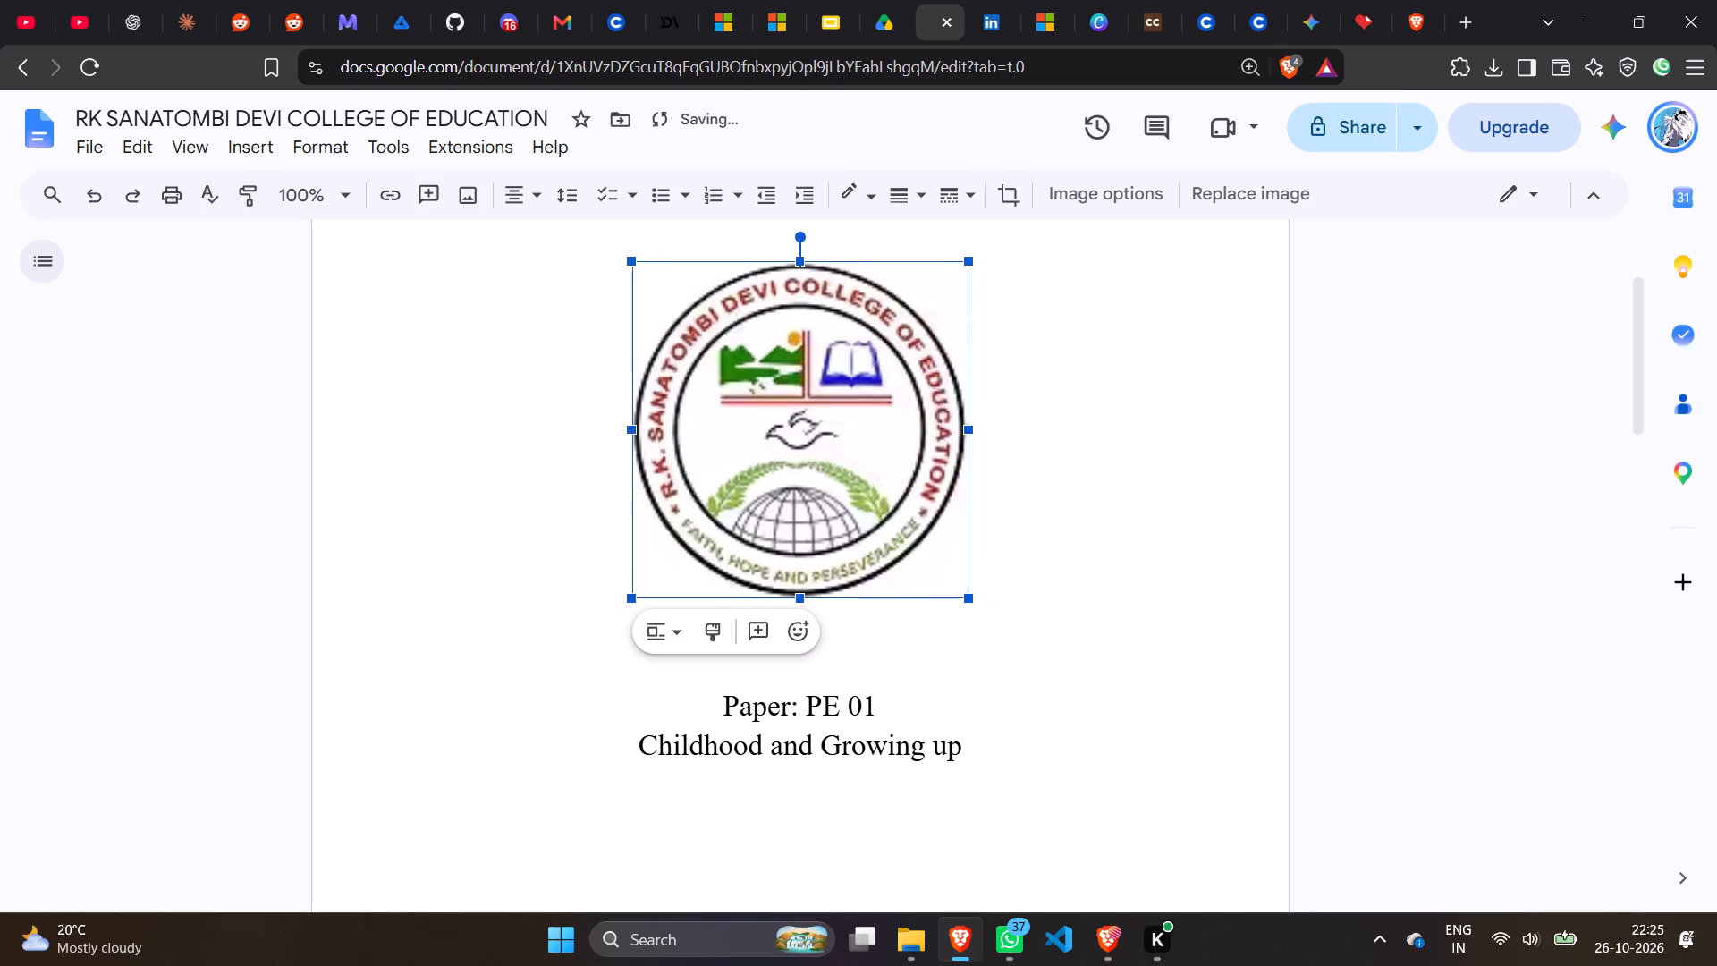
left_click(1017, 649)
Insert one more blank line between the college title and the logo on the first page.
scroll(1081, 693, "up", 3)
scroll(1081, 692, "down", 4)
scroll(1081, 691, "up", 3)
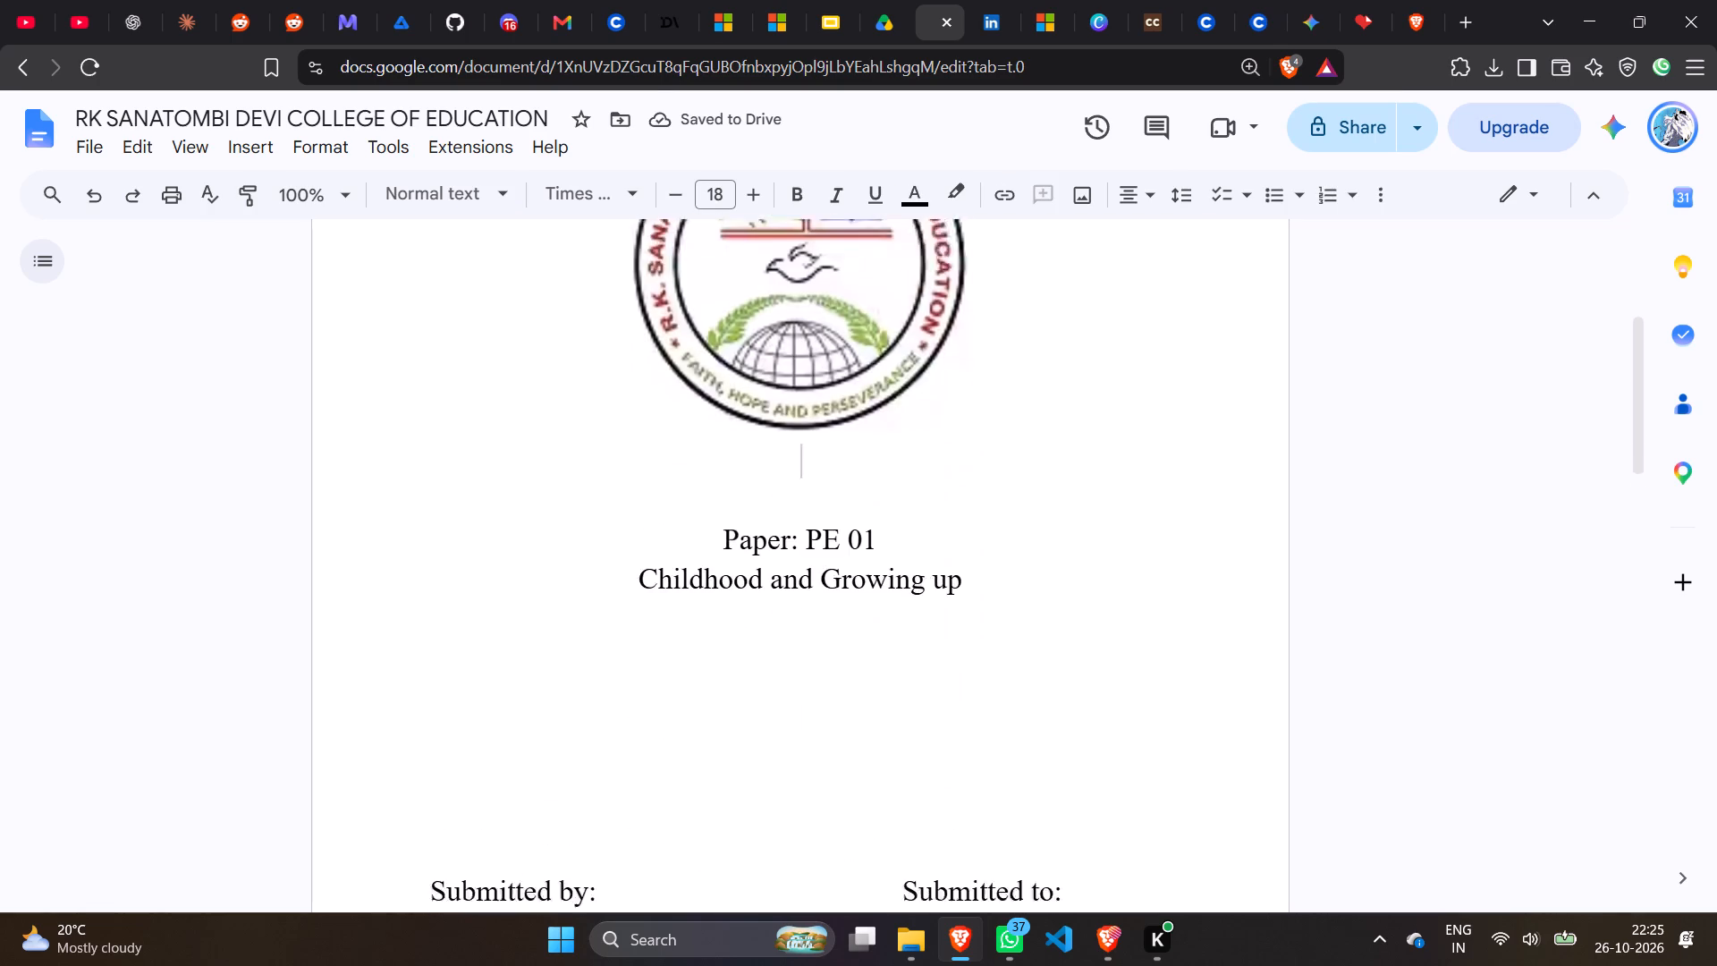
scroll(1081, 691, "up", 1)
left_click(610, 498)
left_click(520, 478)
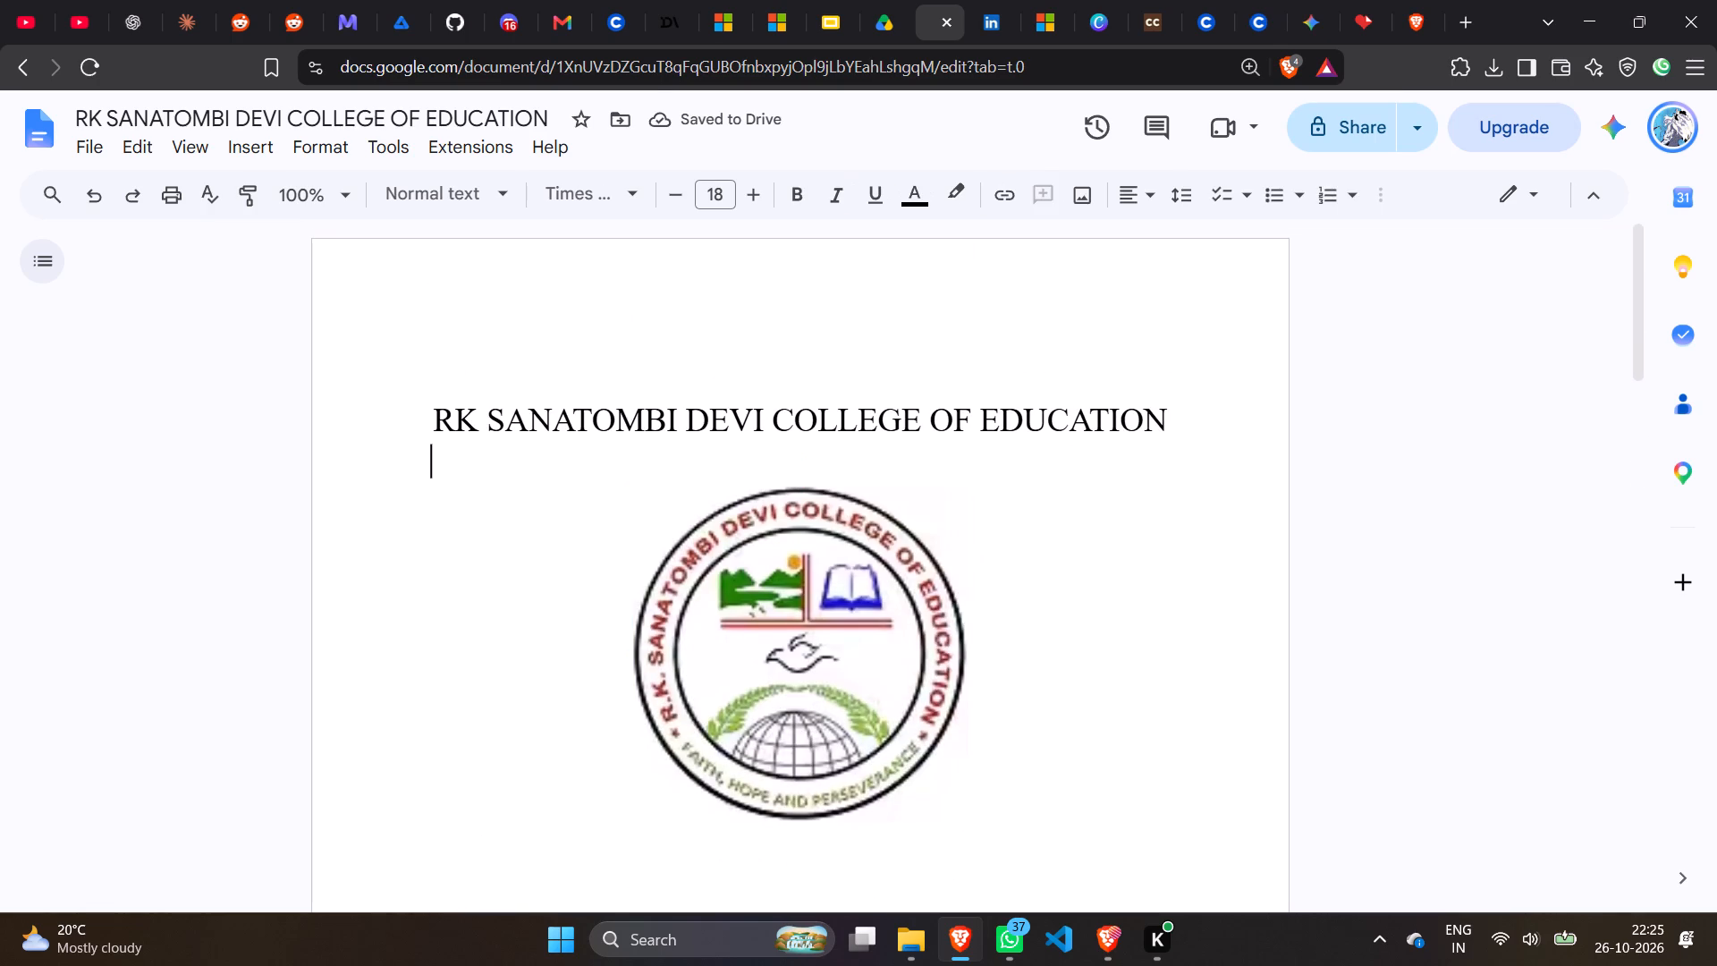
key("Return")
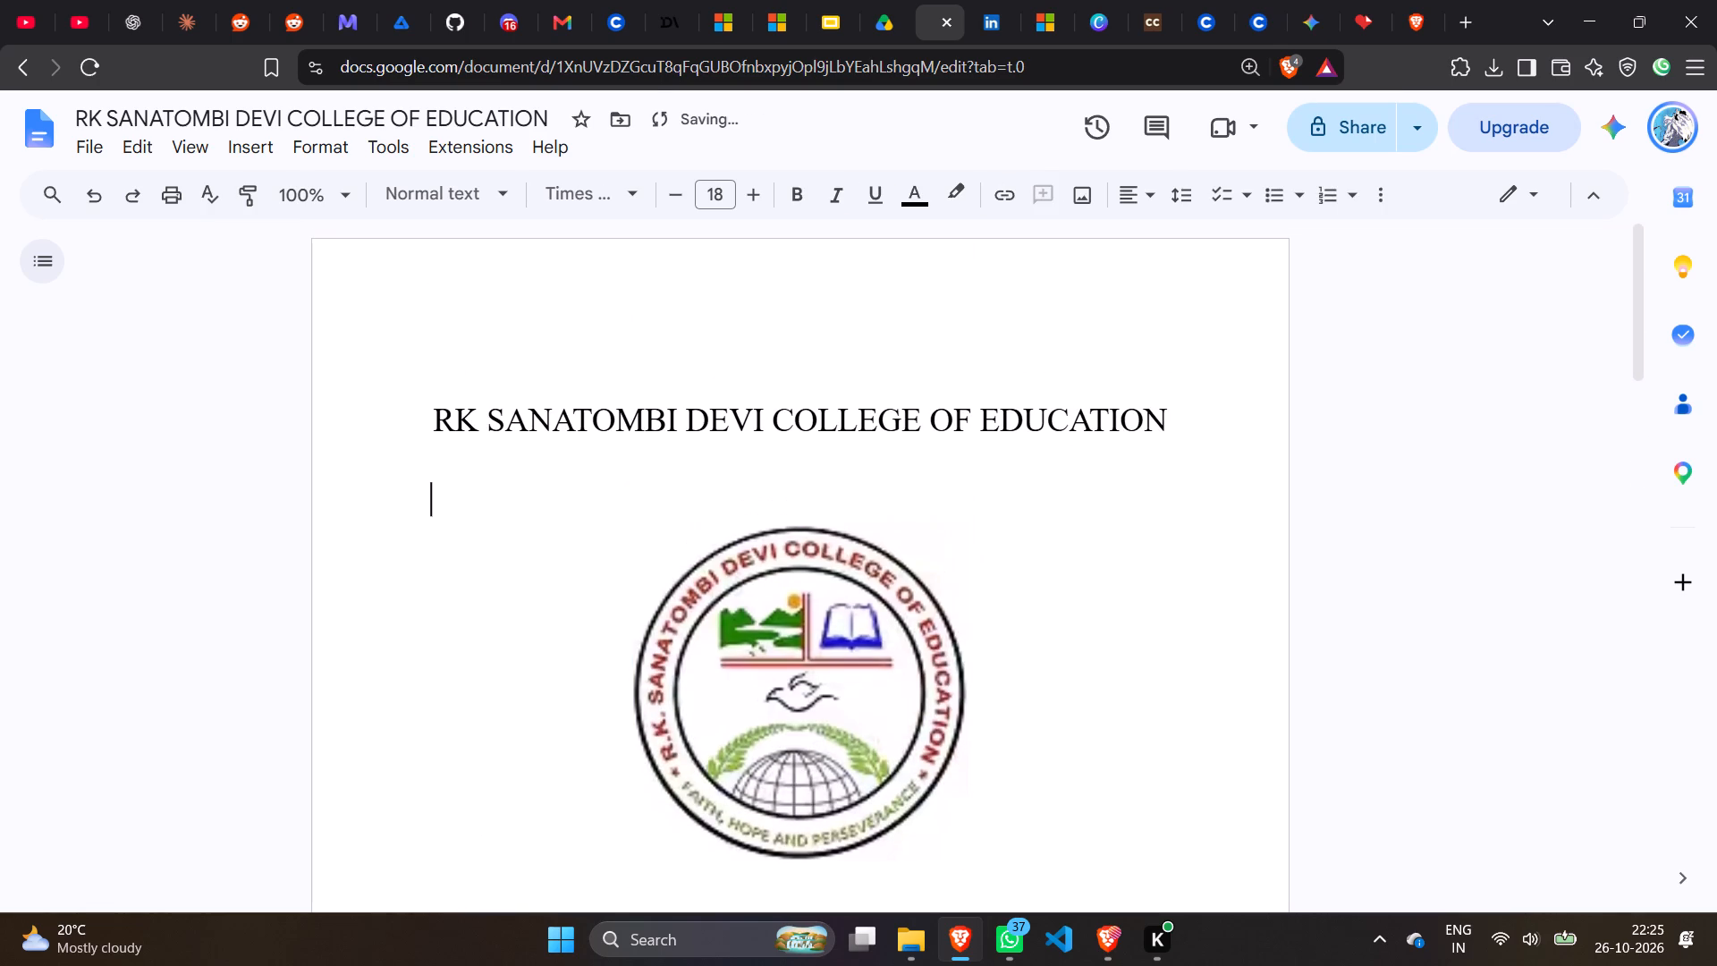
Delete one blank line above the "Submitted by:" block on the first page.
scroll(519, 478, "down", 7)
left_click(519, 478)
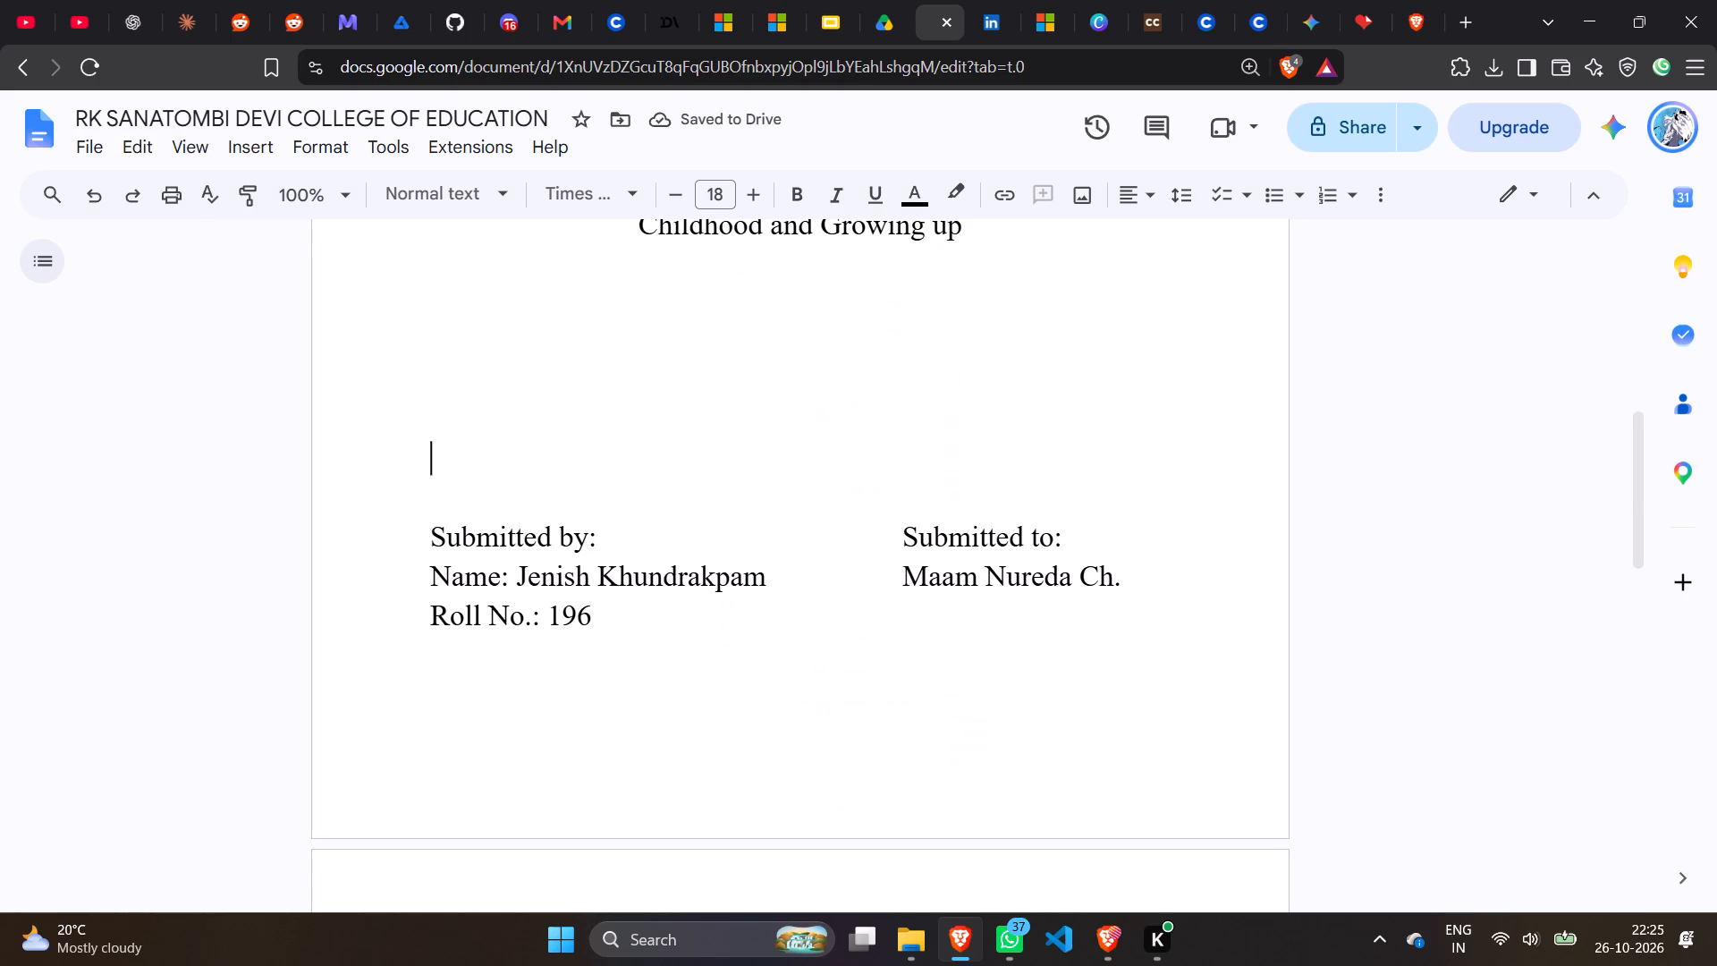
key("BackSpace")
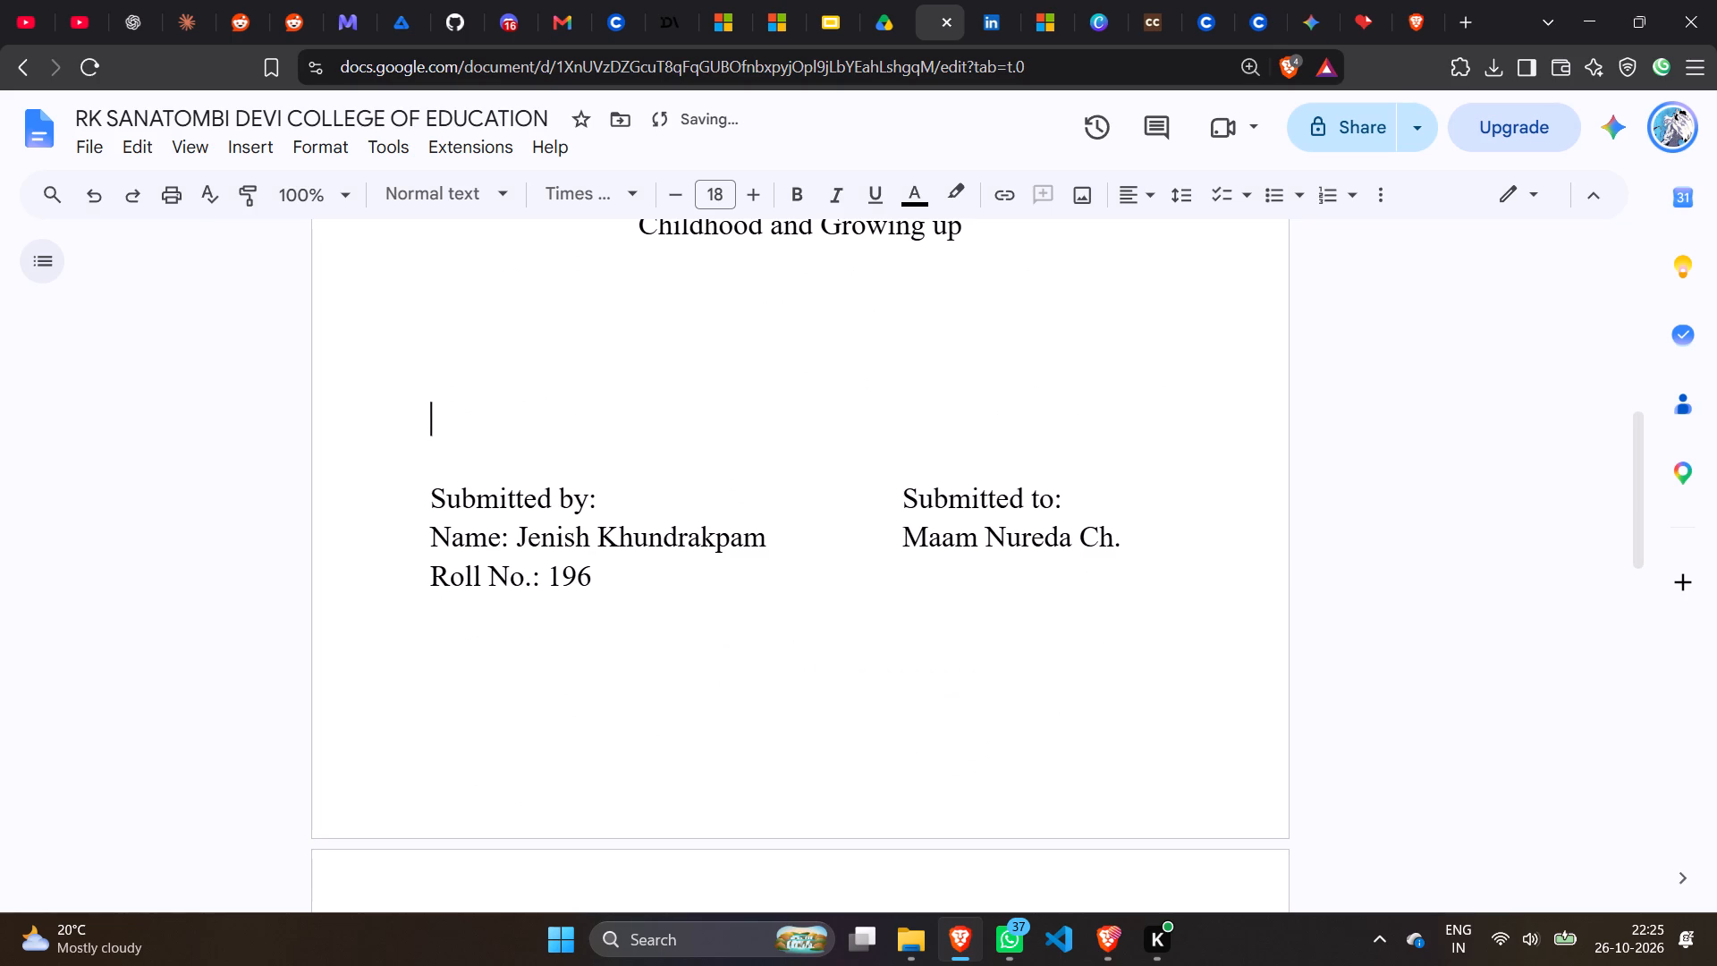
Copy the whole first cover page, from the college title through the submission blocks, and paste it on the second page.
scroll(526, 479, "up", 7)
scroll(526, 479, "down", 5)
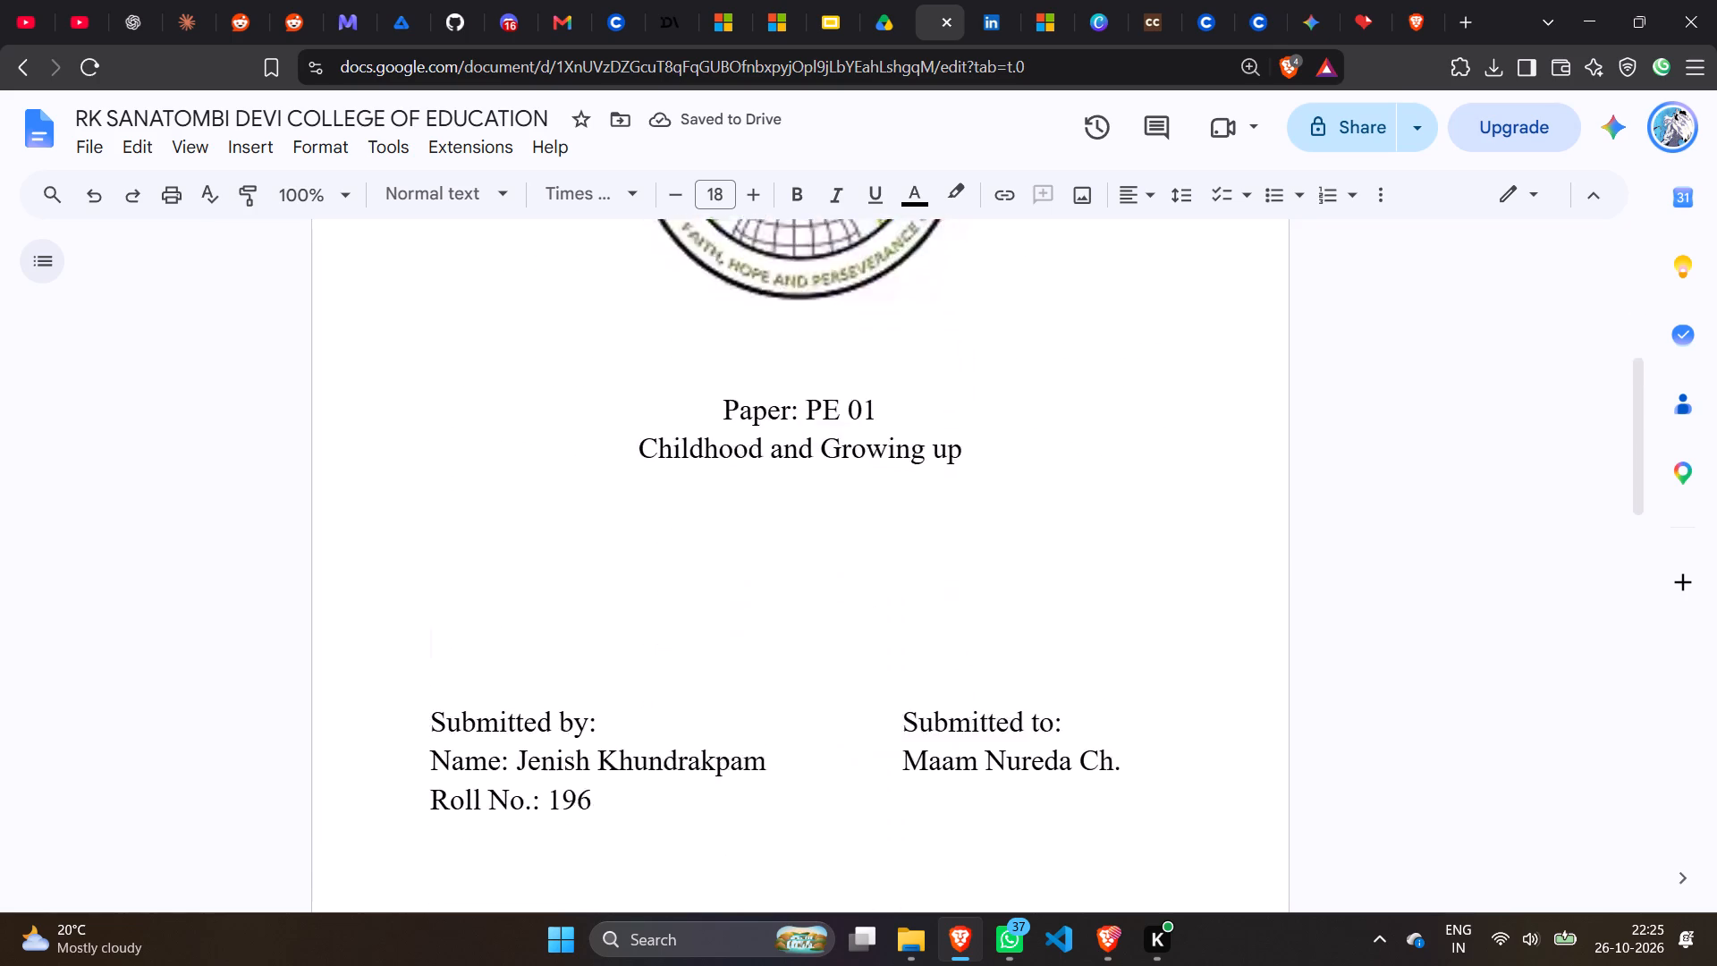
scroll(526, 479, "up", 5)
left_click_drag(329, 377, 1223, 965)
key("ctrl+c")
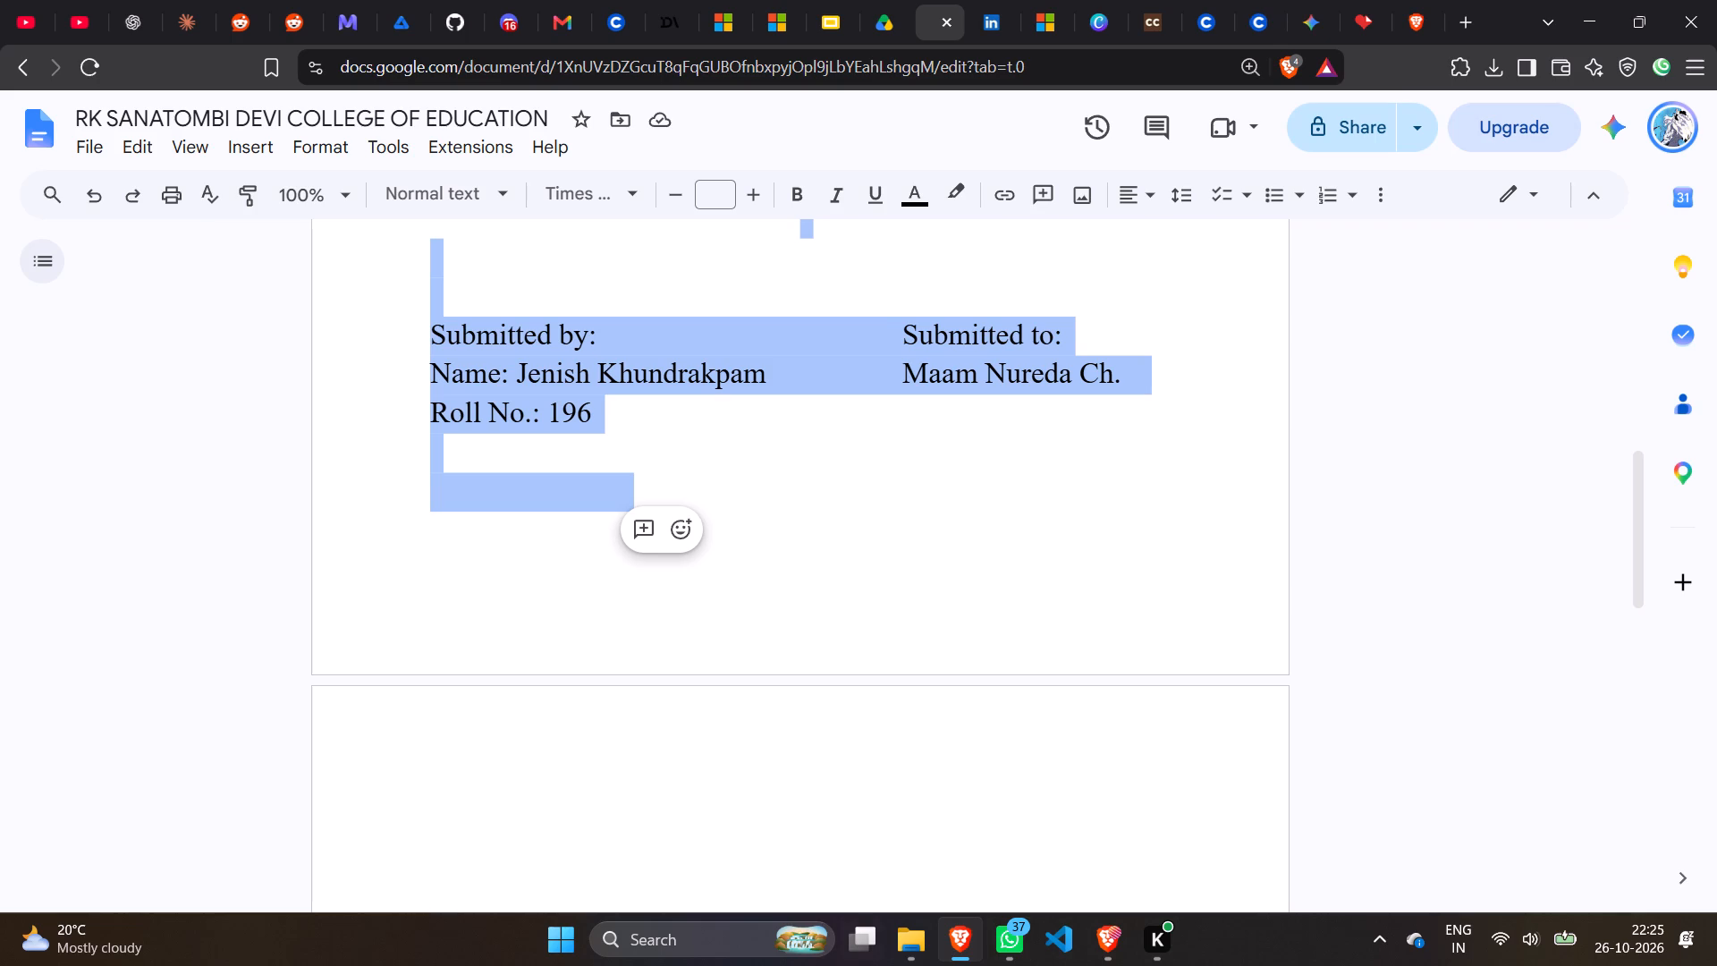
left_click(446, 808)
key("ctrl+v")
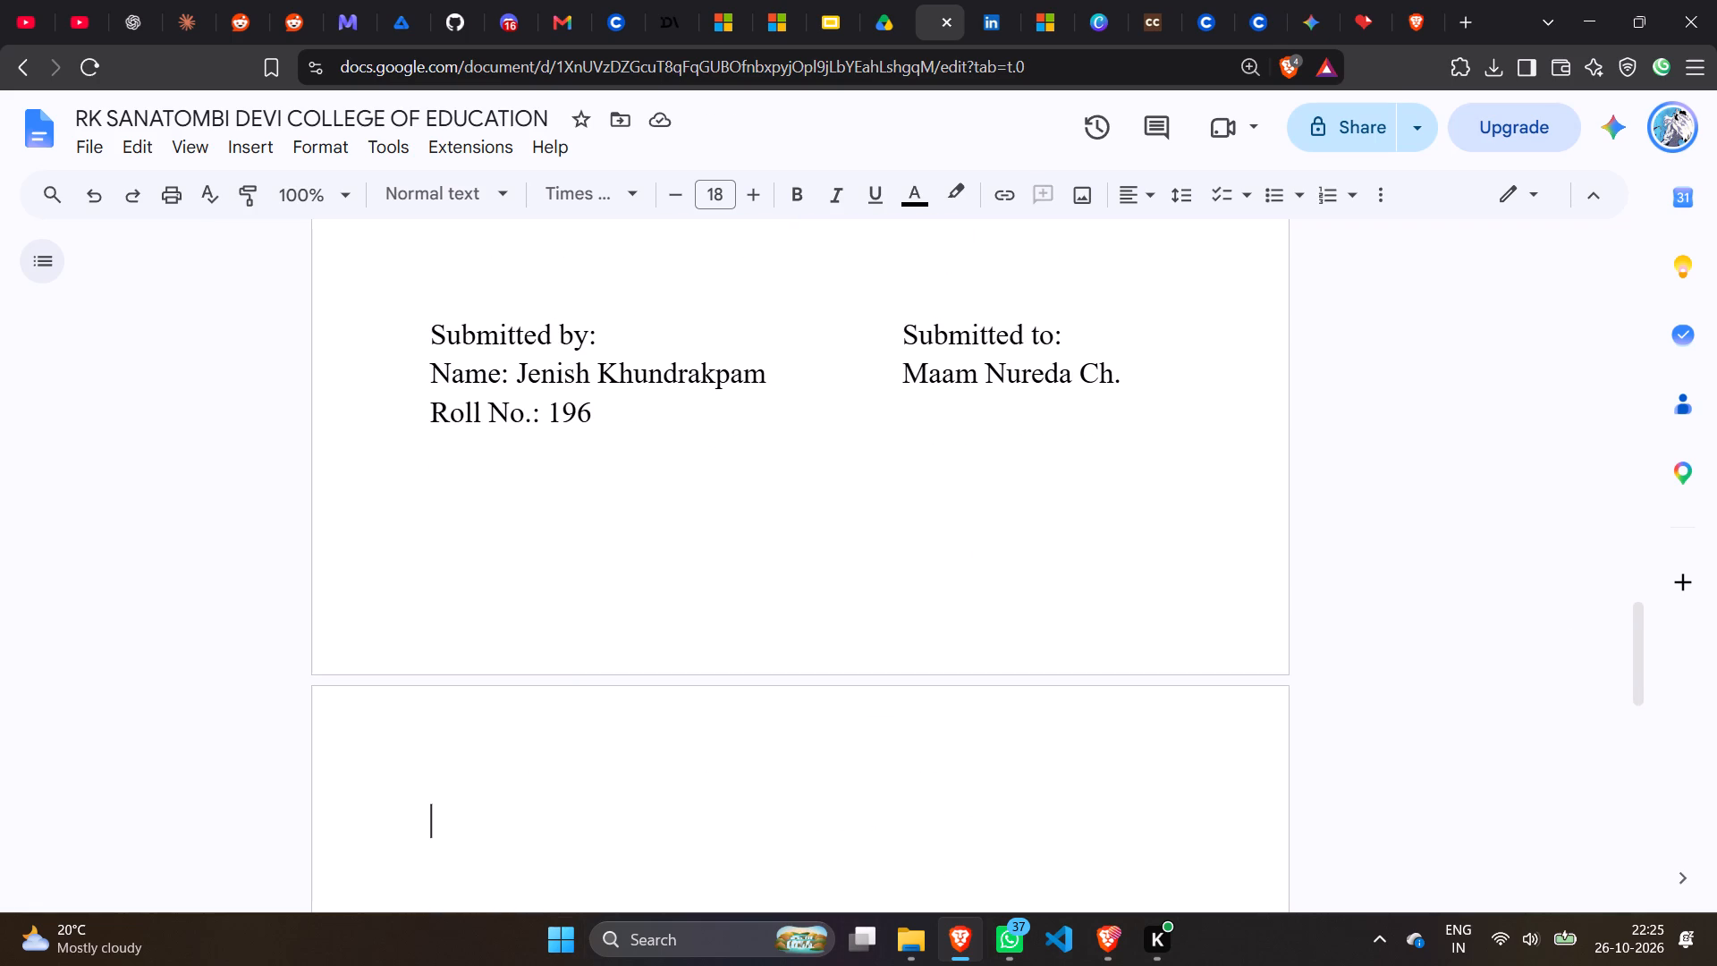
Paste another copy of the cover page at the start of the blank third page.
scroll(321, 703, "down", 3)
scroll(524, 651, "up", 6)
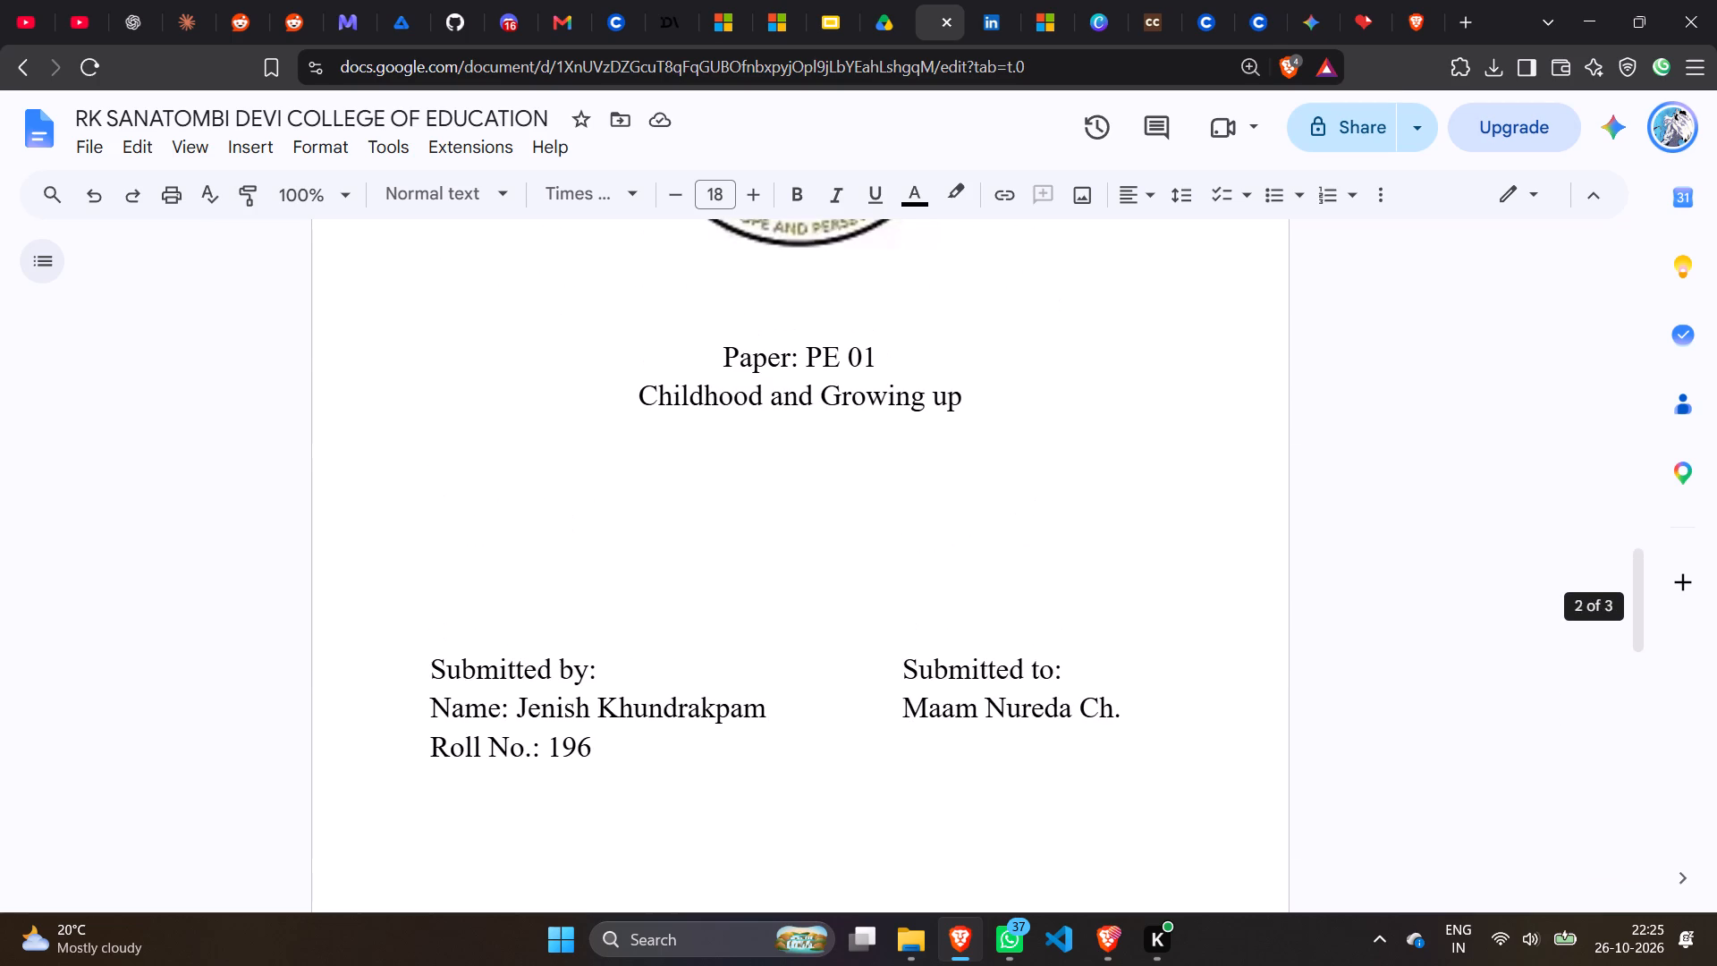
scroll(577, 649, "down", 5)
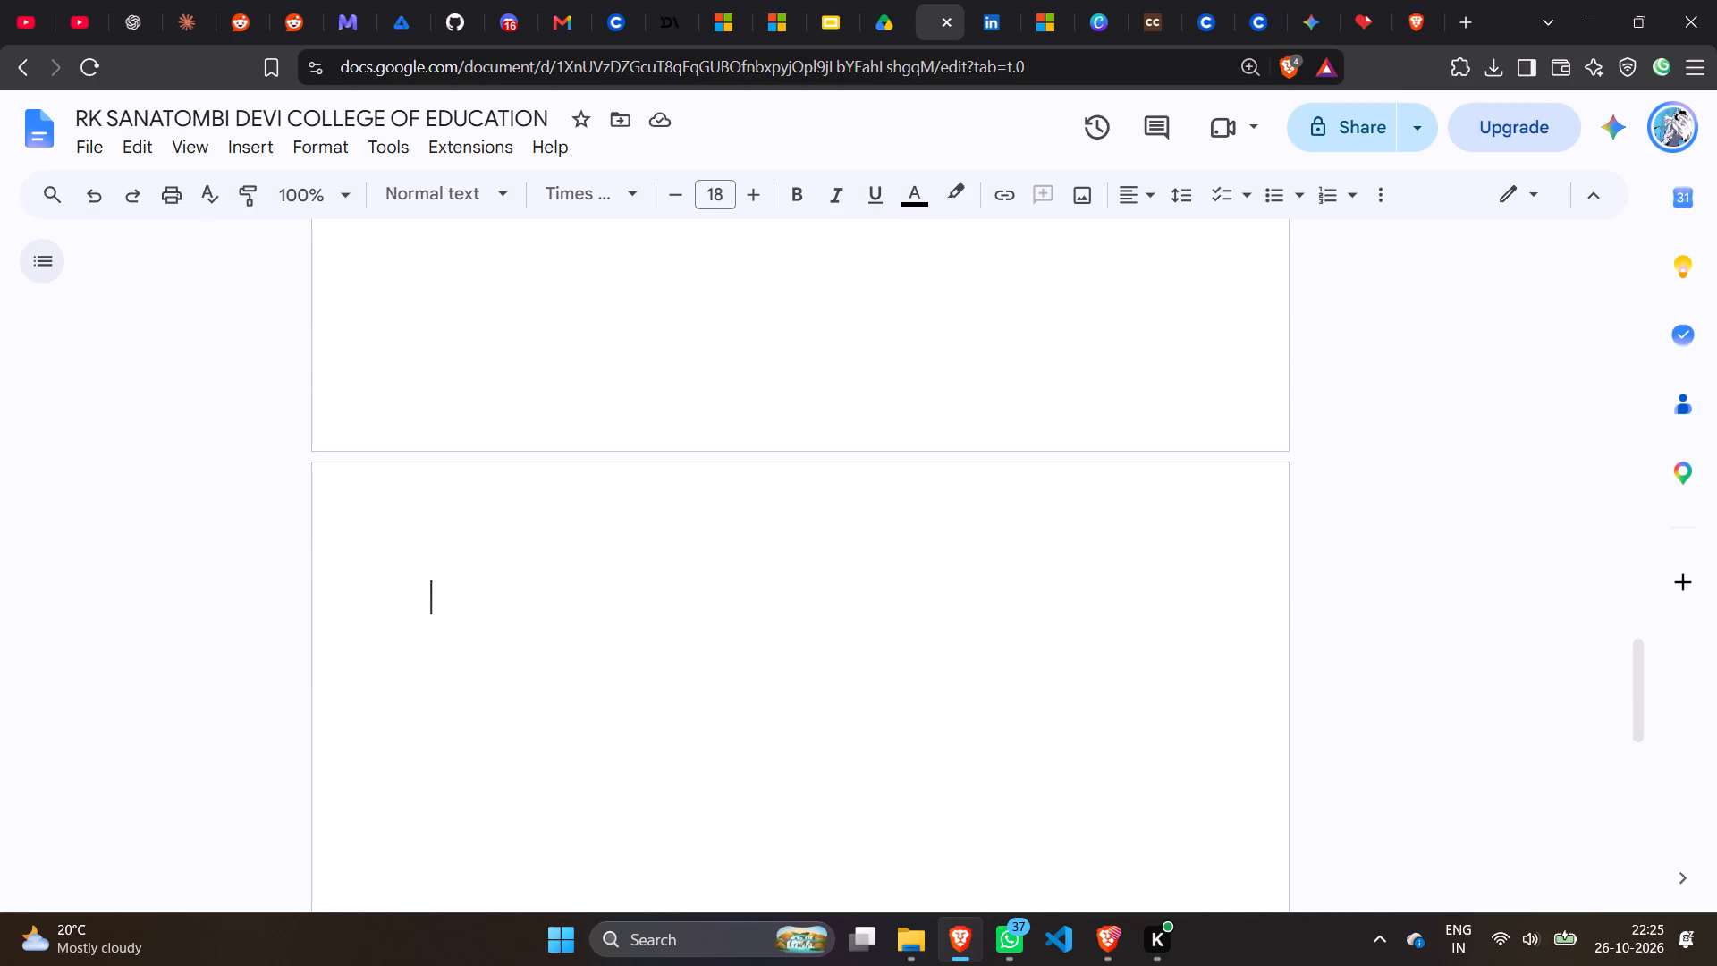
key("ctrl+v")
Change the paper number on the second page's cover to "PE 02".
scroll(578, 649, "up", 17)
scroll(578, 649, "down", 2)
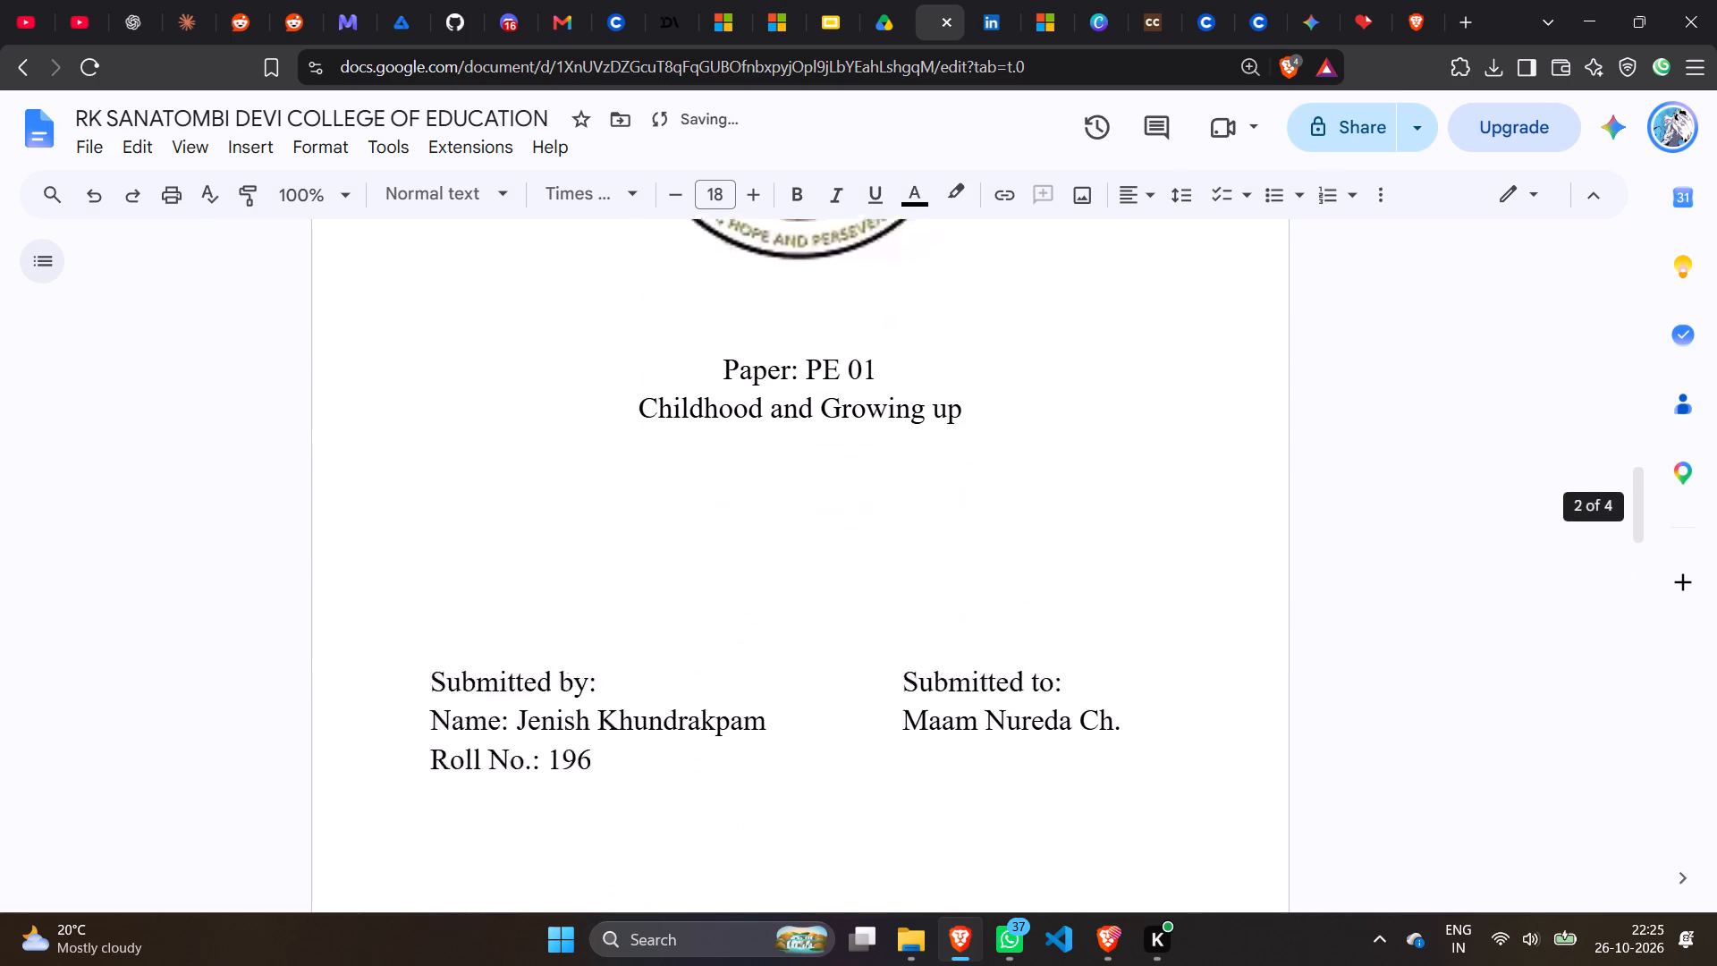
scroll(578, 649, "up", 5)
left_click(889, 860)
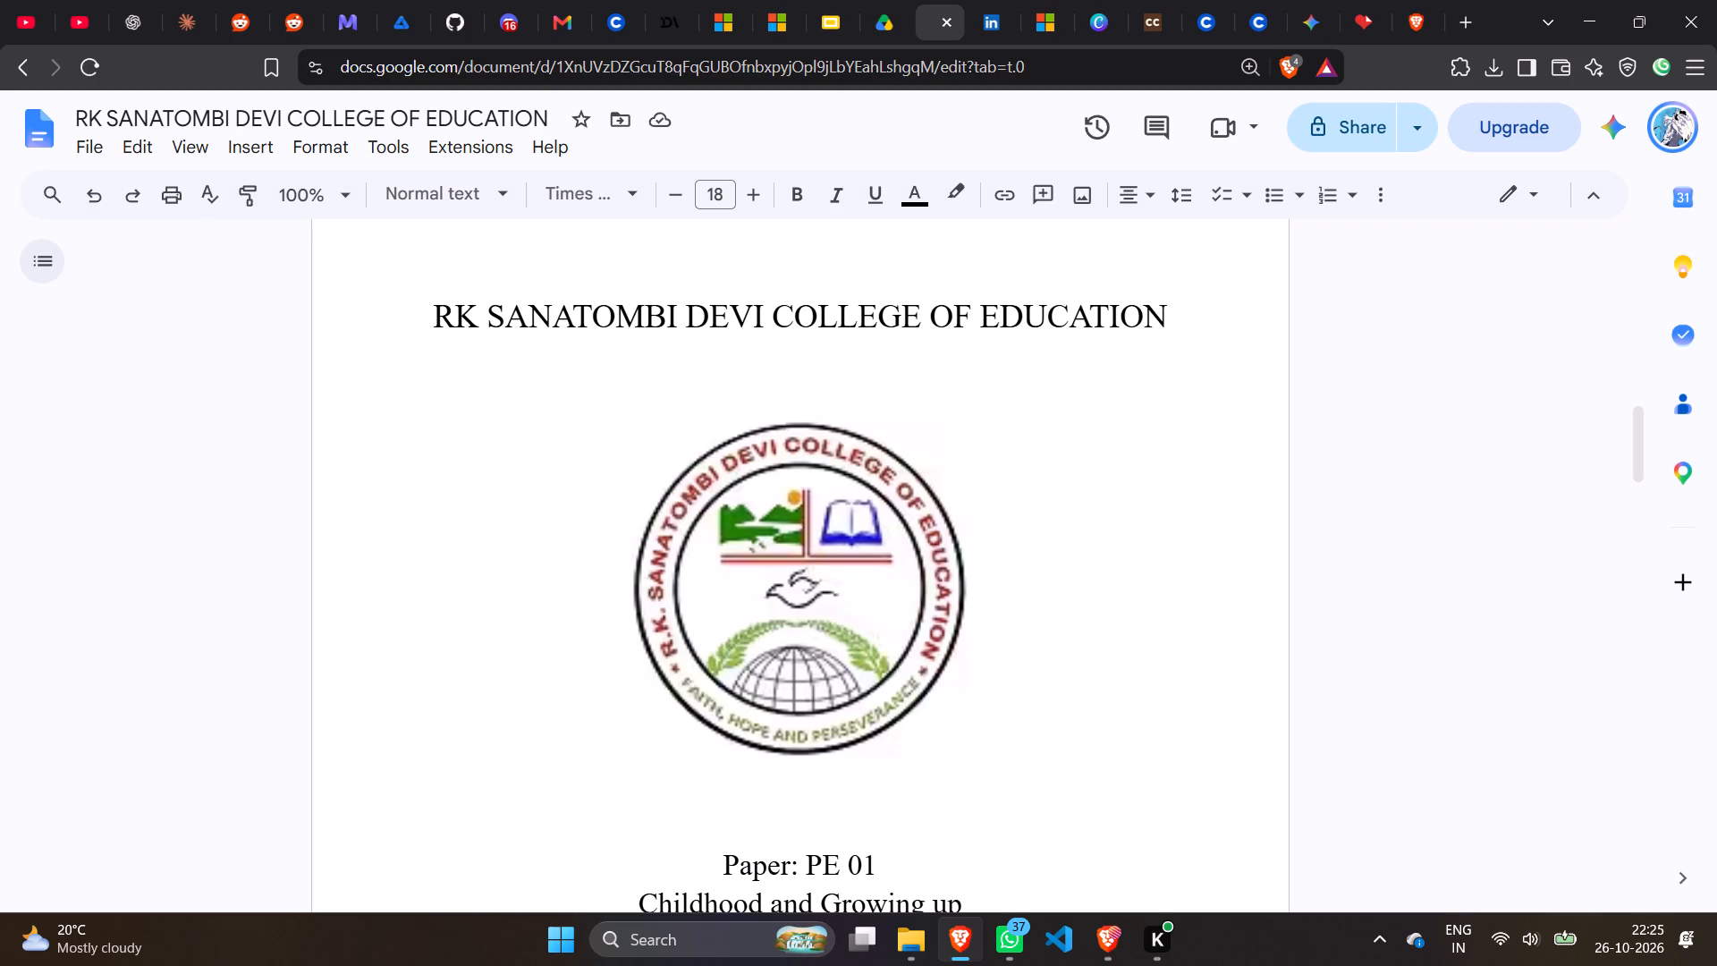
key("BackSpace")
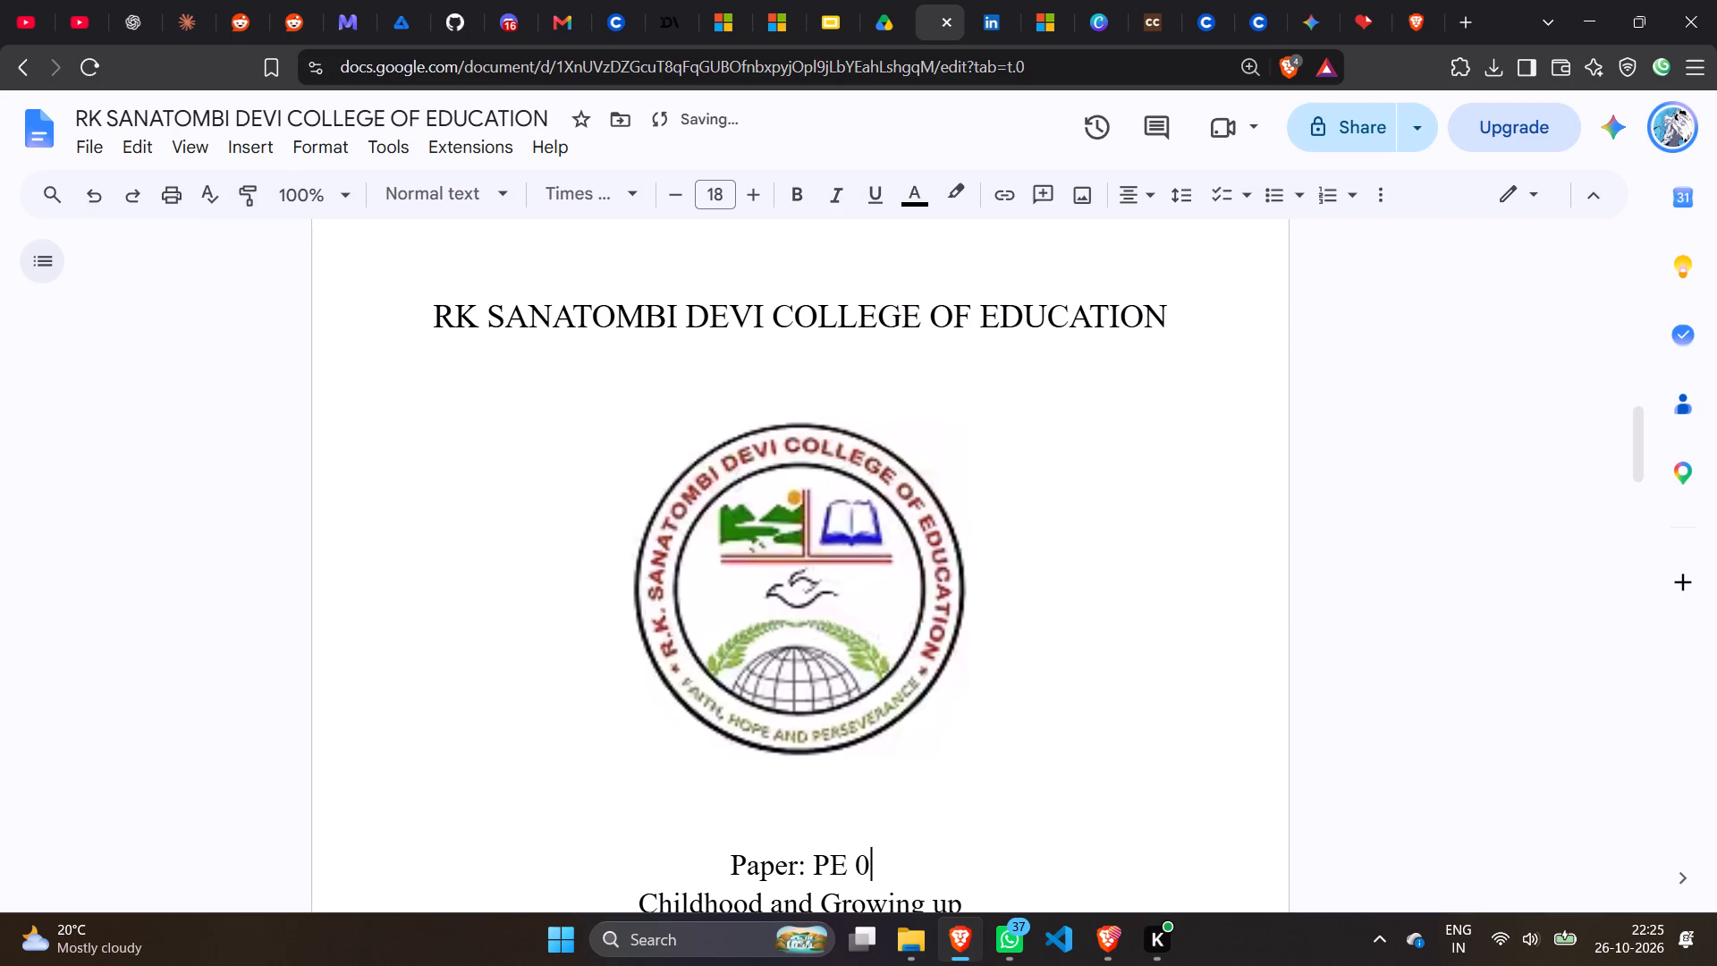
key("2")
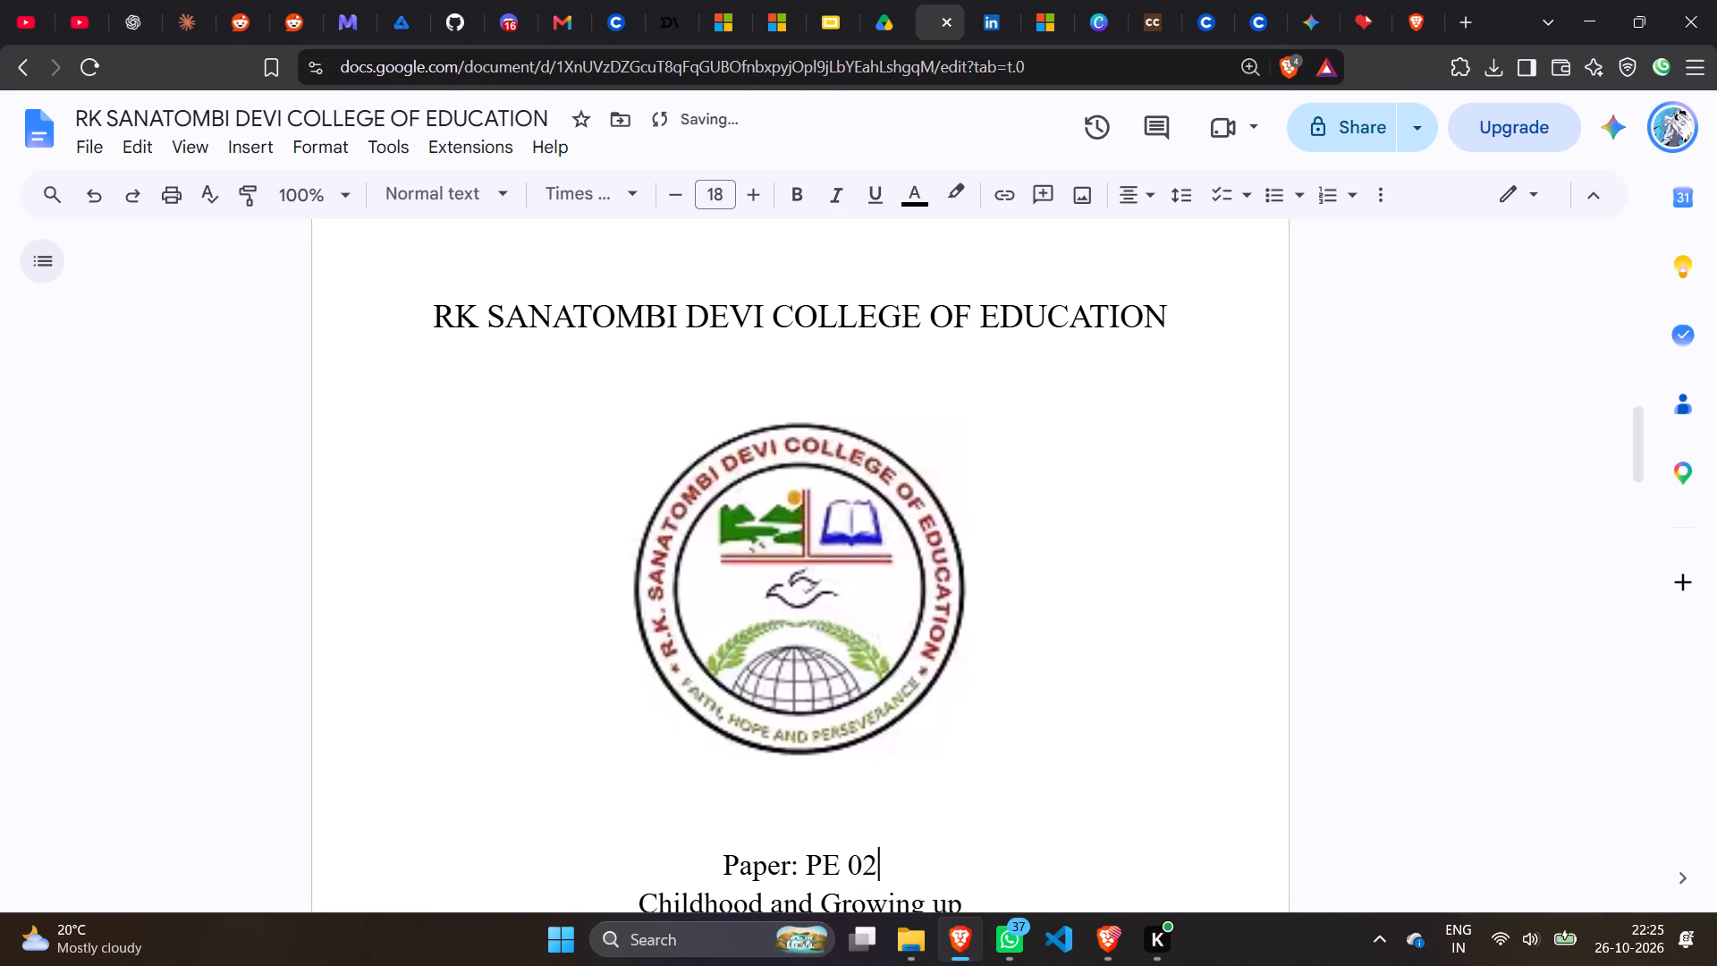
Replace the subject line under "Paper: PE 02" with "Contemporary Indian Education".
scroll(889, 860, "down", 3)
triple_click(866, 568)
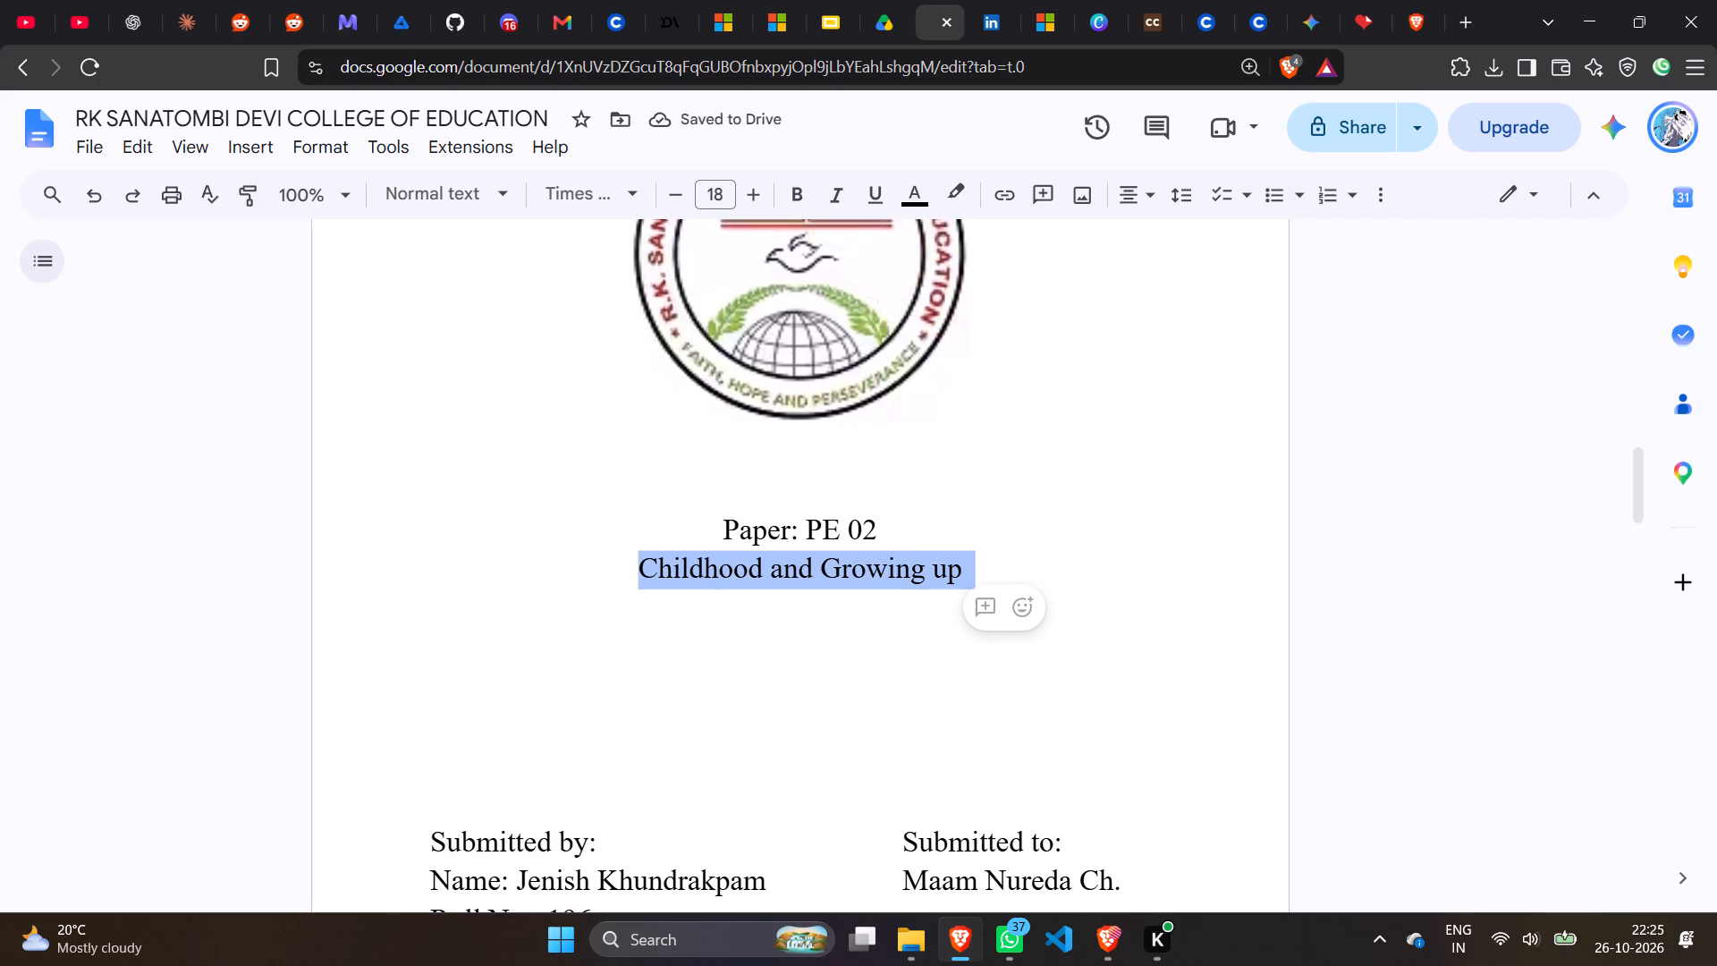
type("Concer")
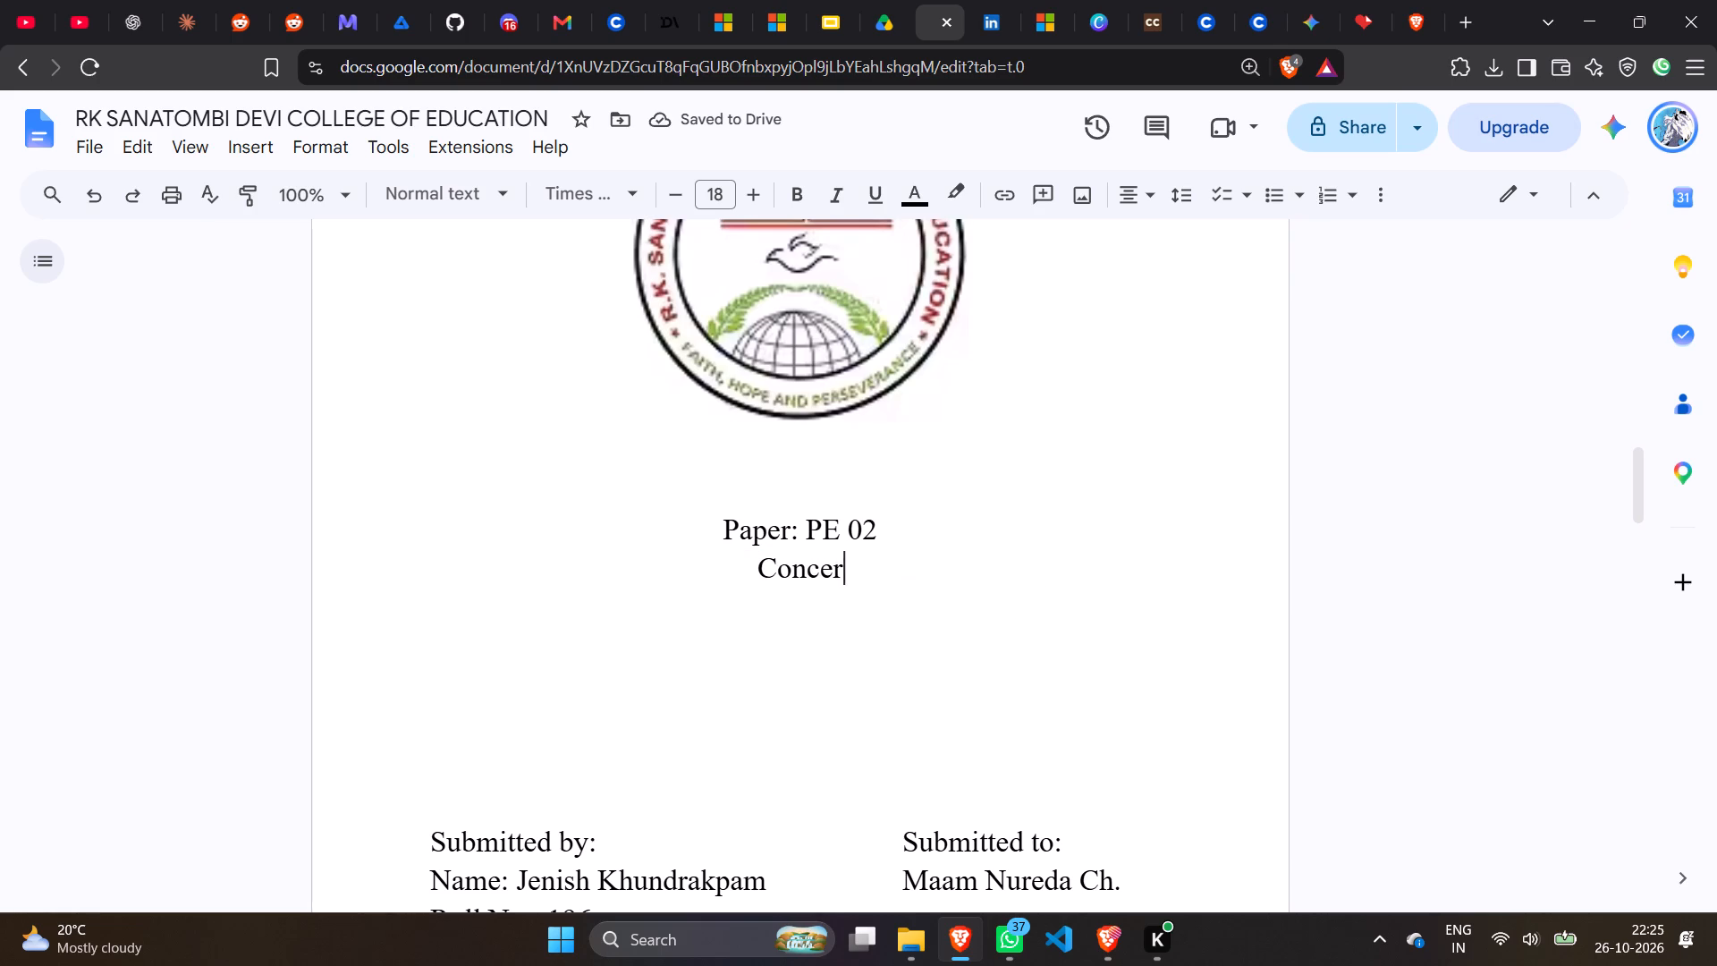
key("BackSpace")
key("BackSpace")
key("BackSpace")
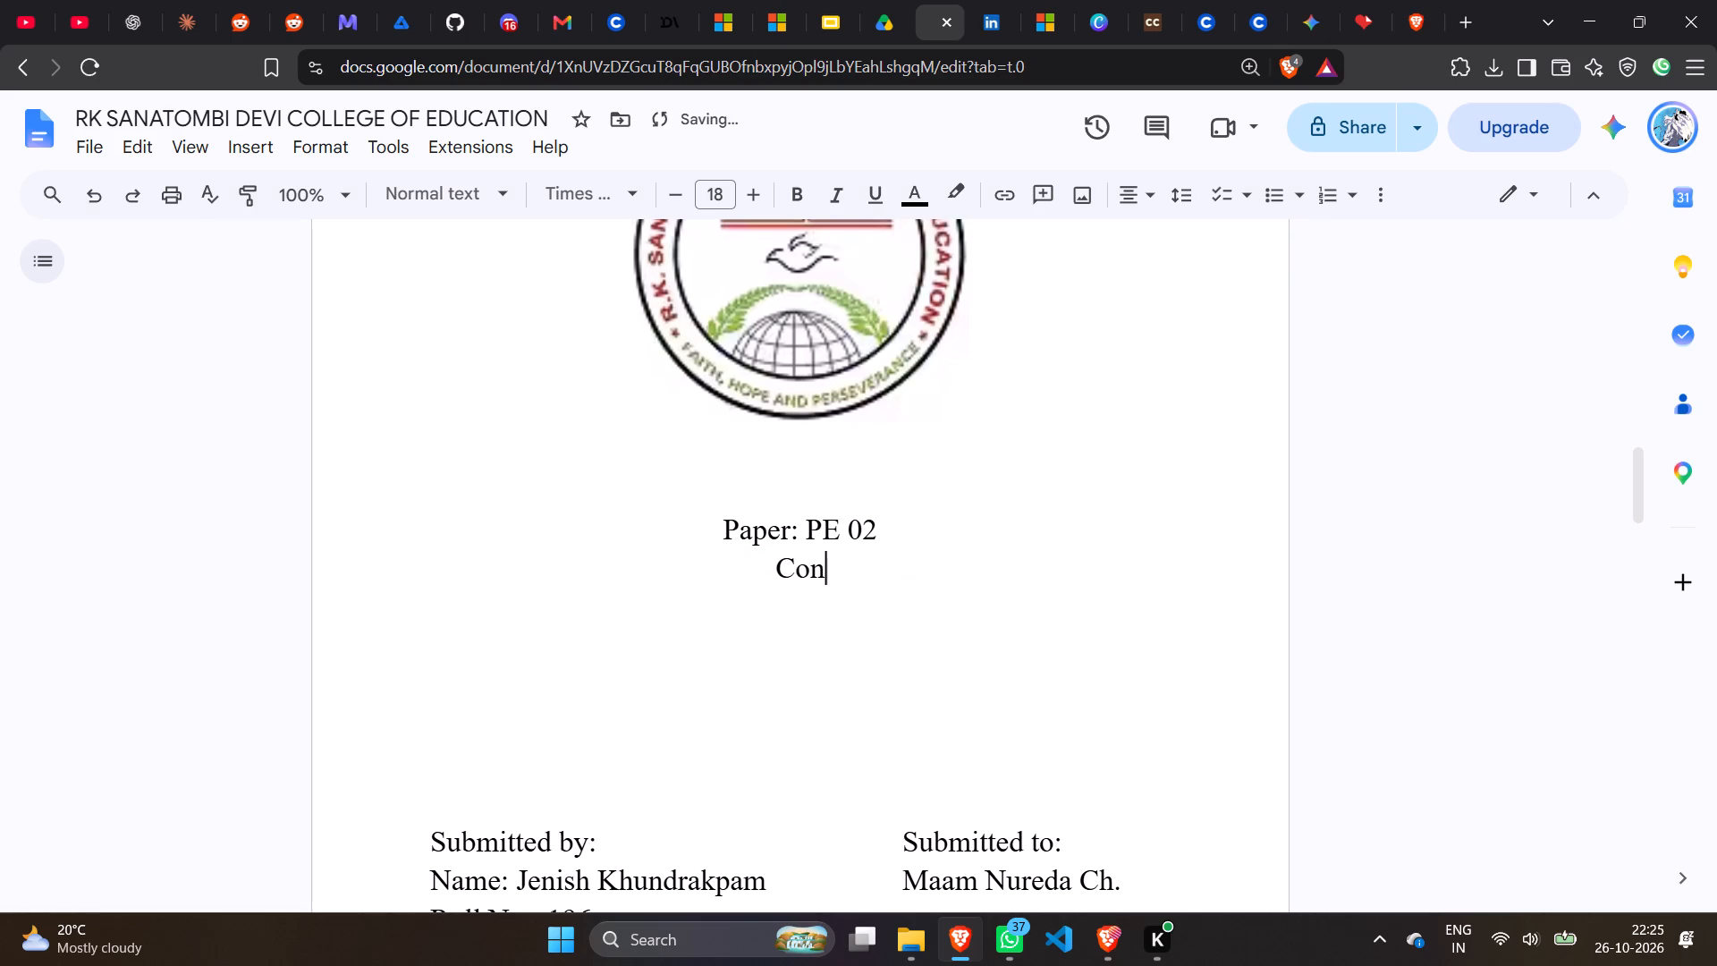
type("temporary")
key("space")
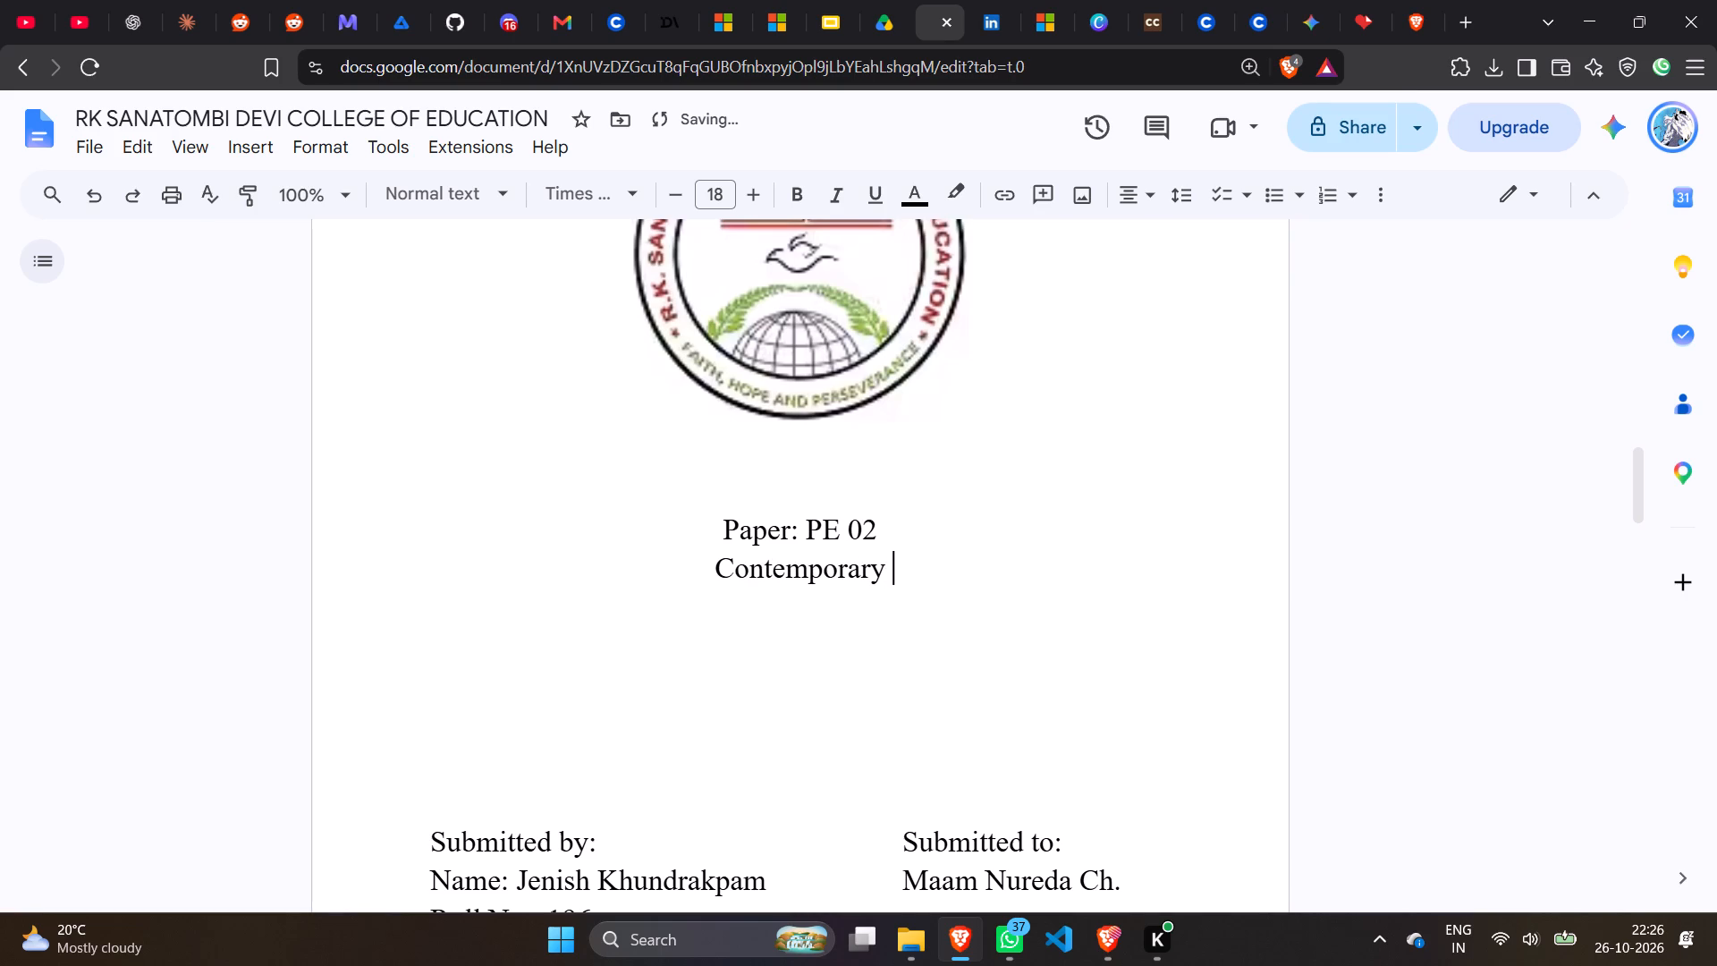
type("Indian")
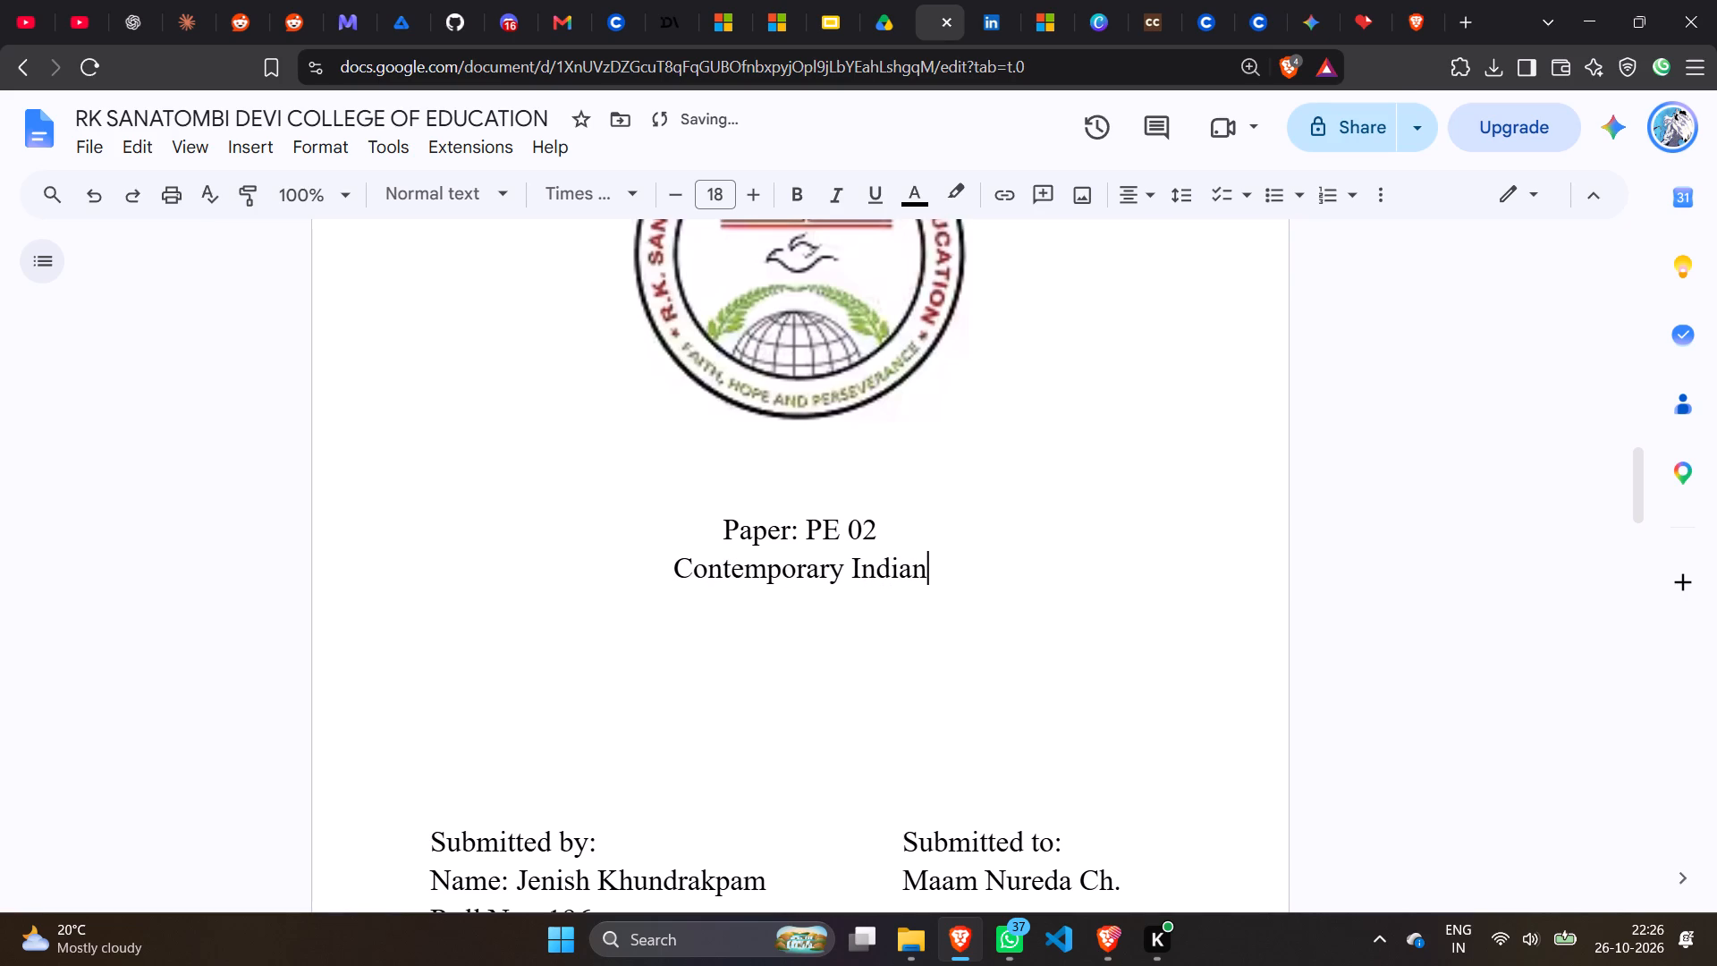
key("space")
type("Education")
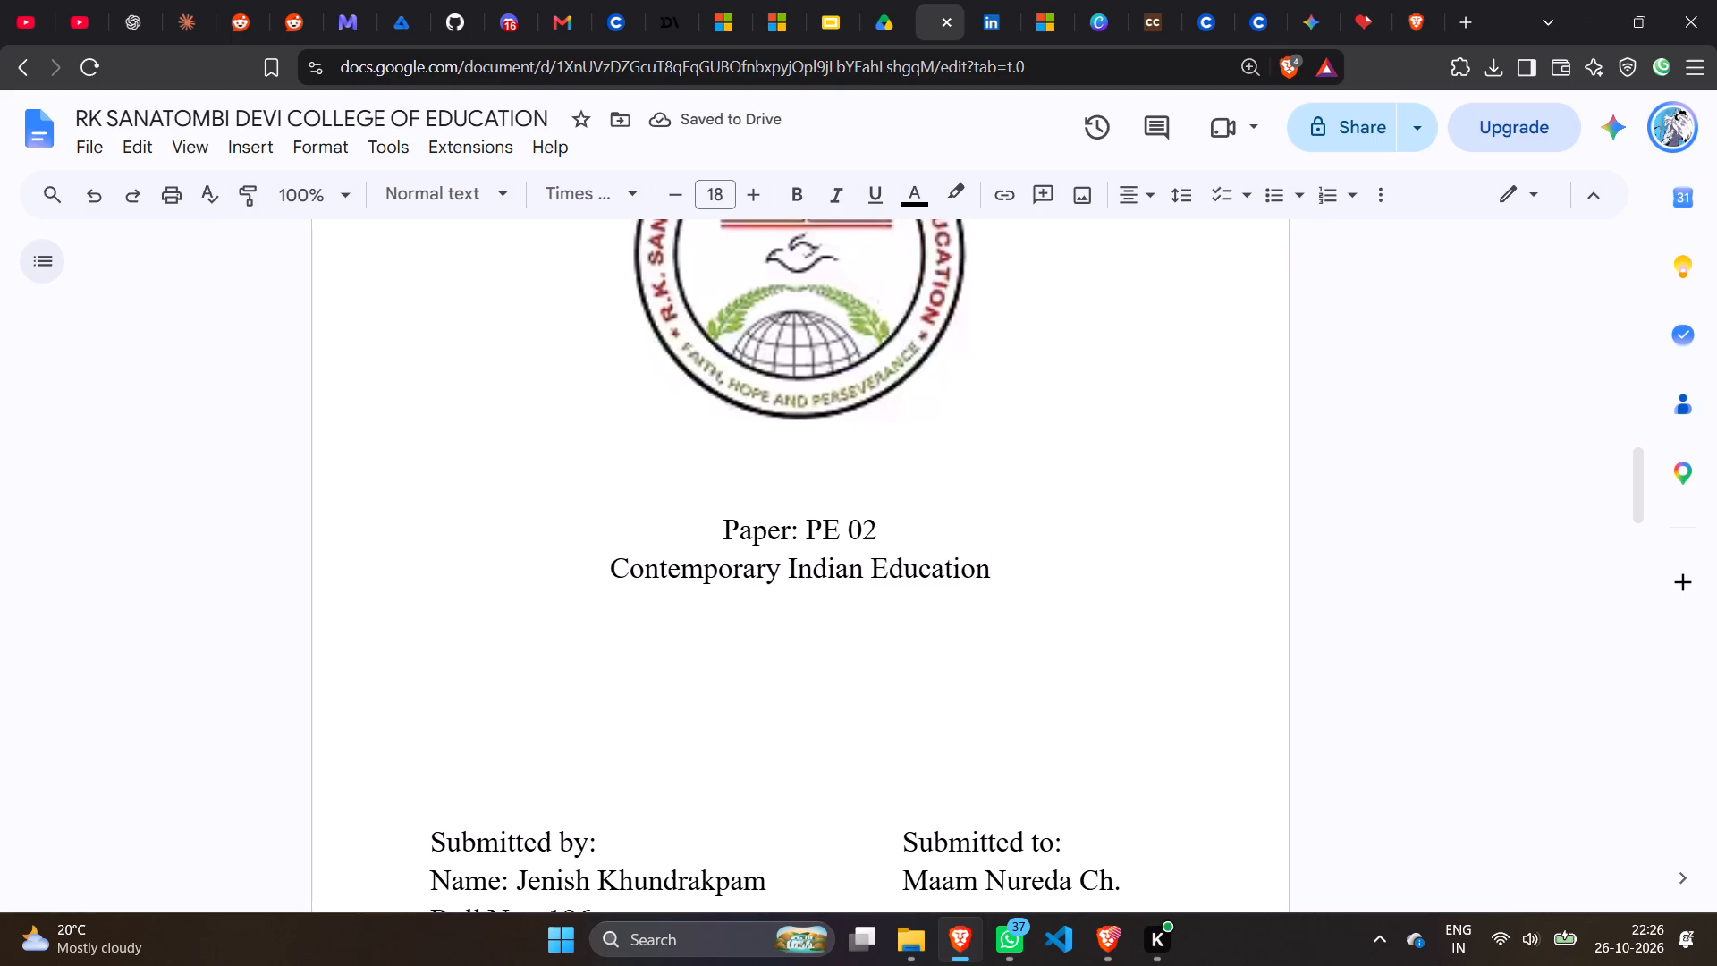
Replace the recipient under "Submitted to:" on the PE 02 cover with "Miss Rubina".
scroll(779, 662, "down", 2)
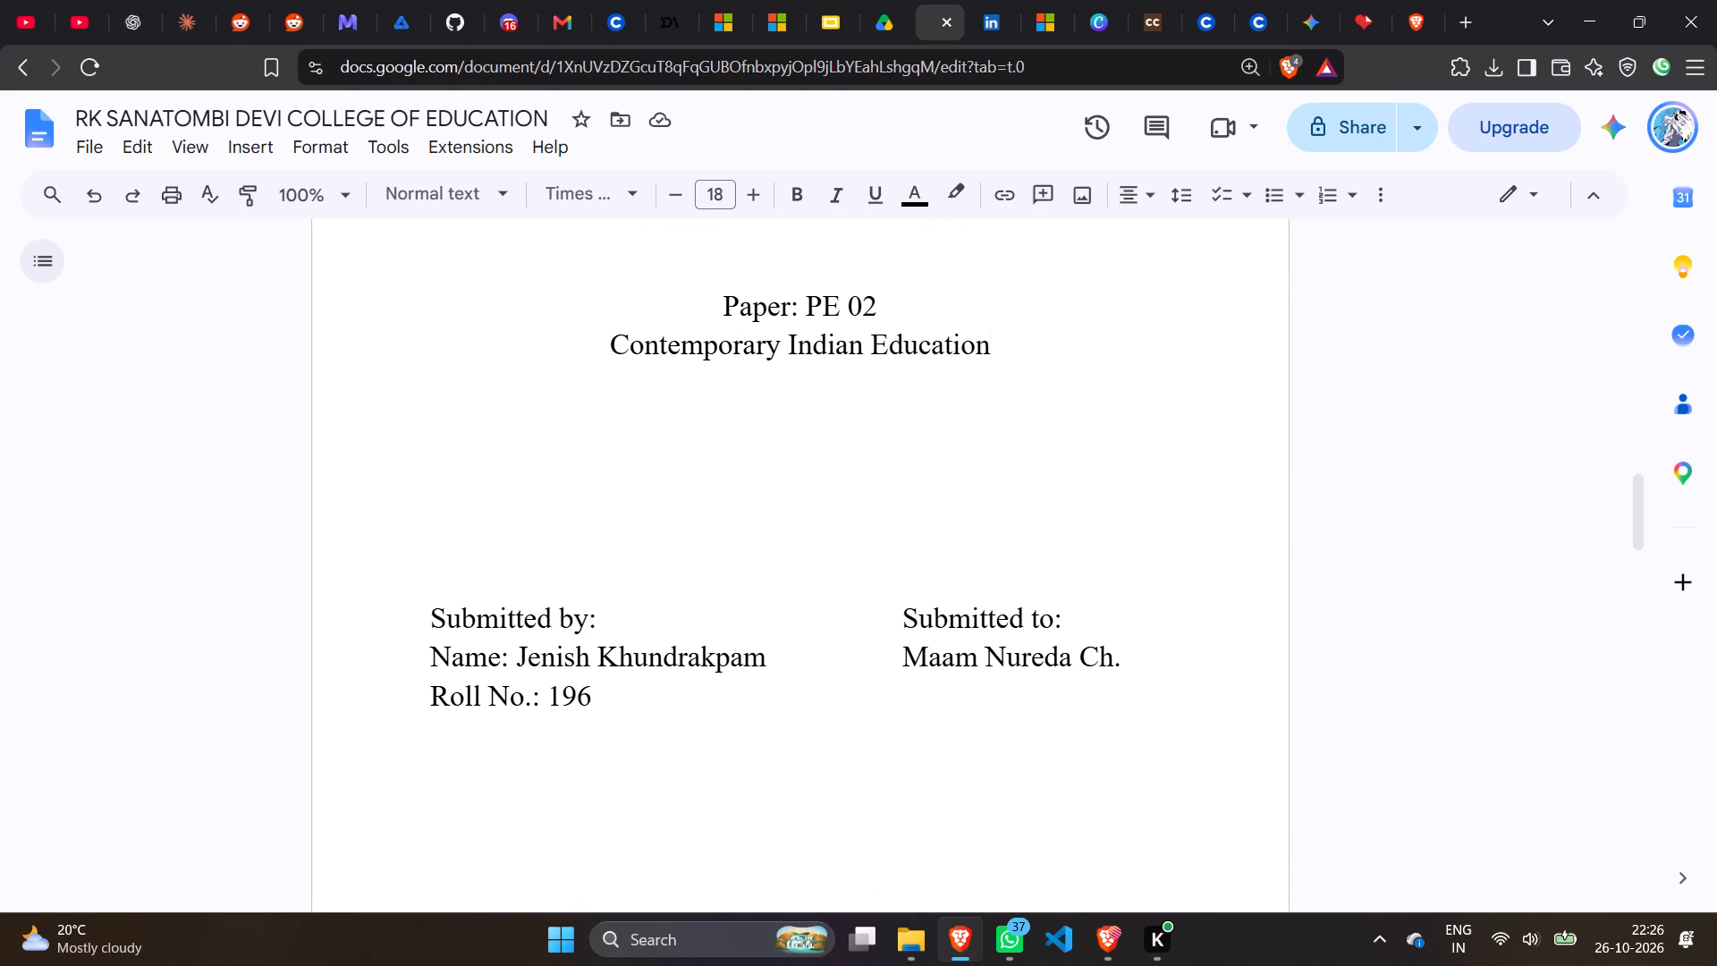
left_click_drag(1121, 663, 988, 662)
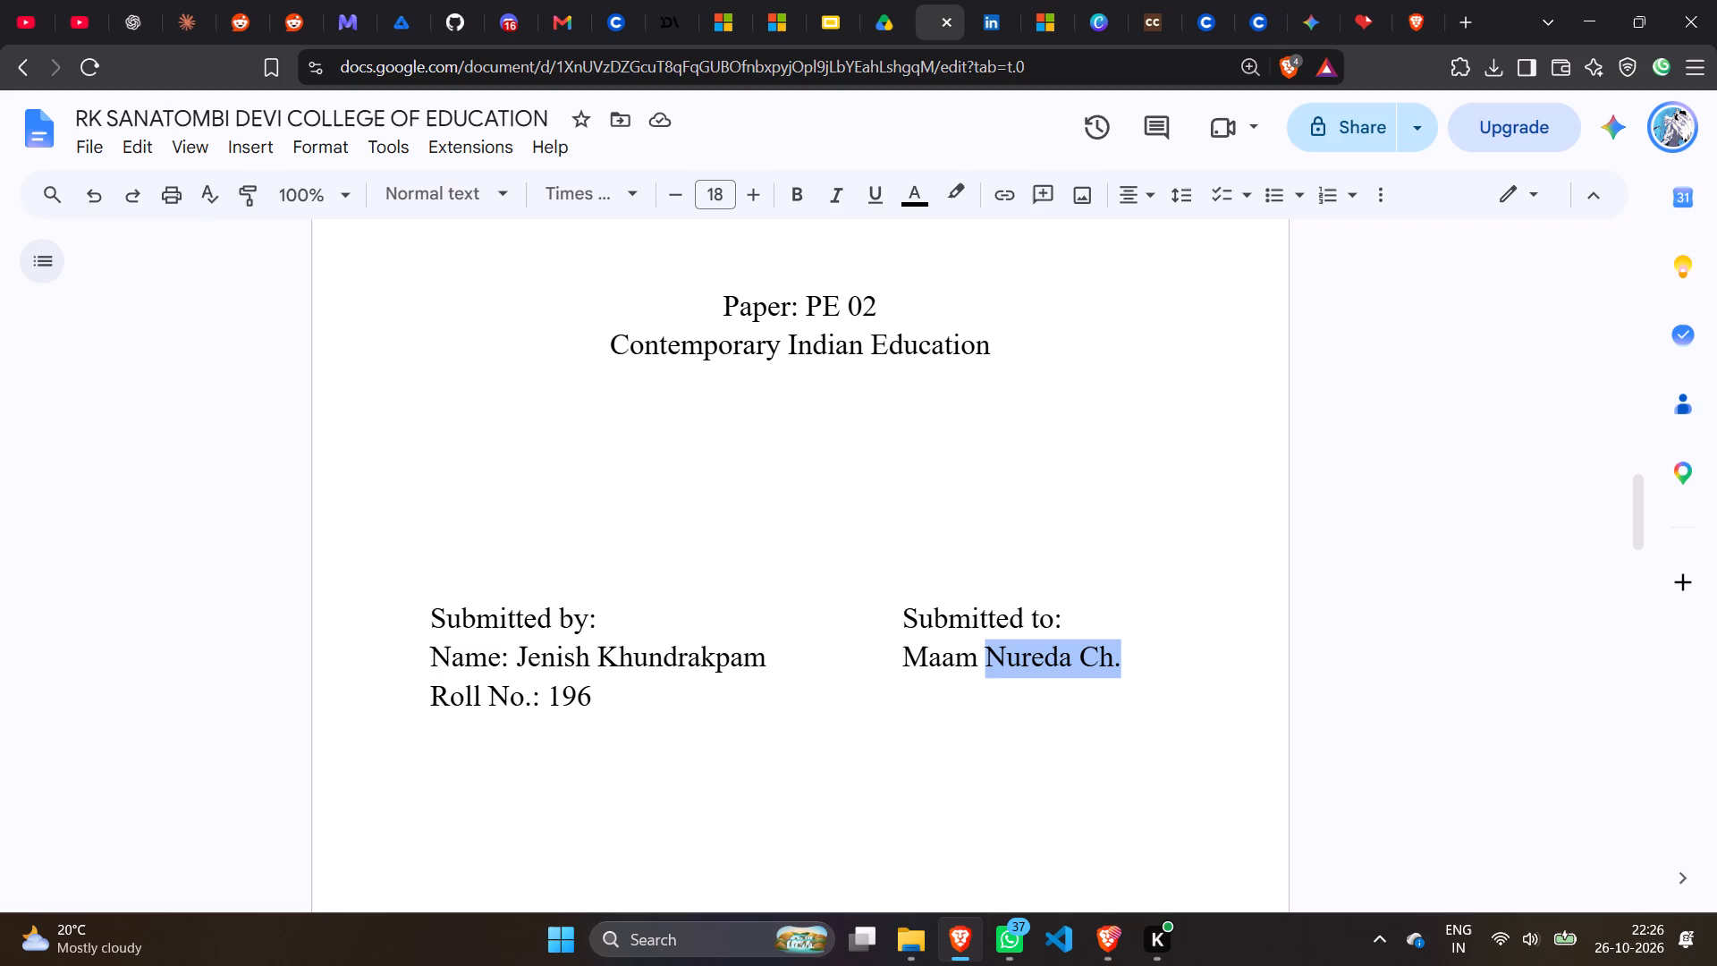
left_click_drag(988, 662, 949, 670)
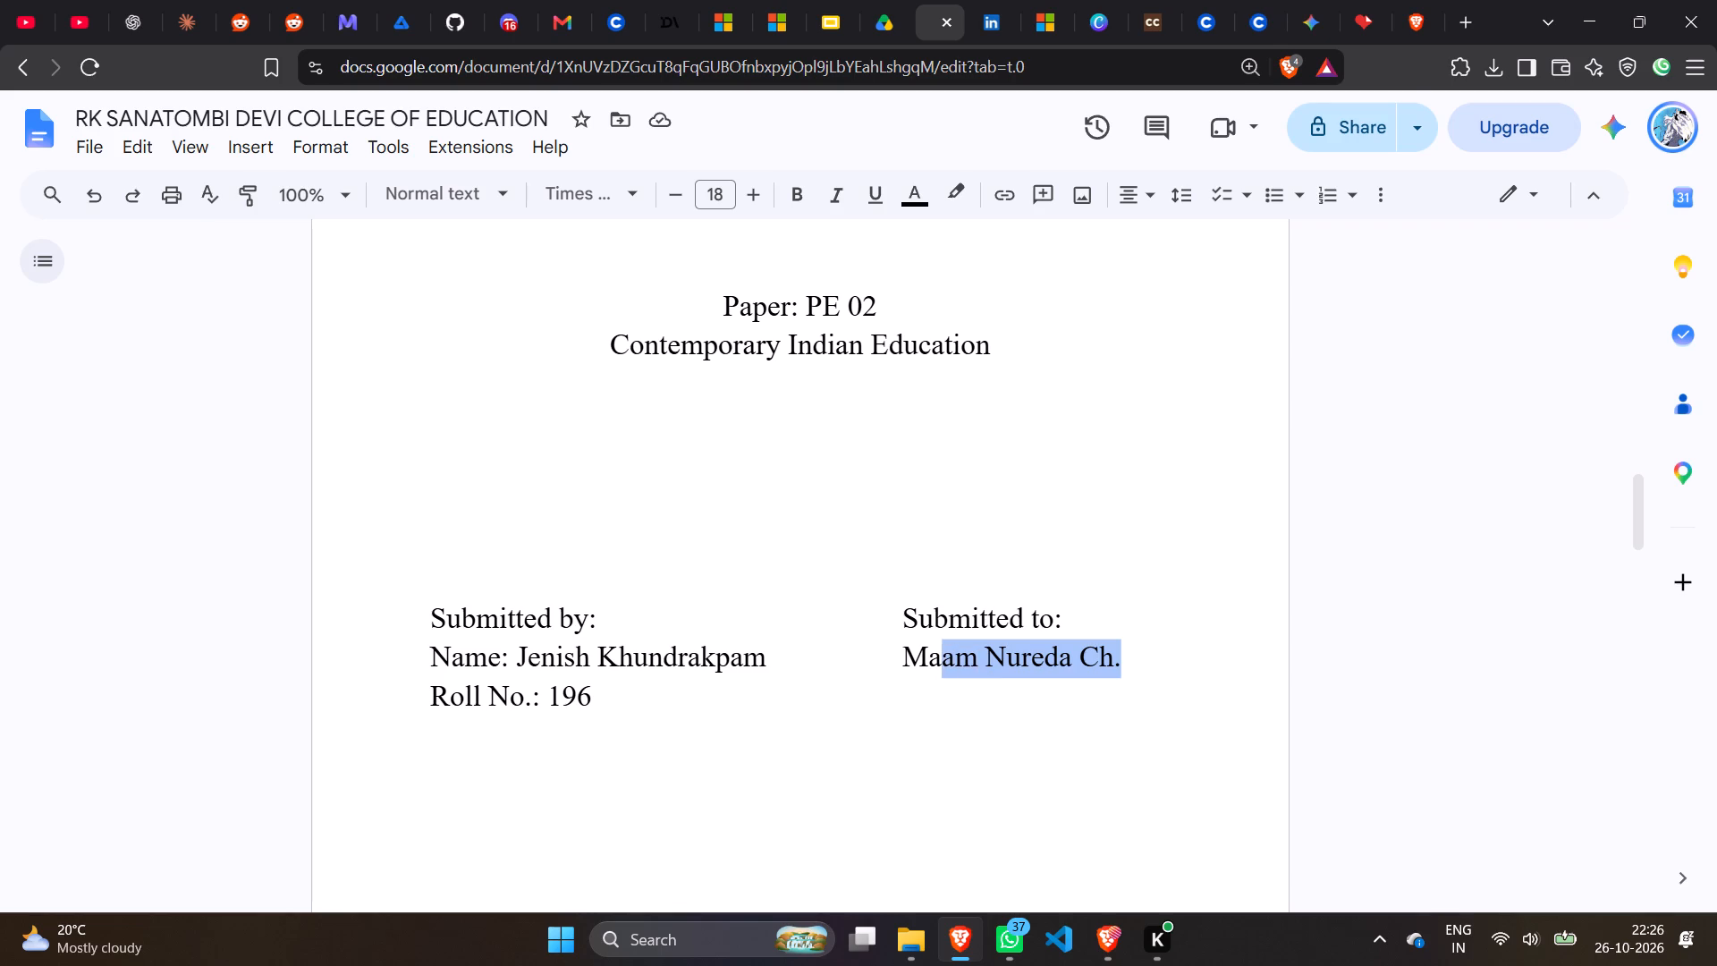
left_click_drag(949, 670, 942, 675)
key("BackSpace")
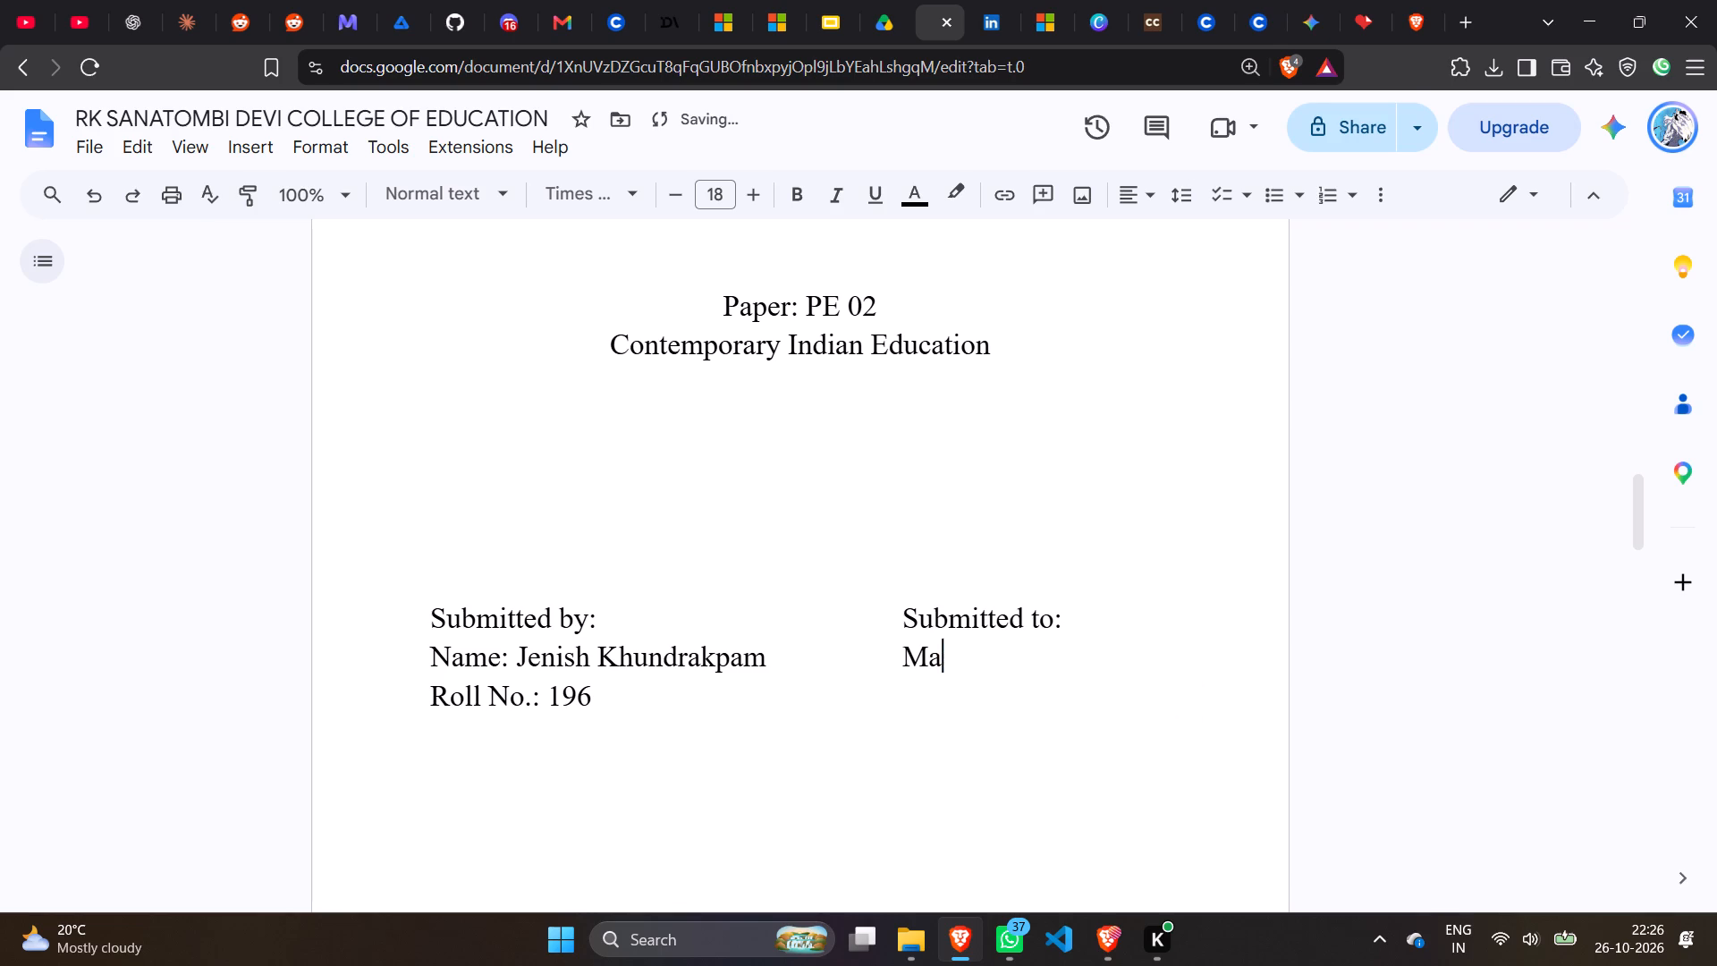
key("BackSpace")
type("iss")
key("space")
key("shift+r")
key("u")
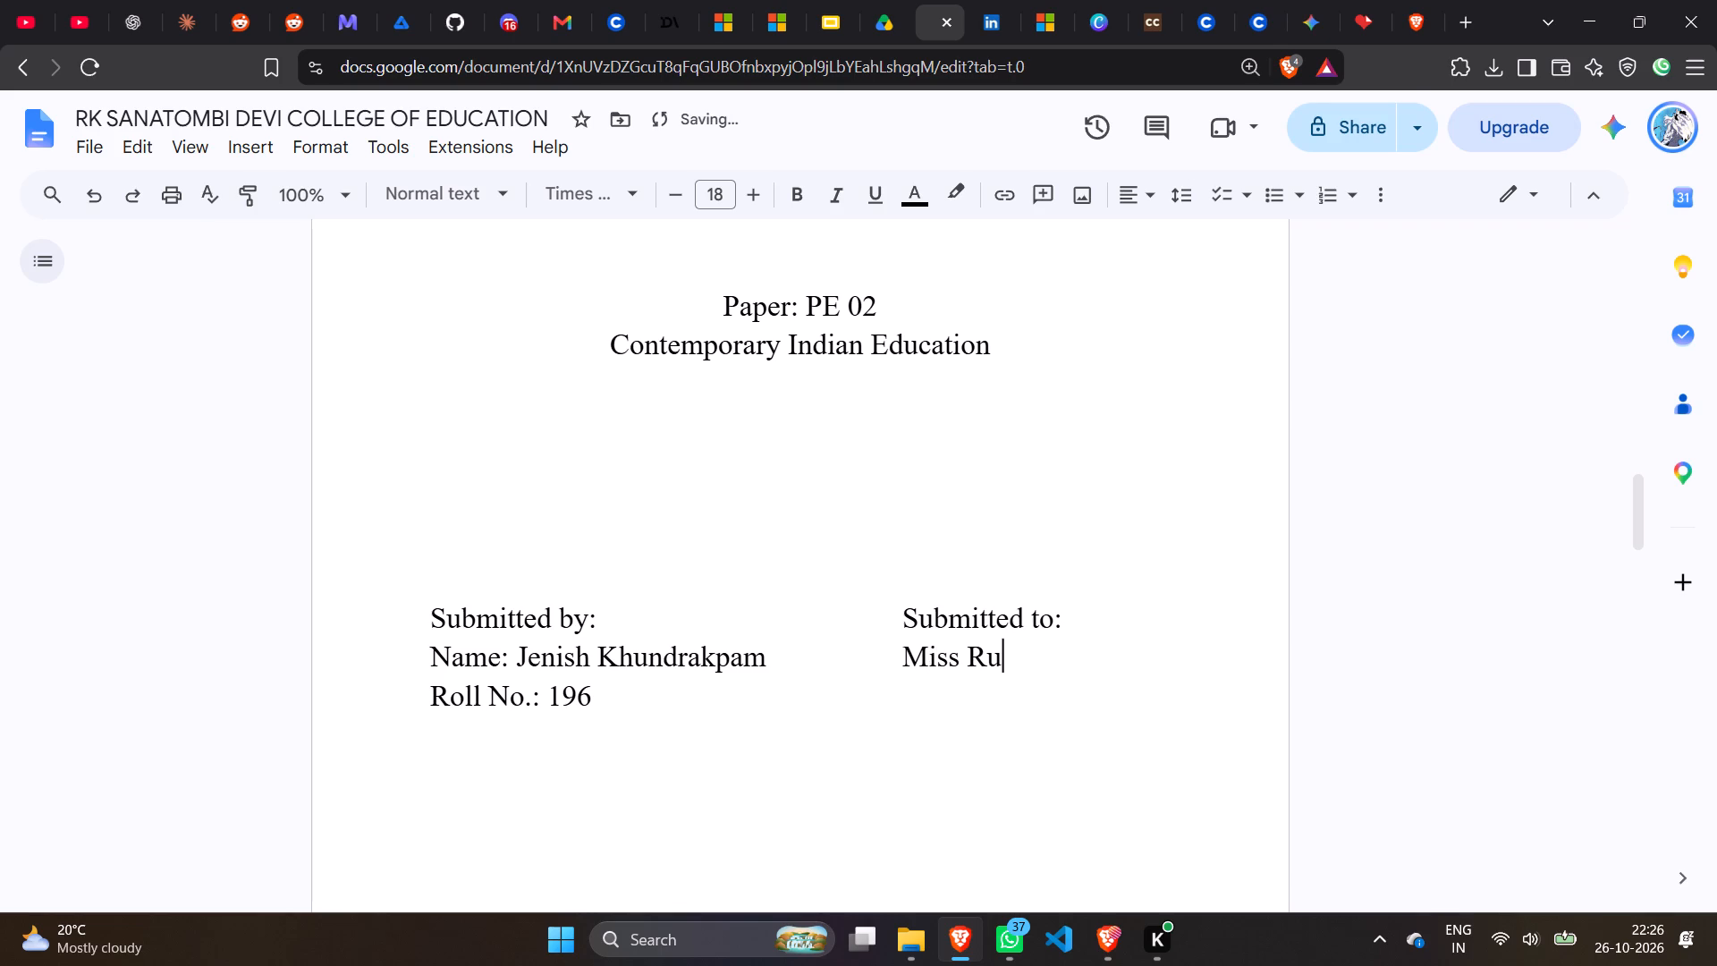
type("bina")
Copy the whole PE 02 cover, from the college title through the submission blocks, and paste it on the blank fourth page.
scroll(740, 635, "up", 5)
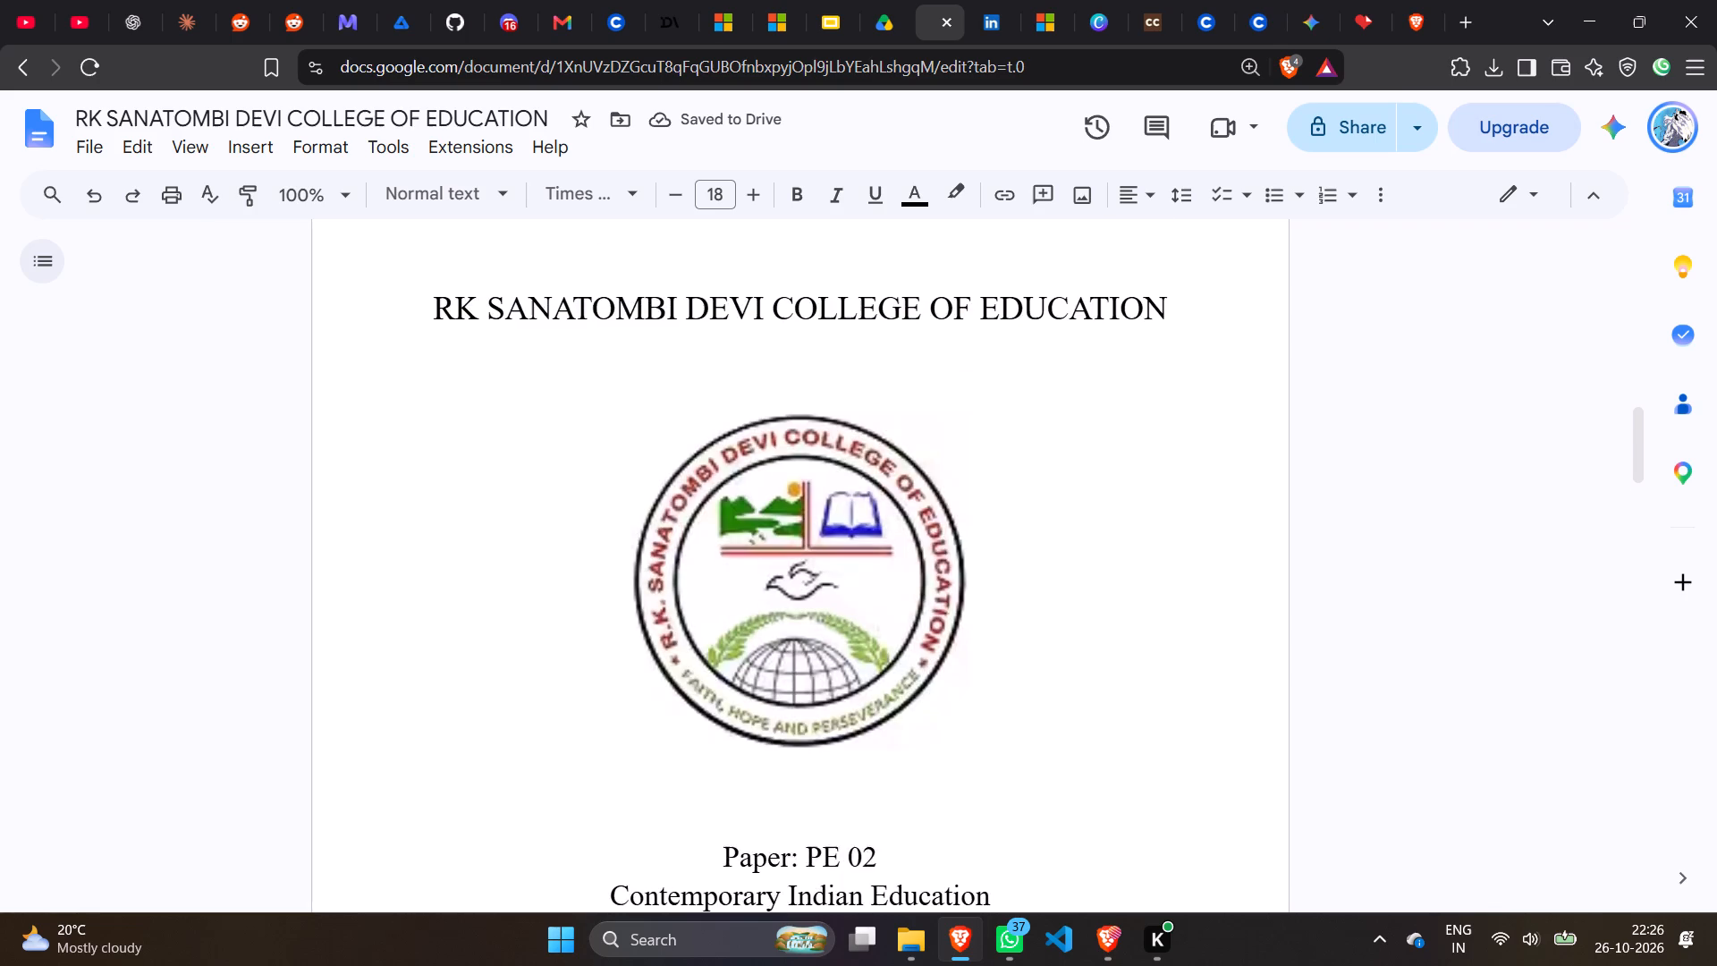
scroll(740, 635, "down", 3)
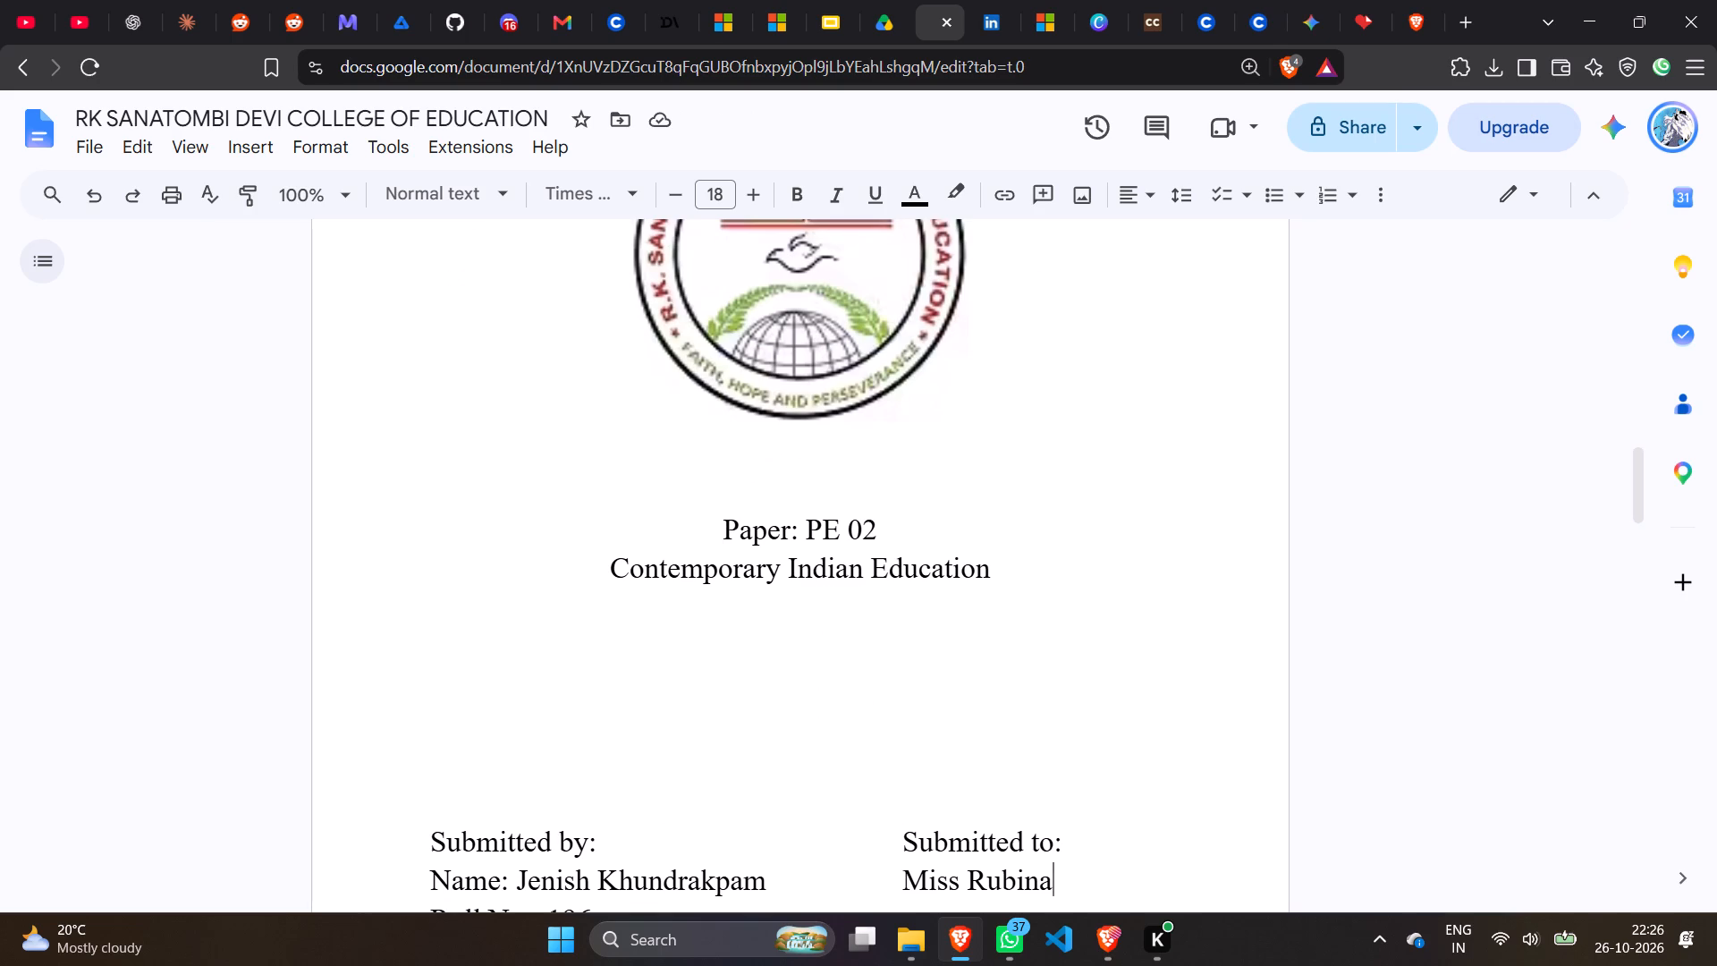
scroll(738, 635, "down", 4)
left_click_drag(677, 535, 647, 528)
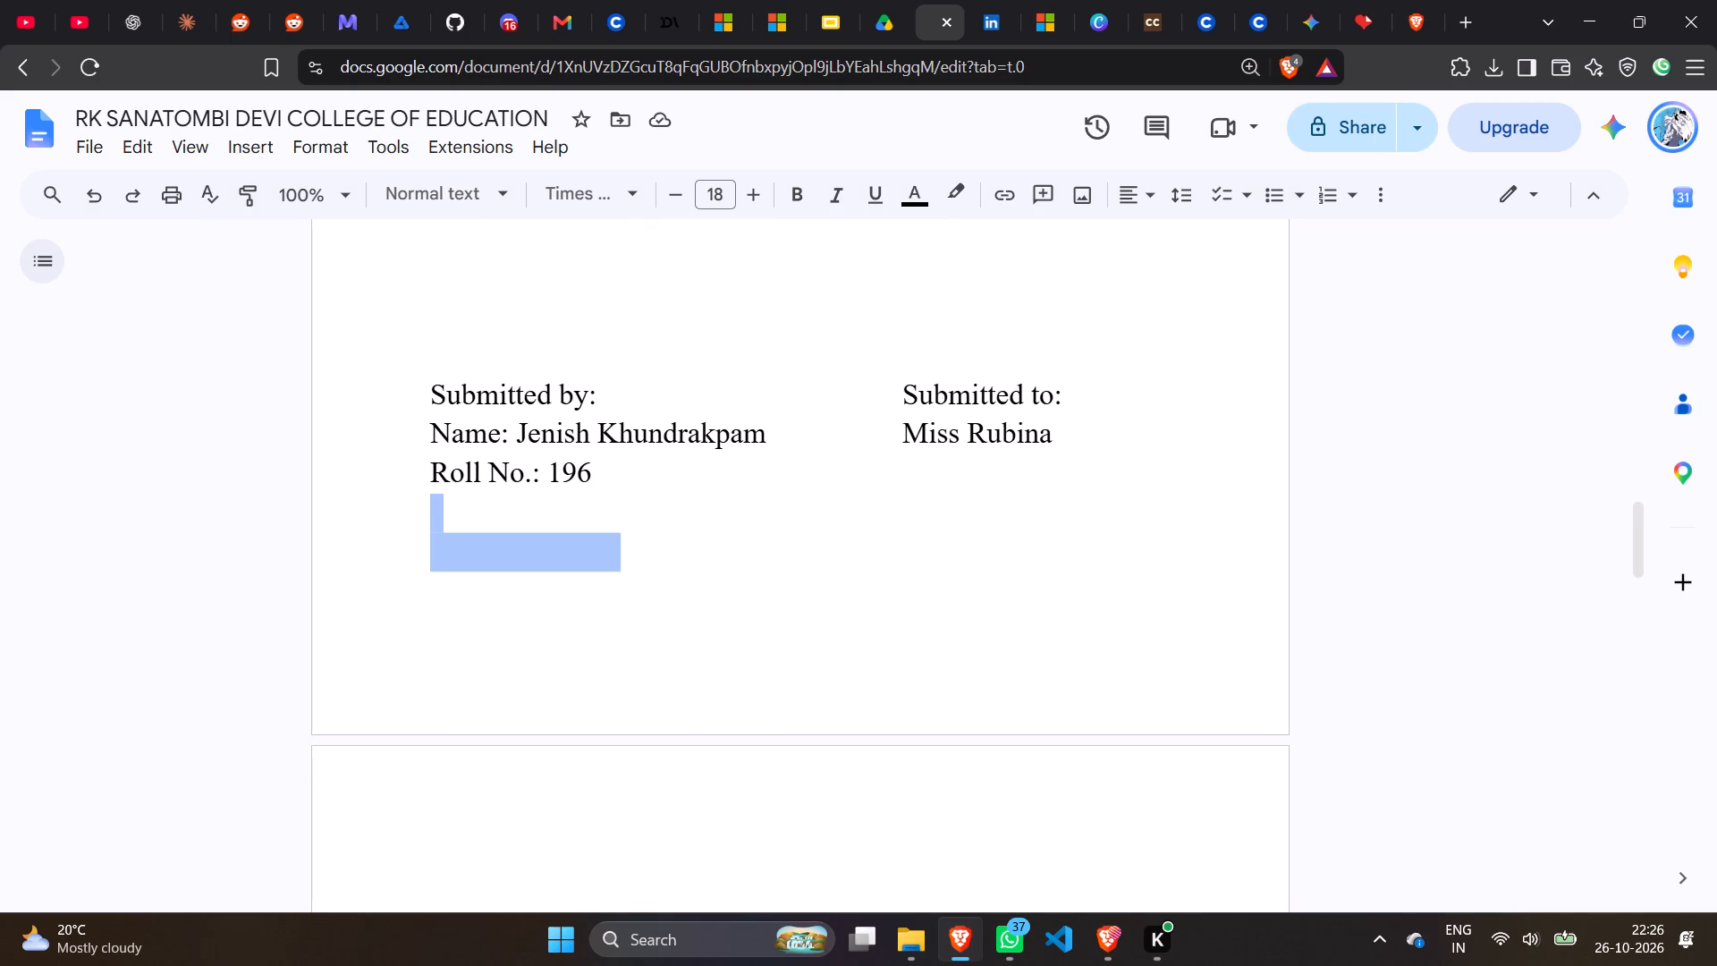
left_click_drag(647, 528, 521, 446)
scroll(534, 444, "up", 3)
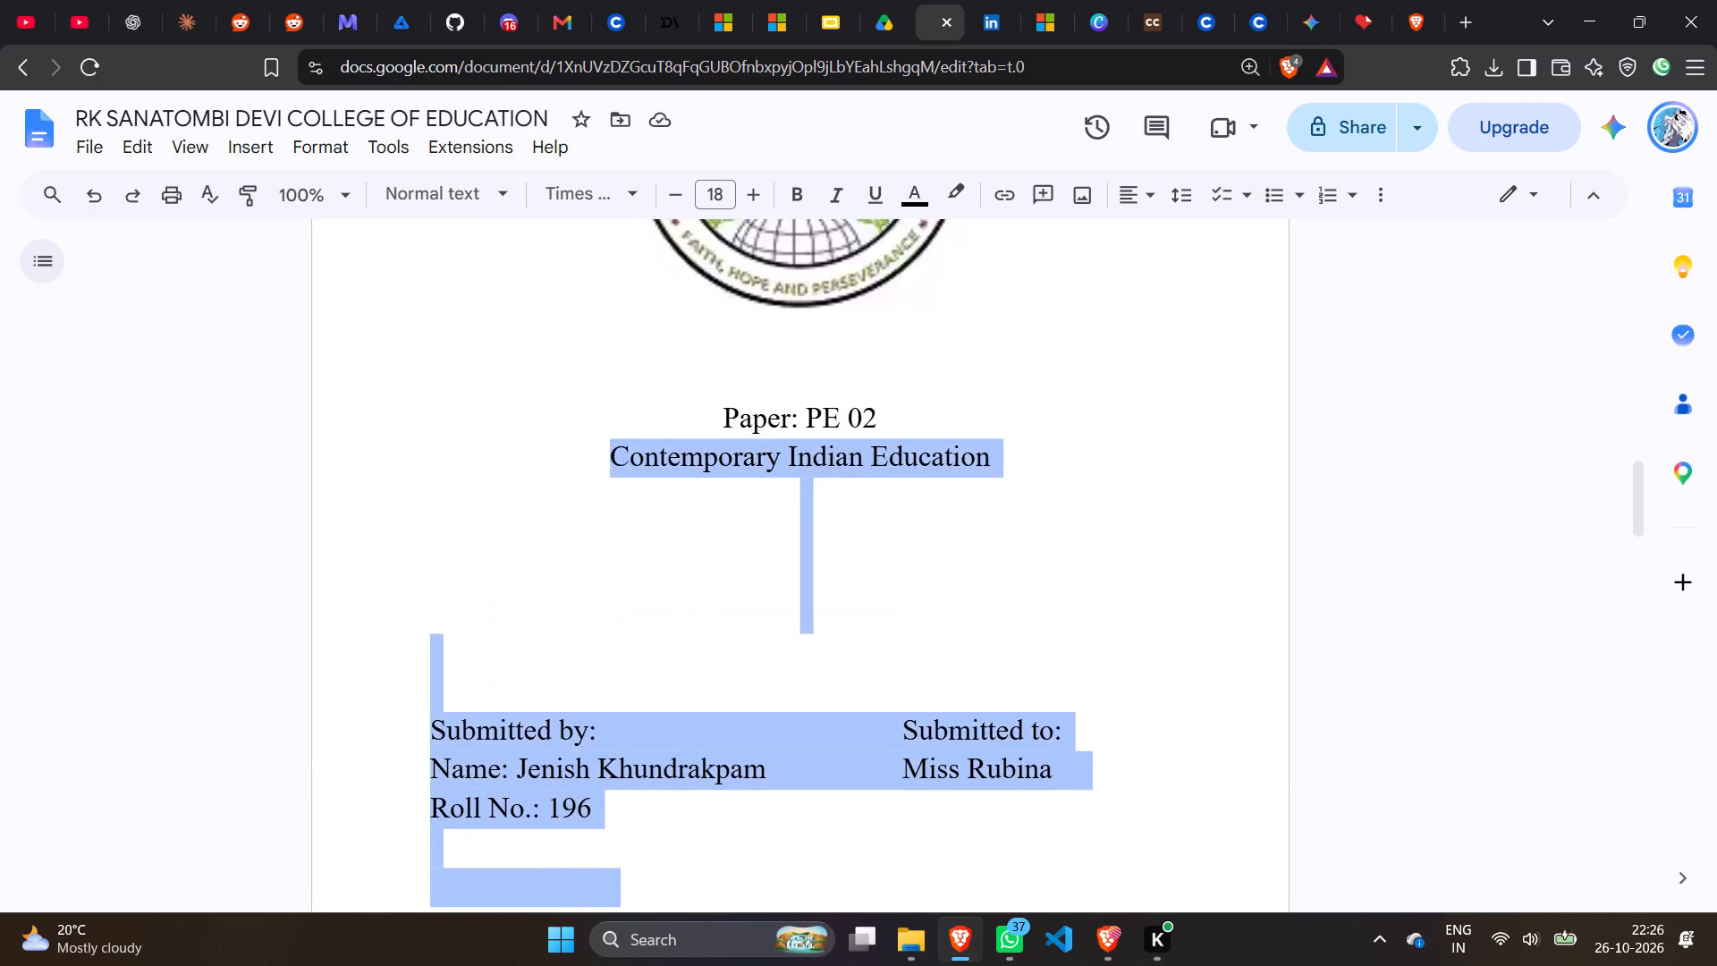
left_click_drag(521, 446, 414, 432)
scroll(521, 446, "up", 5)
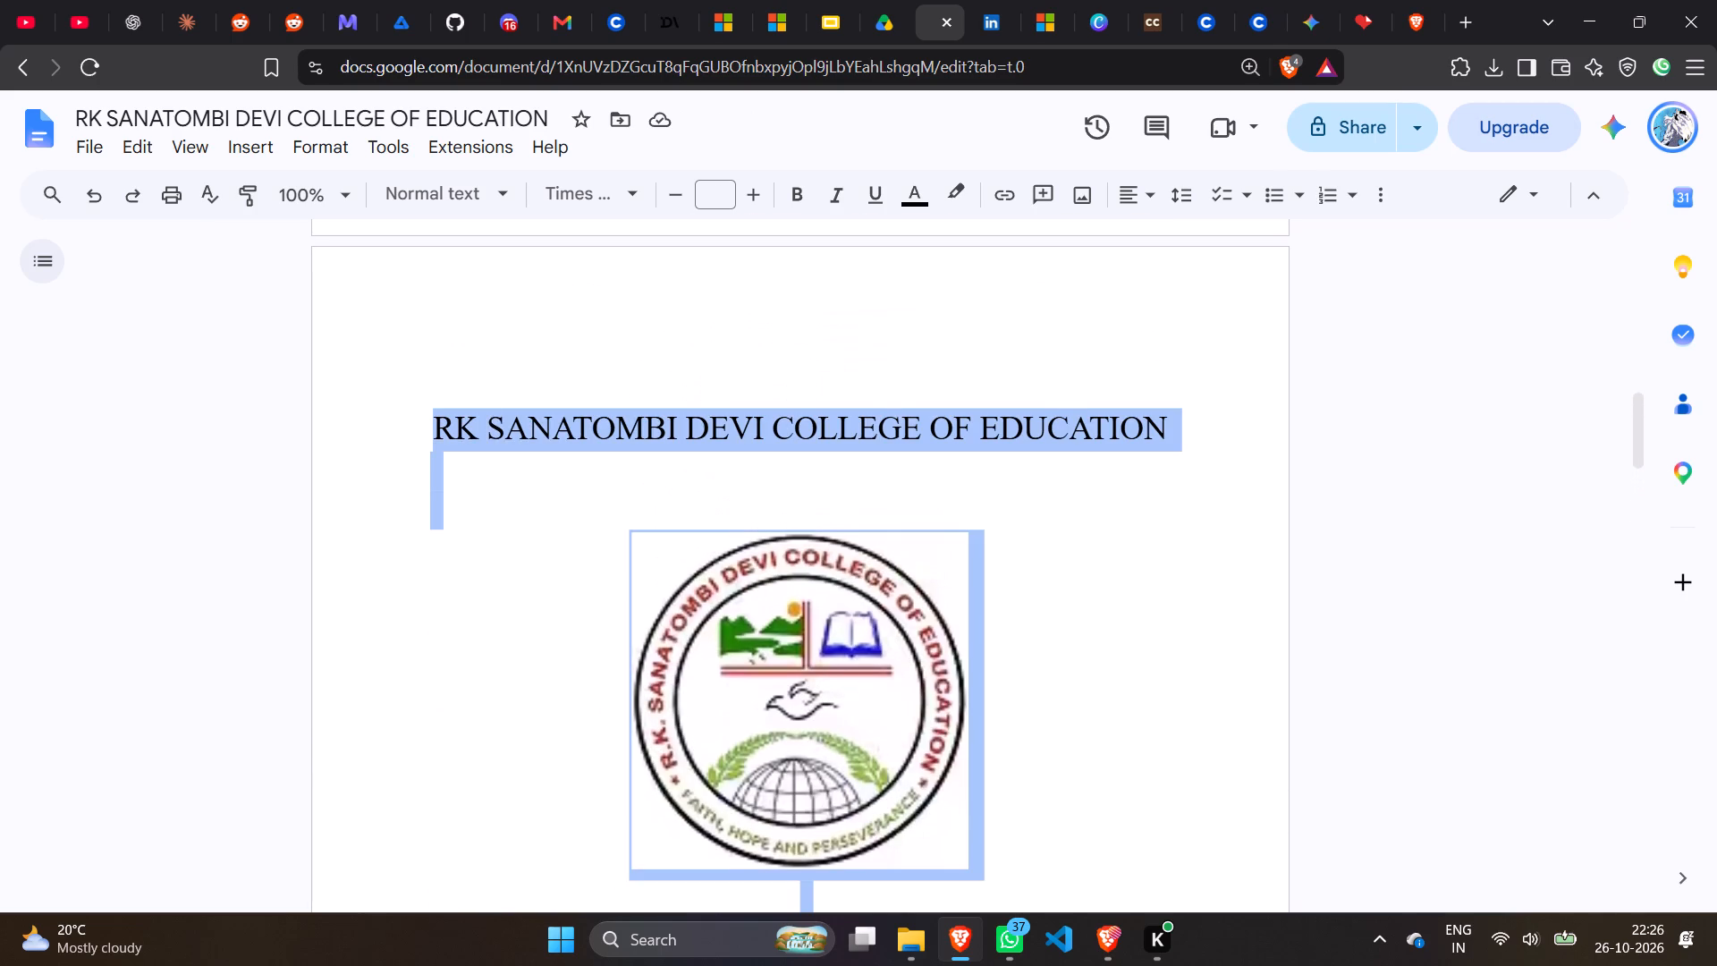
key("ctrl+c")
scroll(414, 432, "down", 20)
scroll(414, 432, "down", 1)
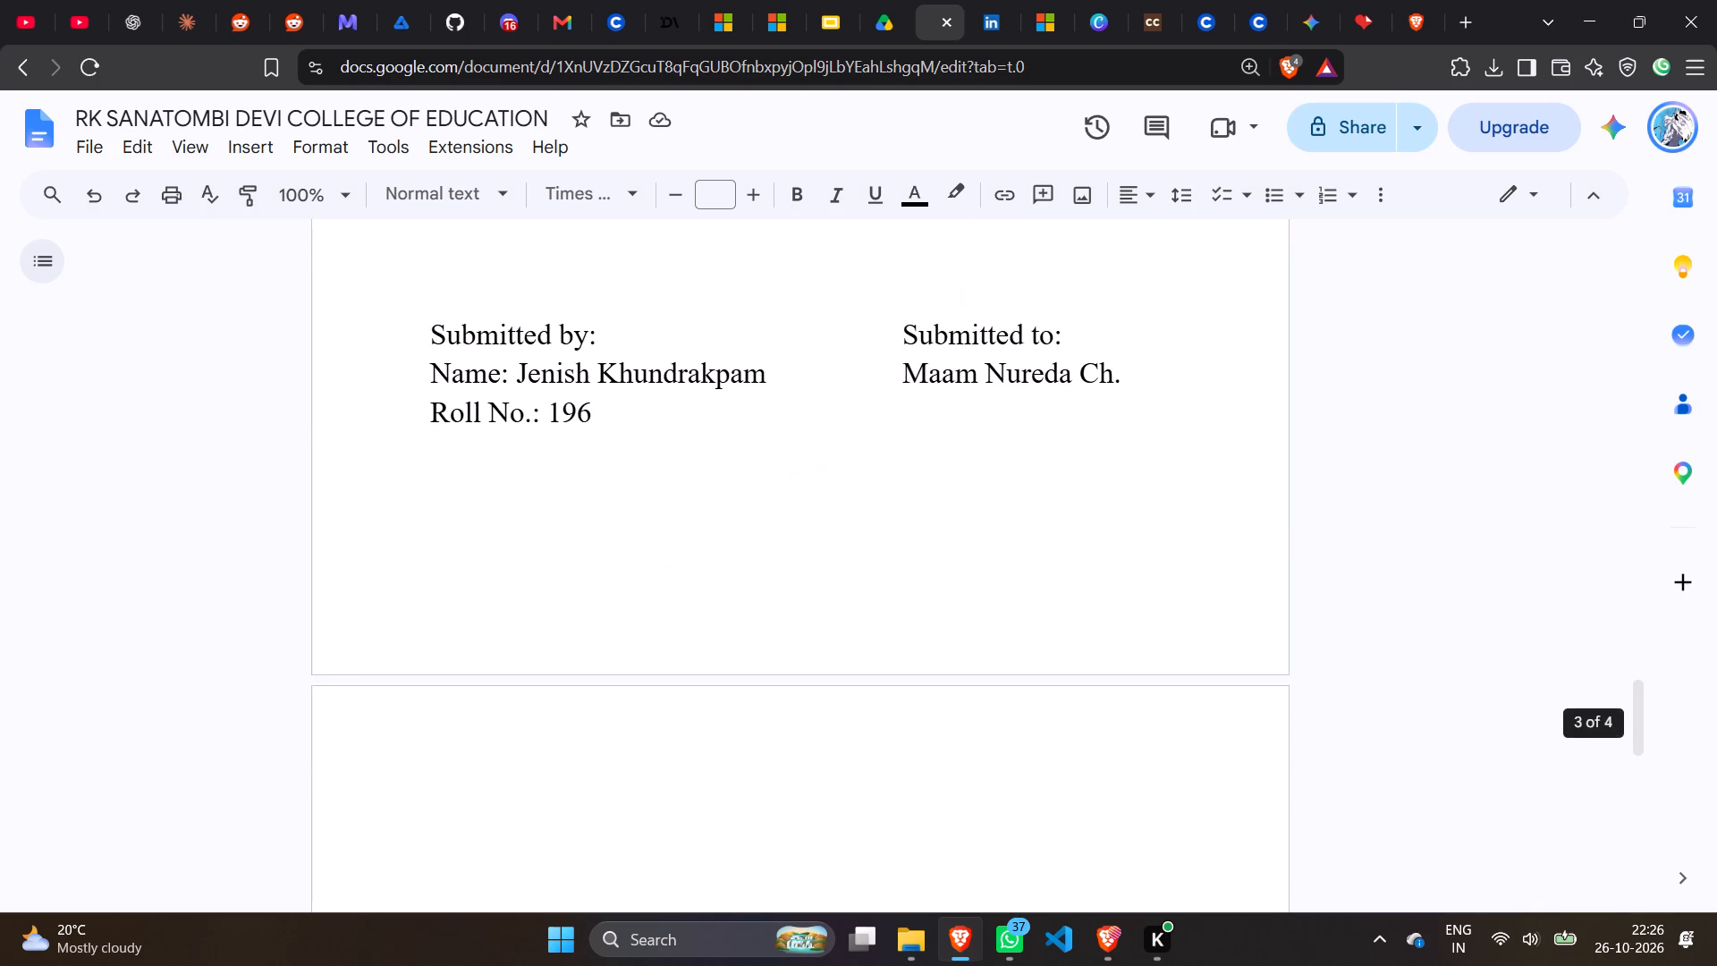
scroll(454, 482, "down", 3)
left_click(478, 498)
key("ctrl+v")
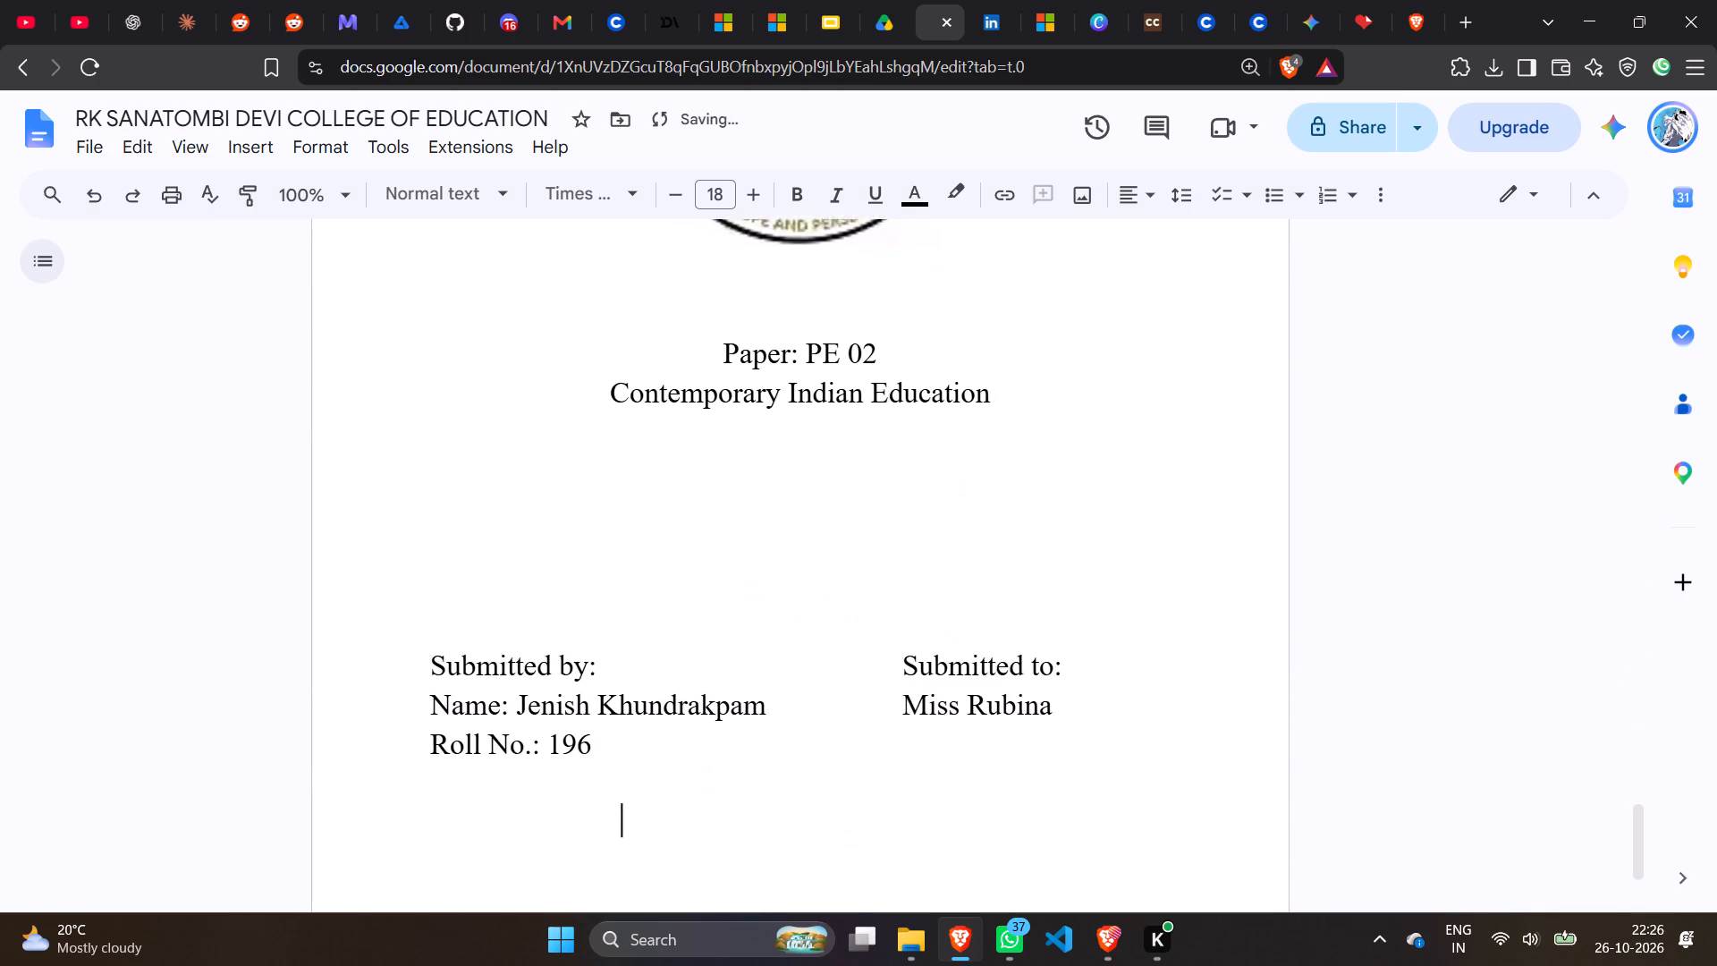
Add a line reading "B.Ed." between the submitter's name and roll number on the first page's cover.
scroll(478, 497, "up", 14)
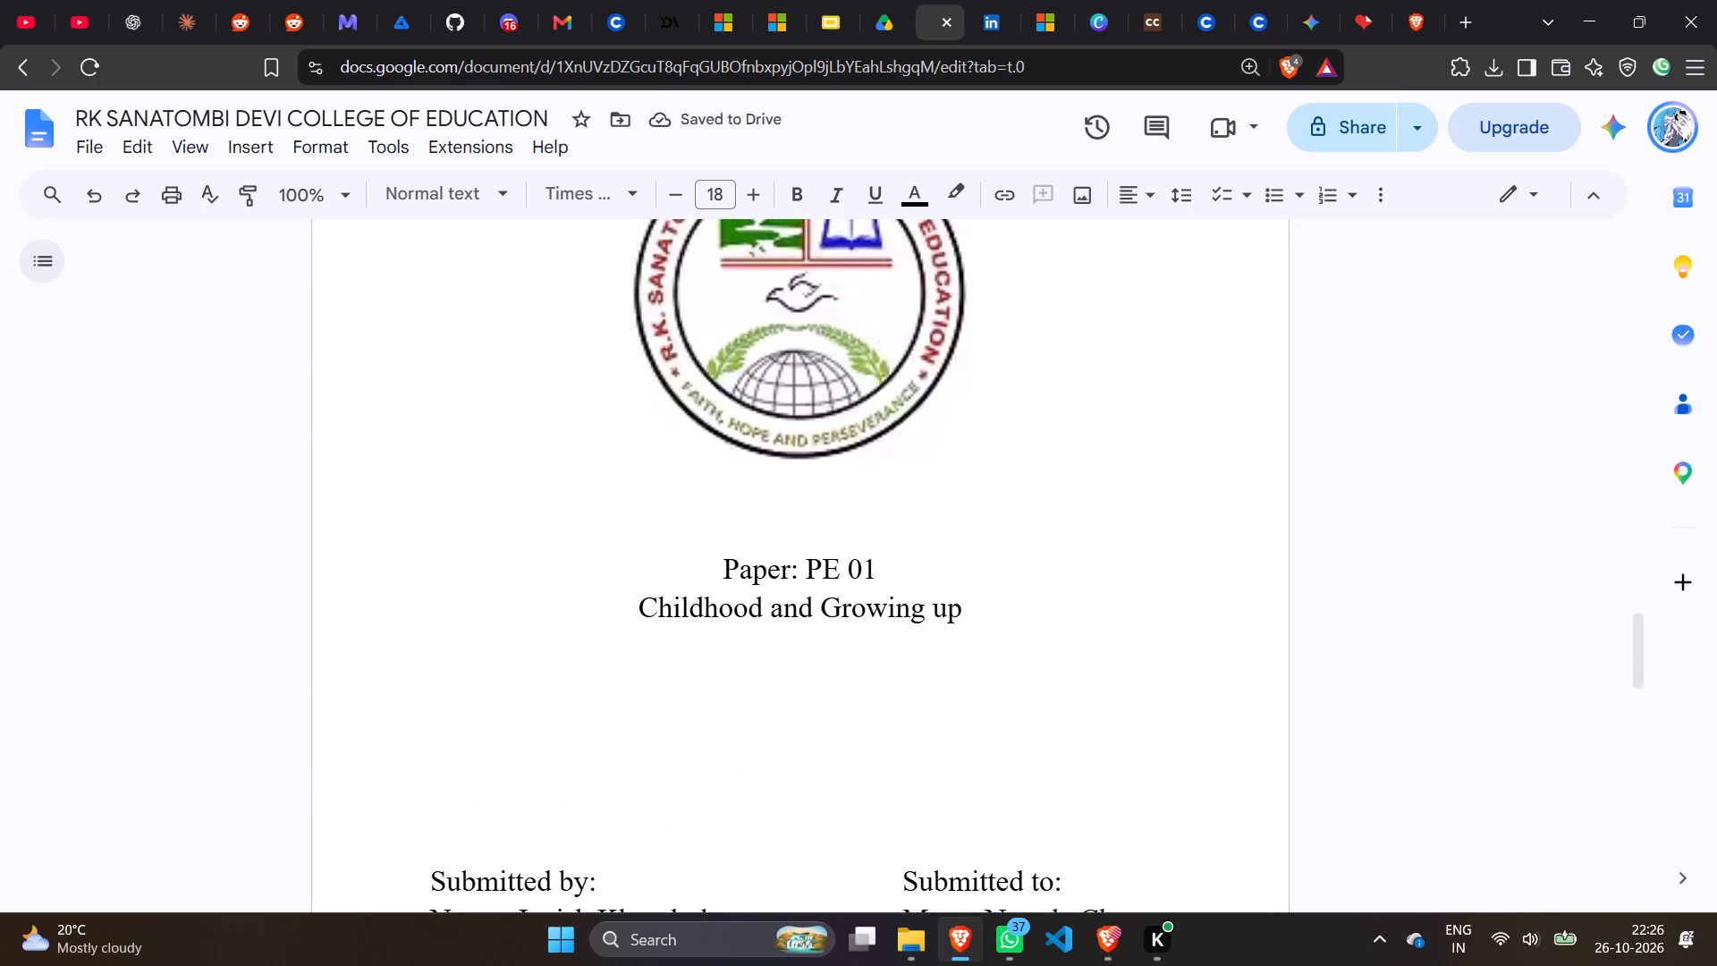
scroll(476, 502, "down", 3)
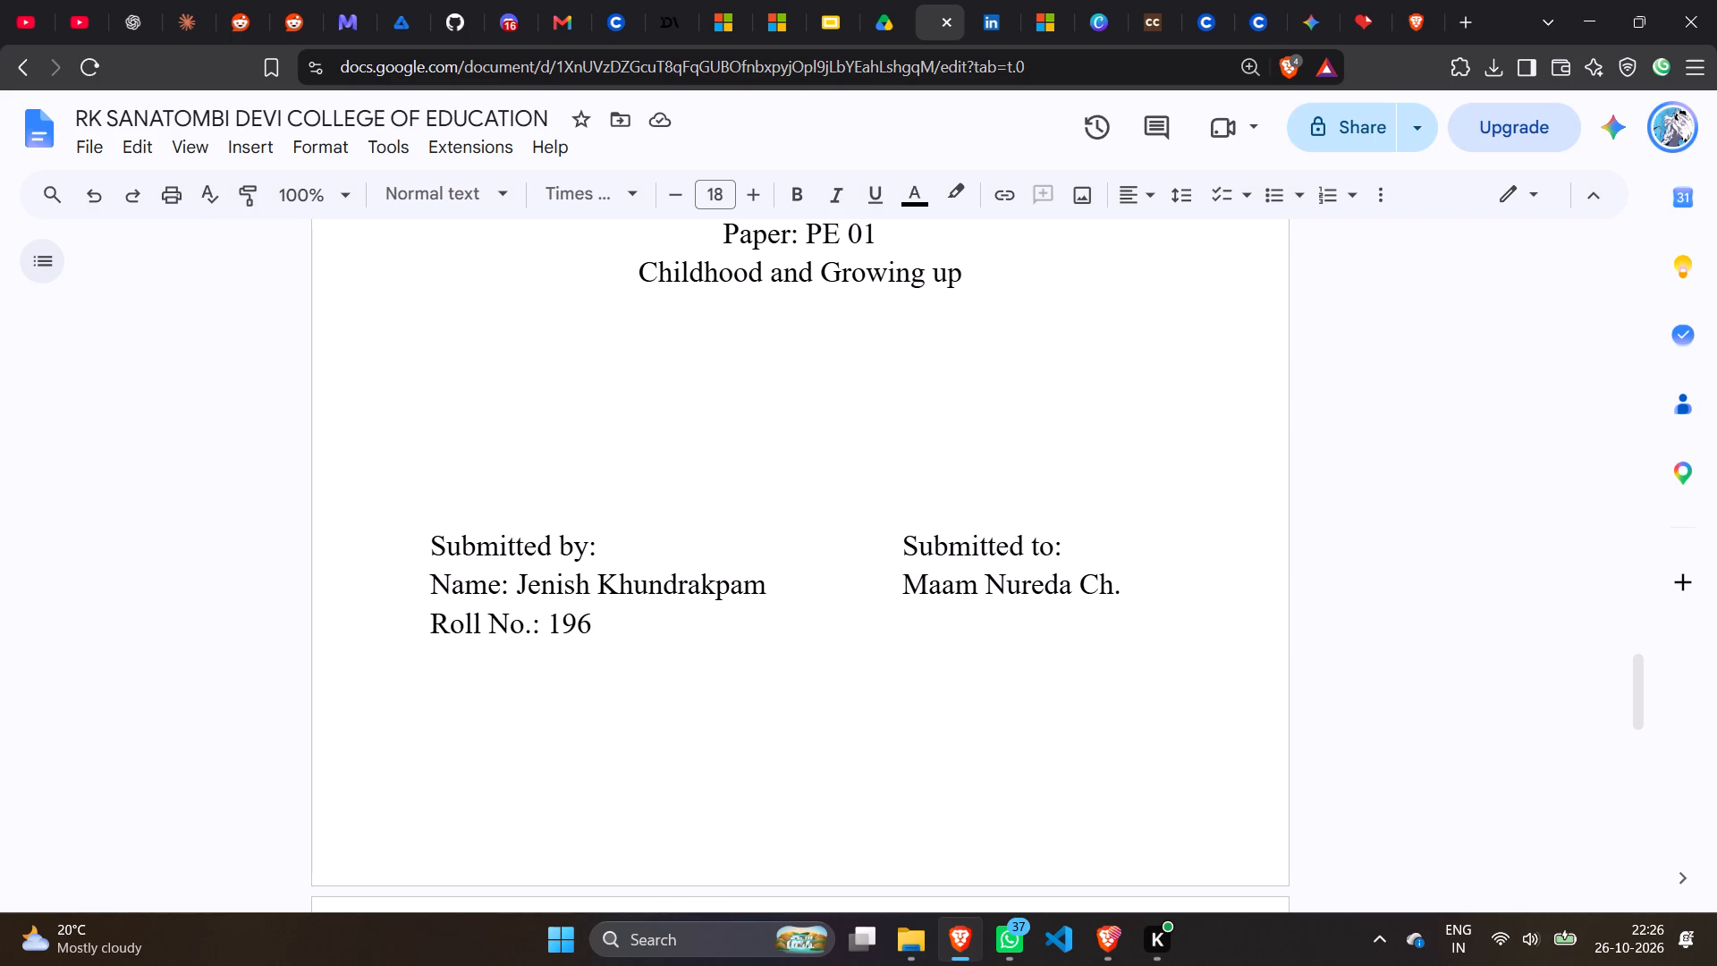
left_click(445, 685)
scroll(445, 667, "up", 20)
scroll(445, 667, "up", 20)
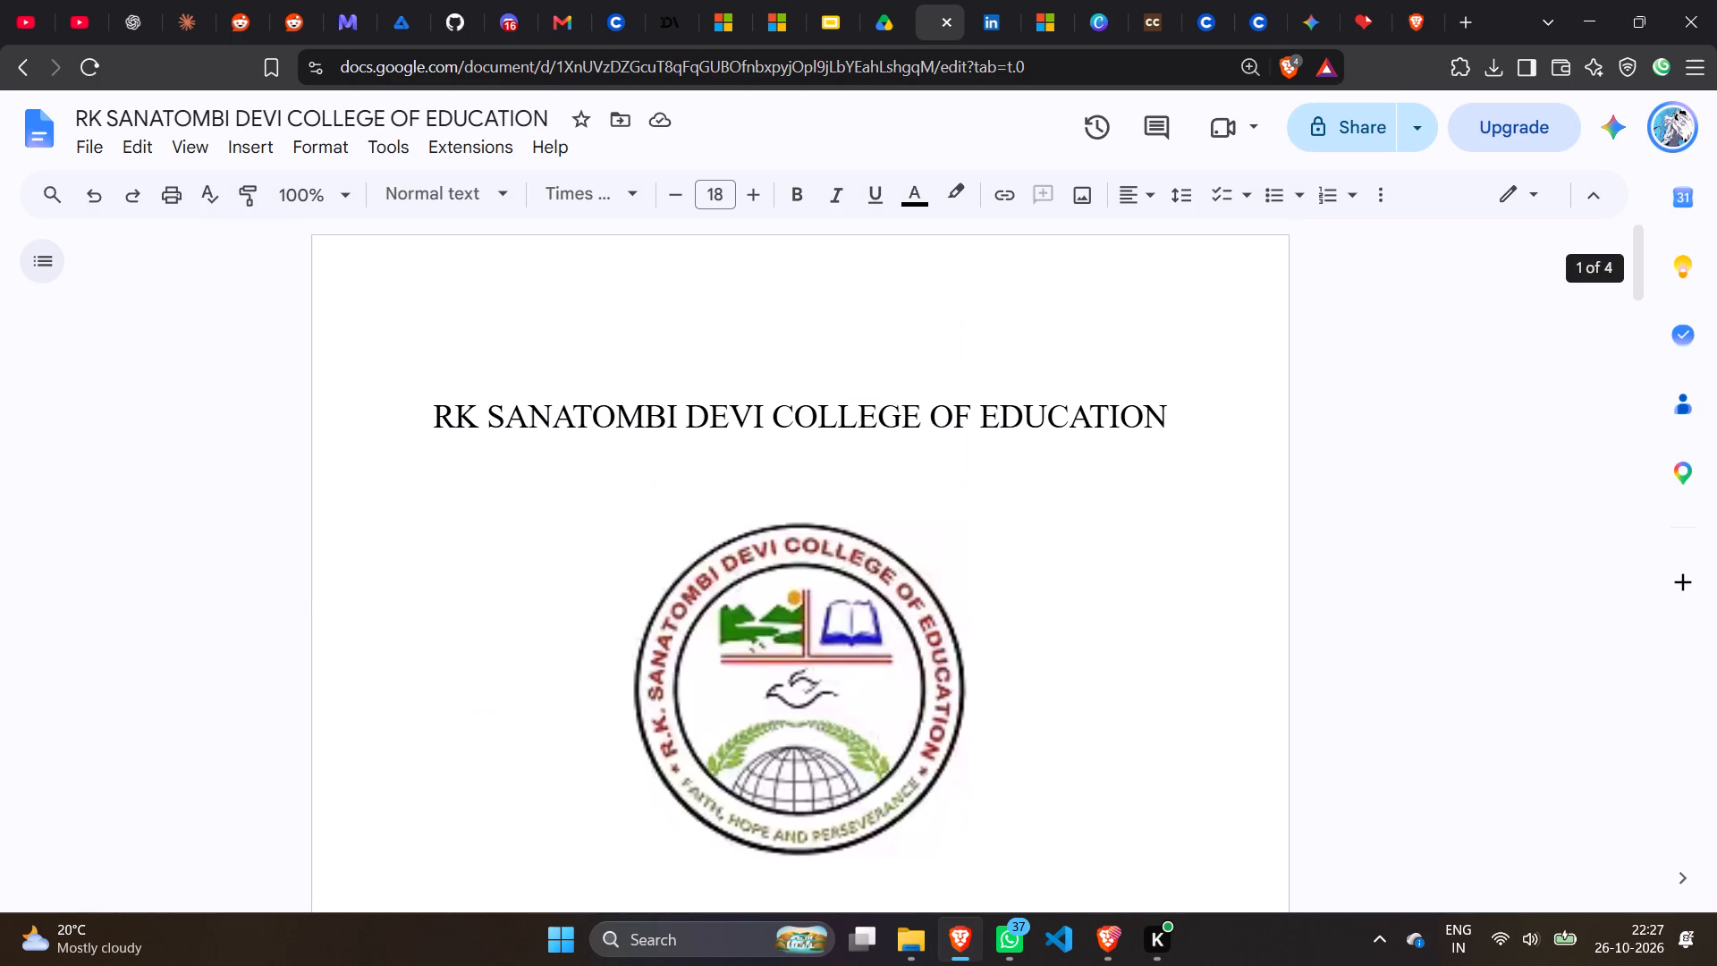
scroll(455, 660, "down", 7)
left_click(444, 607)
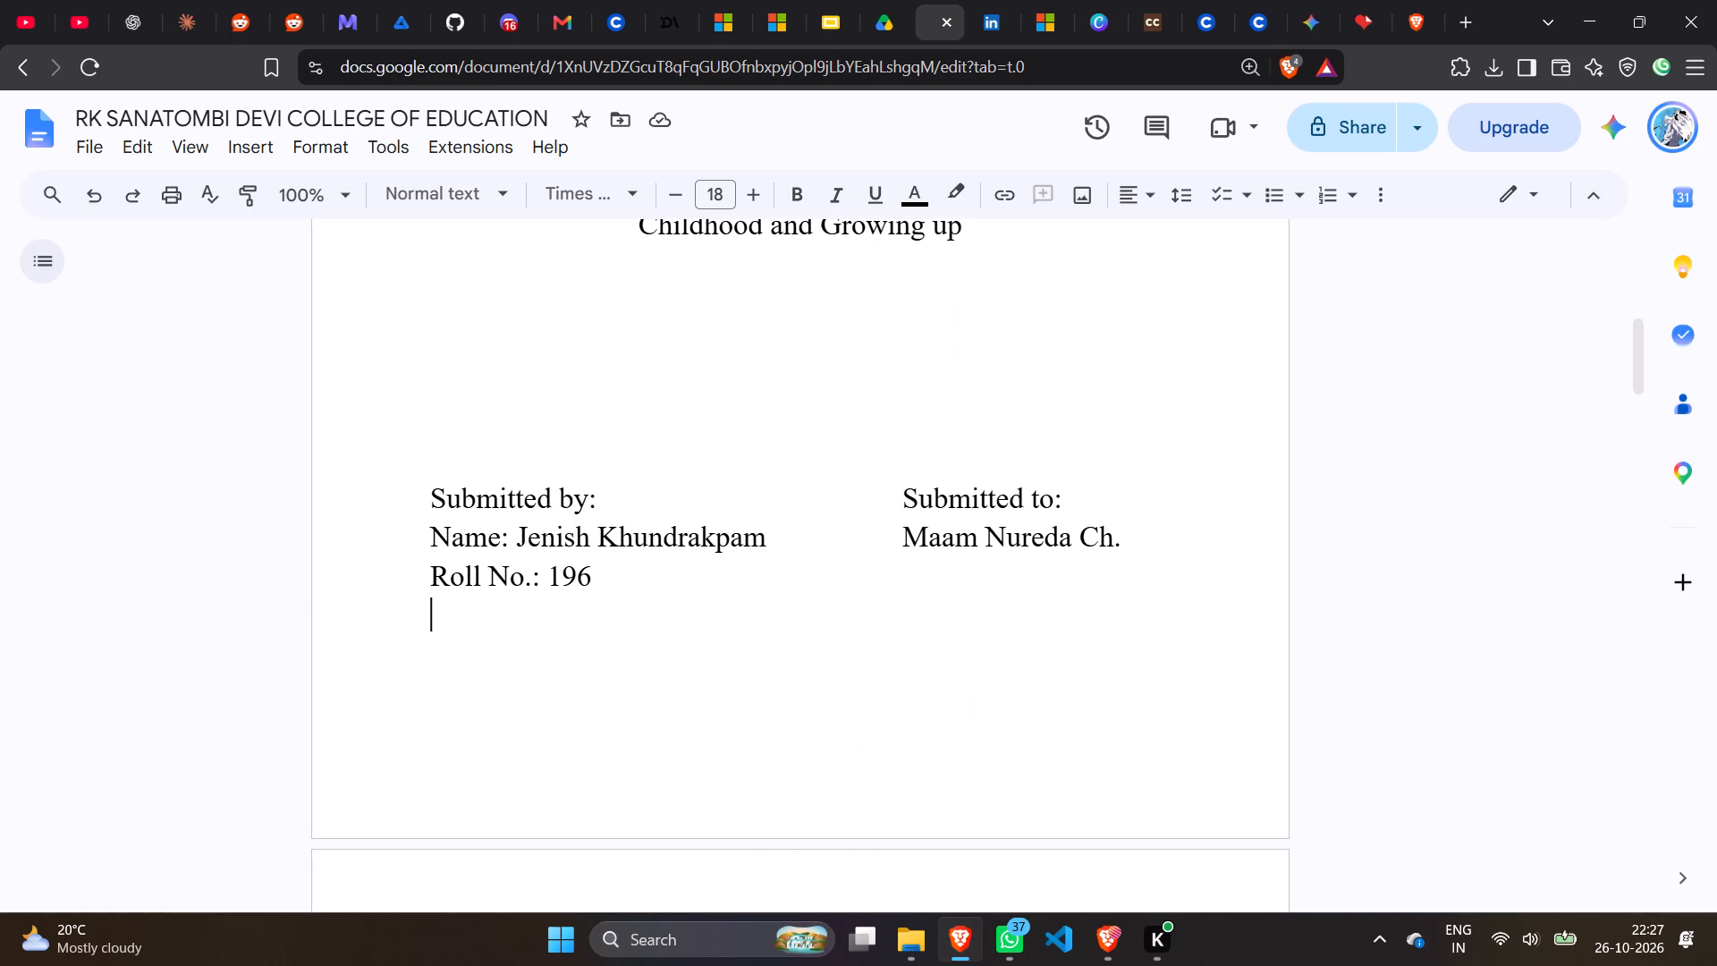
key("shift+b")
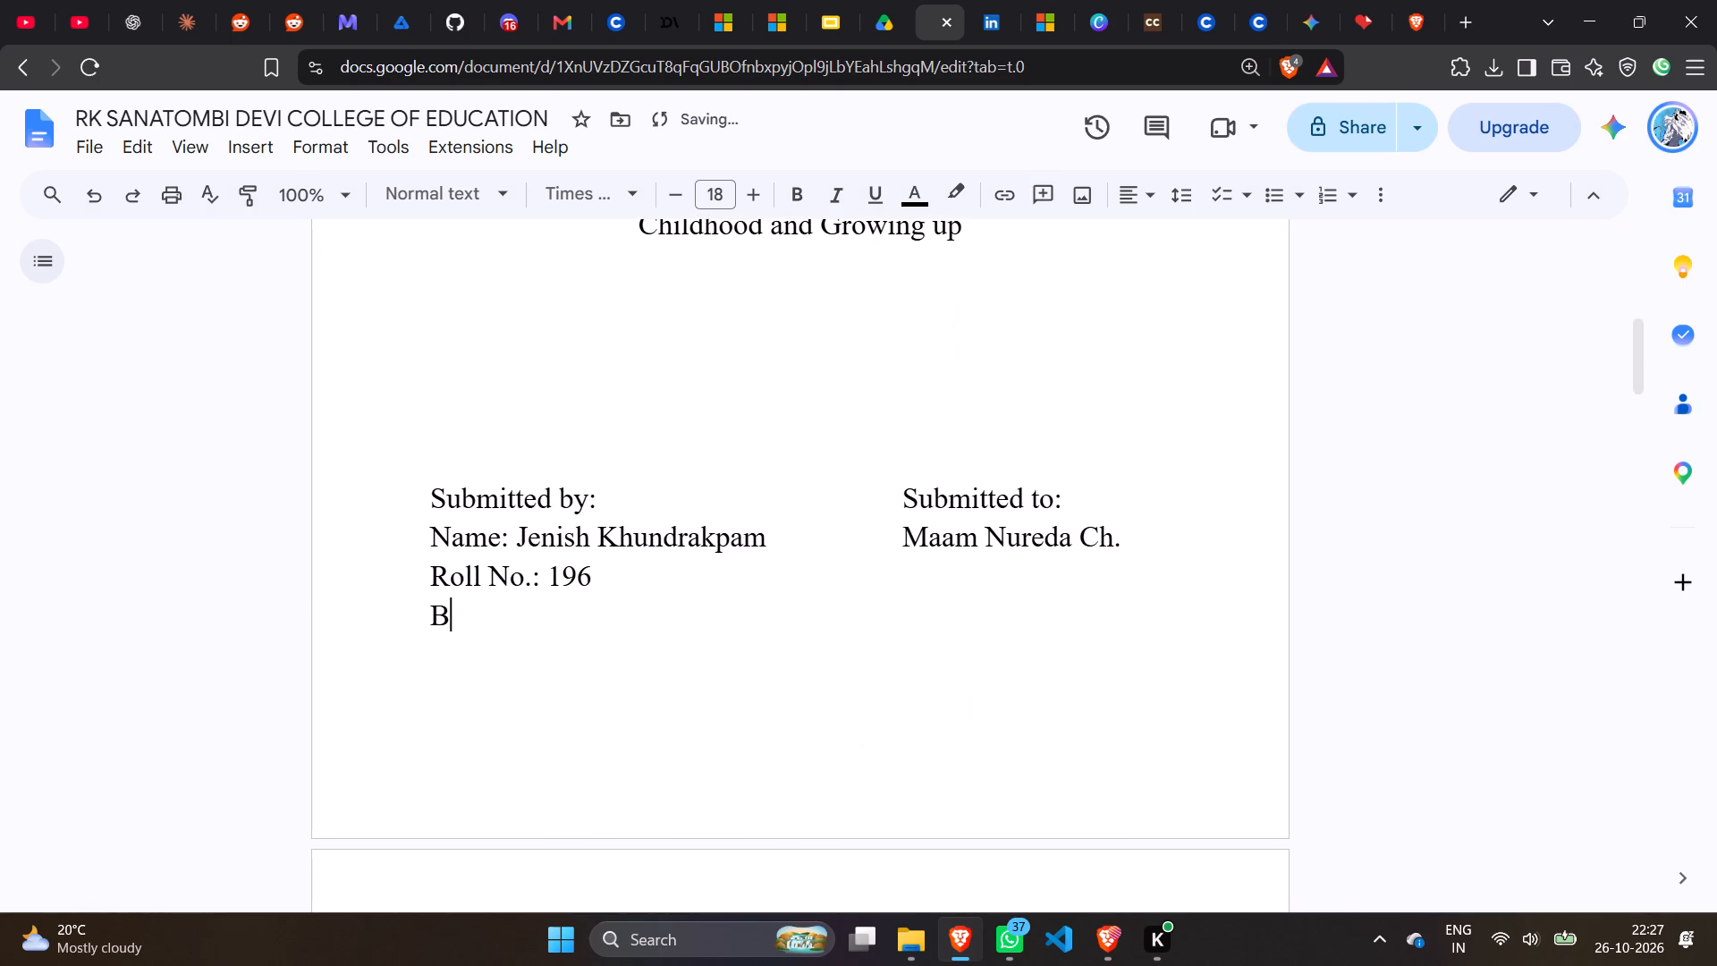
key("BackSpace")
key("Up")
key("Return")
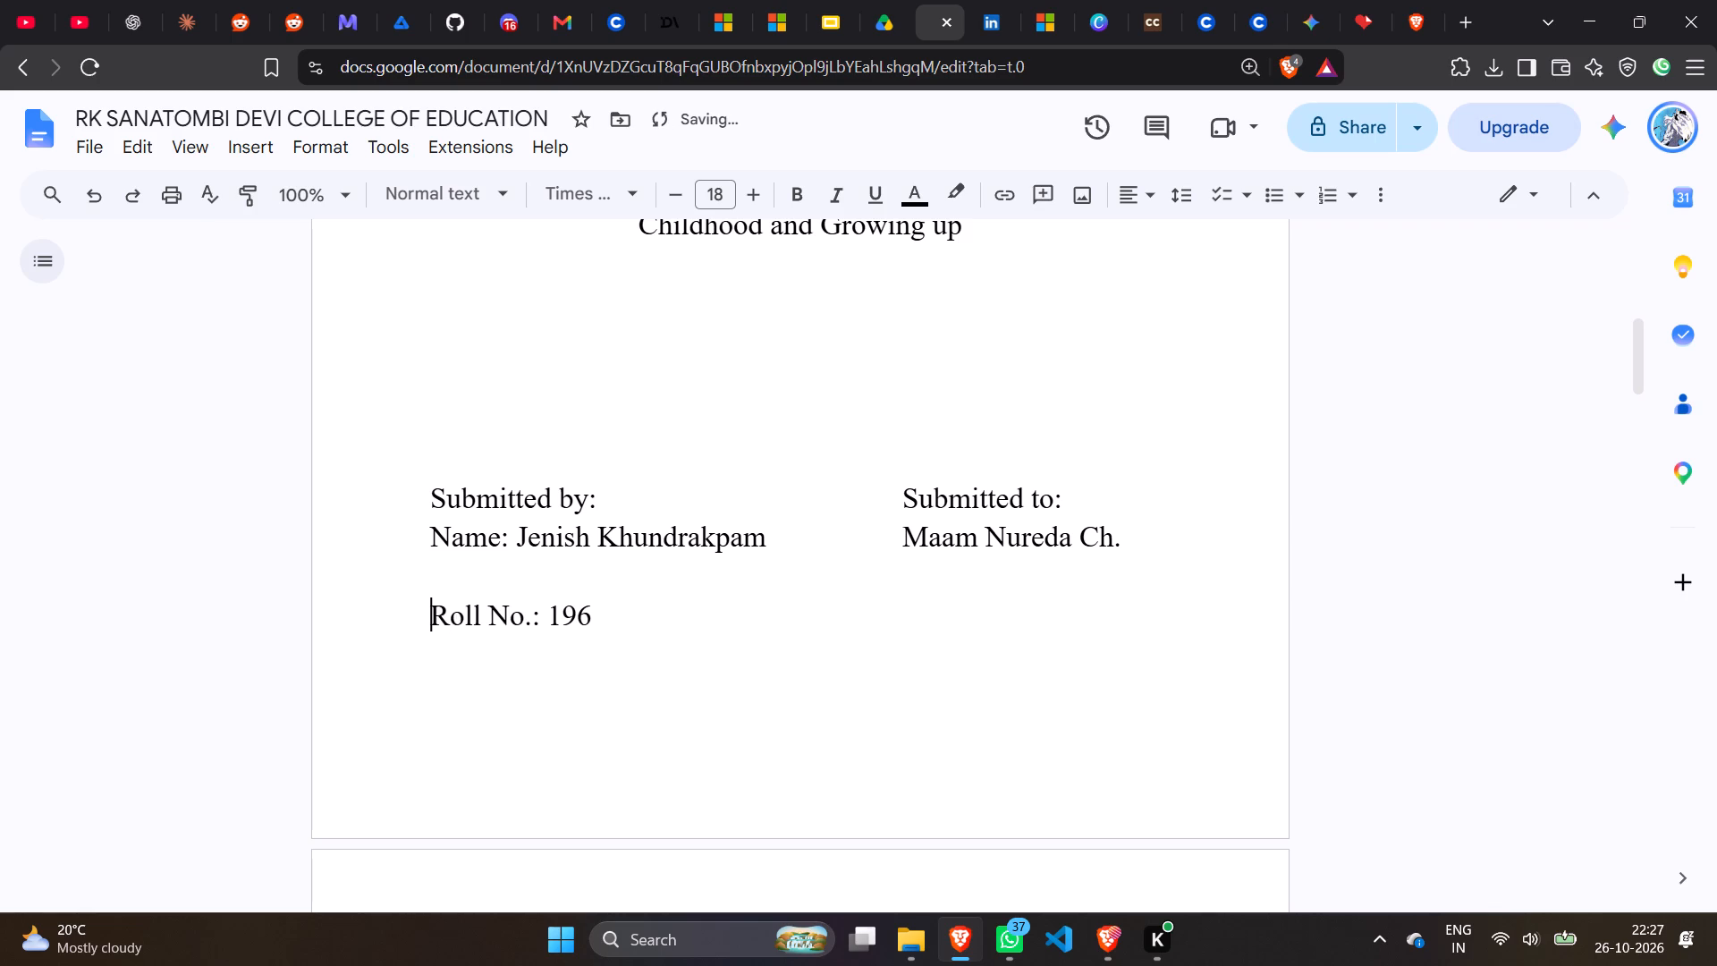
key("Up")
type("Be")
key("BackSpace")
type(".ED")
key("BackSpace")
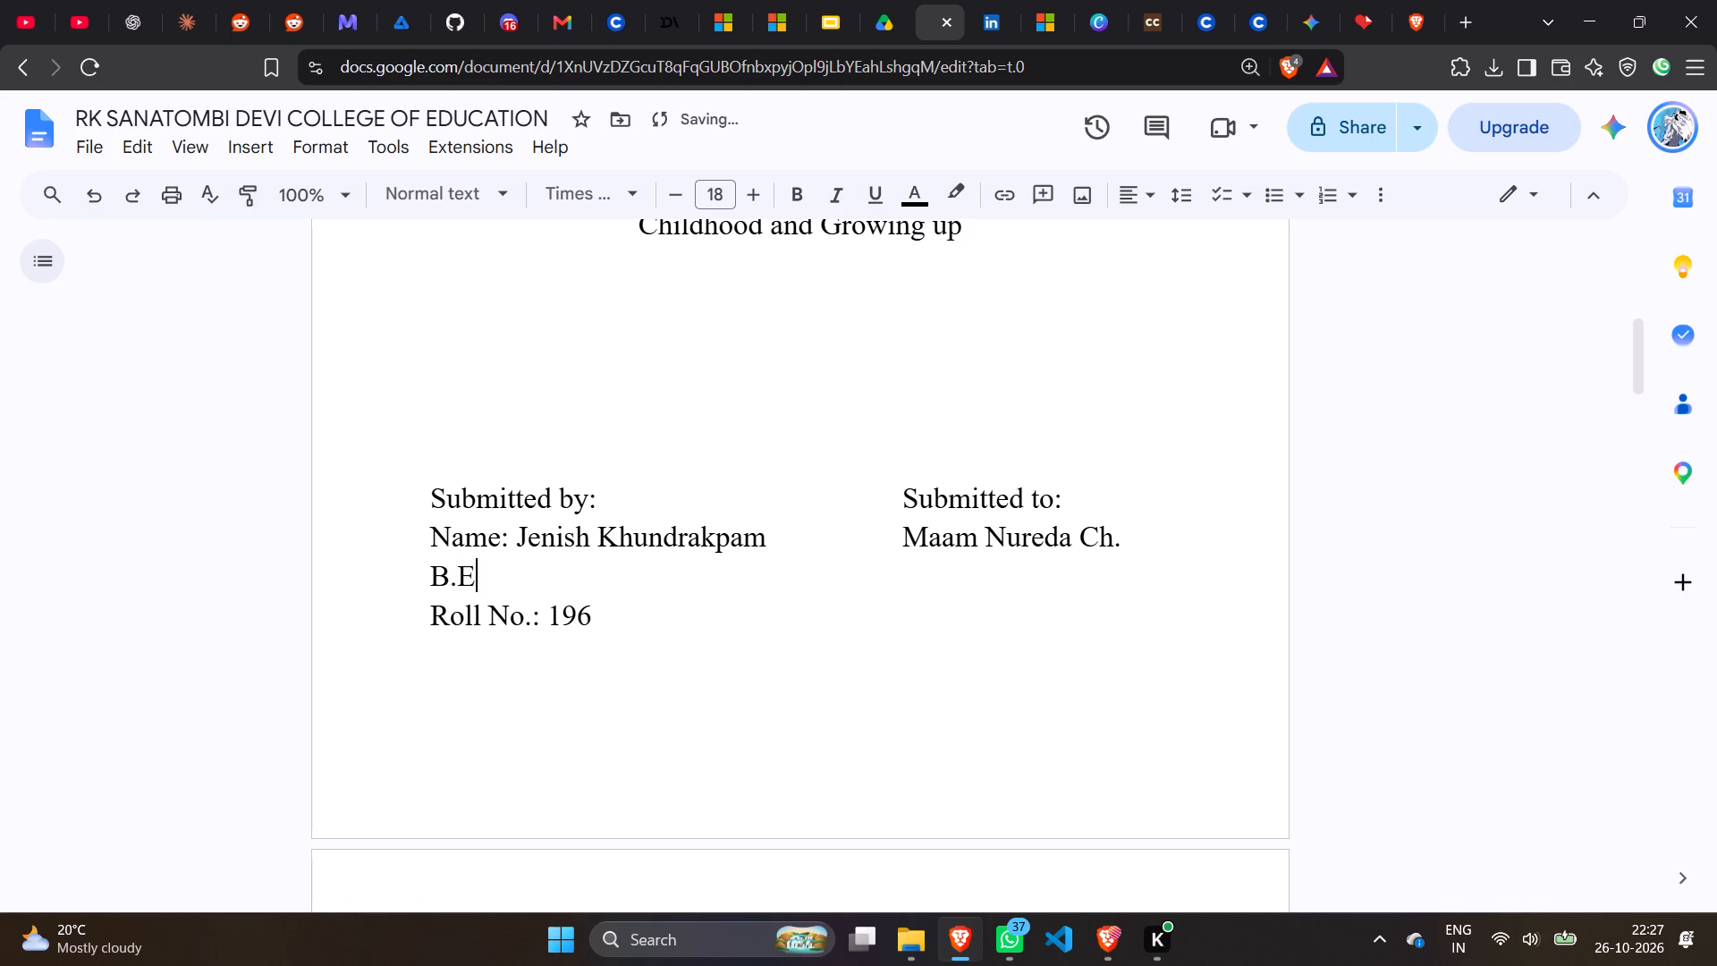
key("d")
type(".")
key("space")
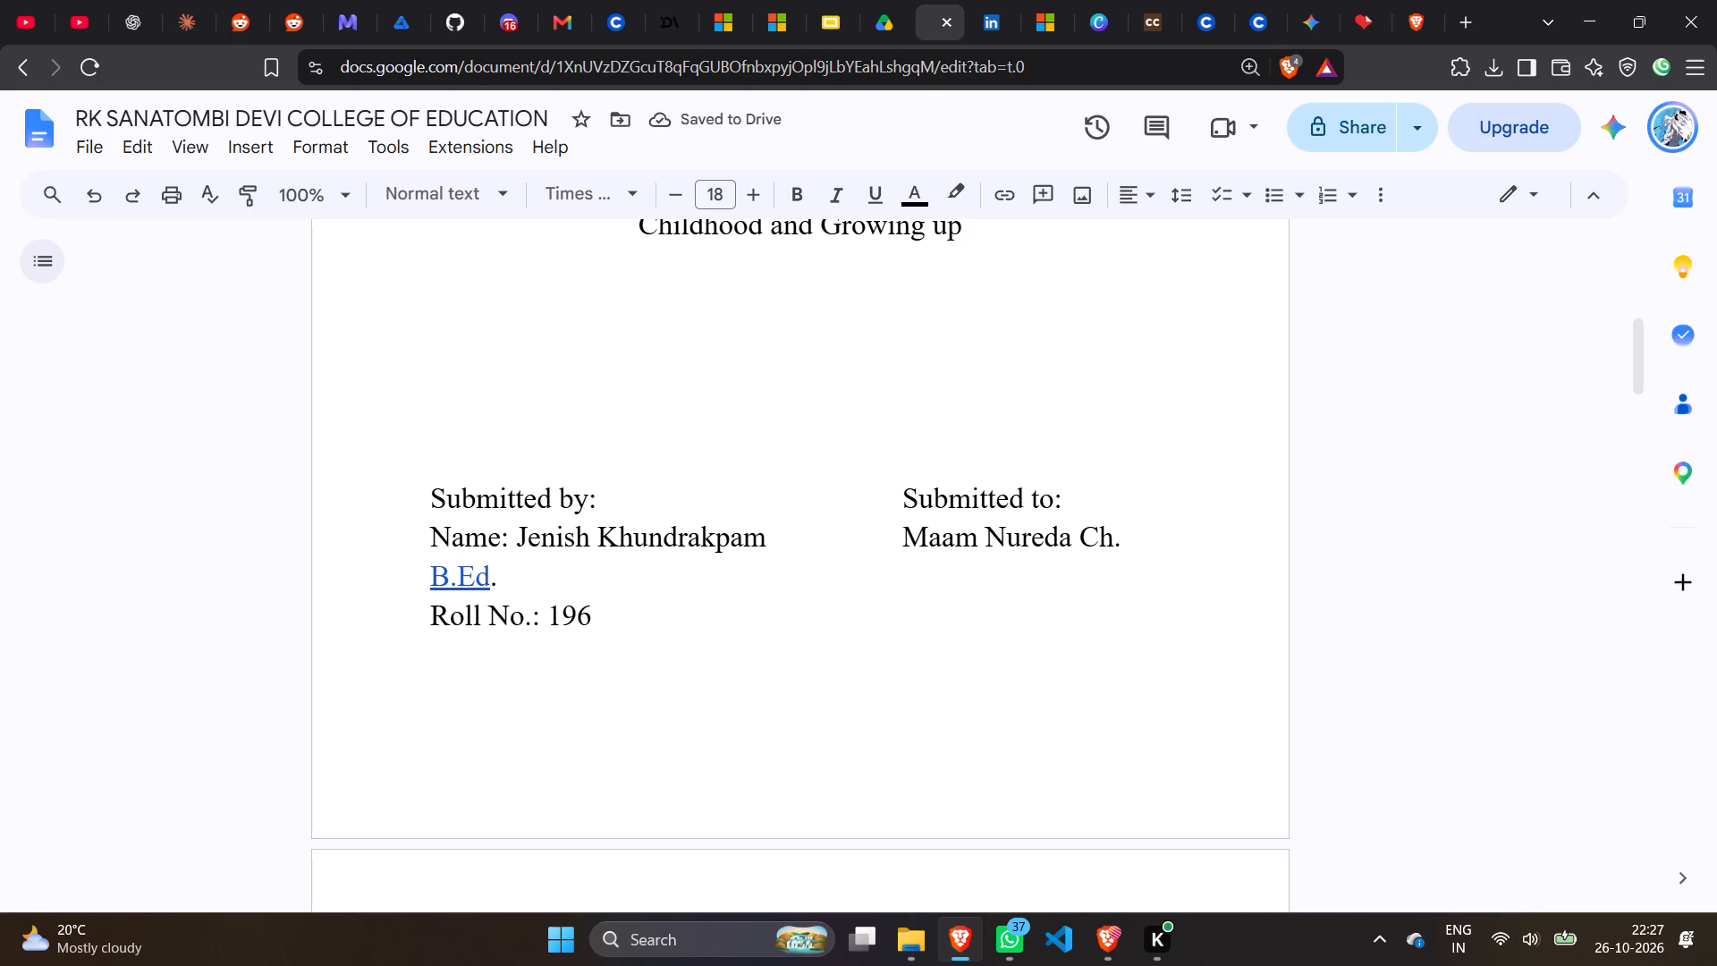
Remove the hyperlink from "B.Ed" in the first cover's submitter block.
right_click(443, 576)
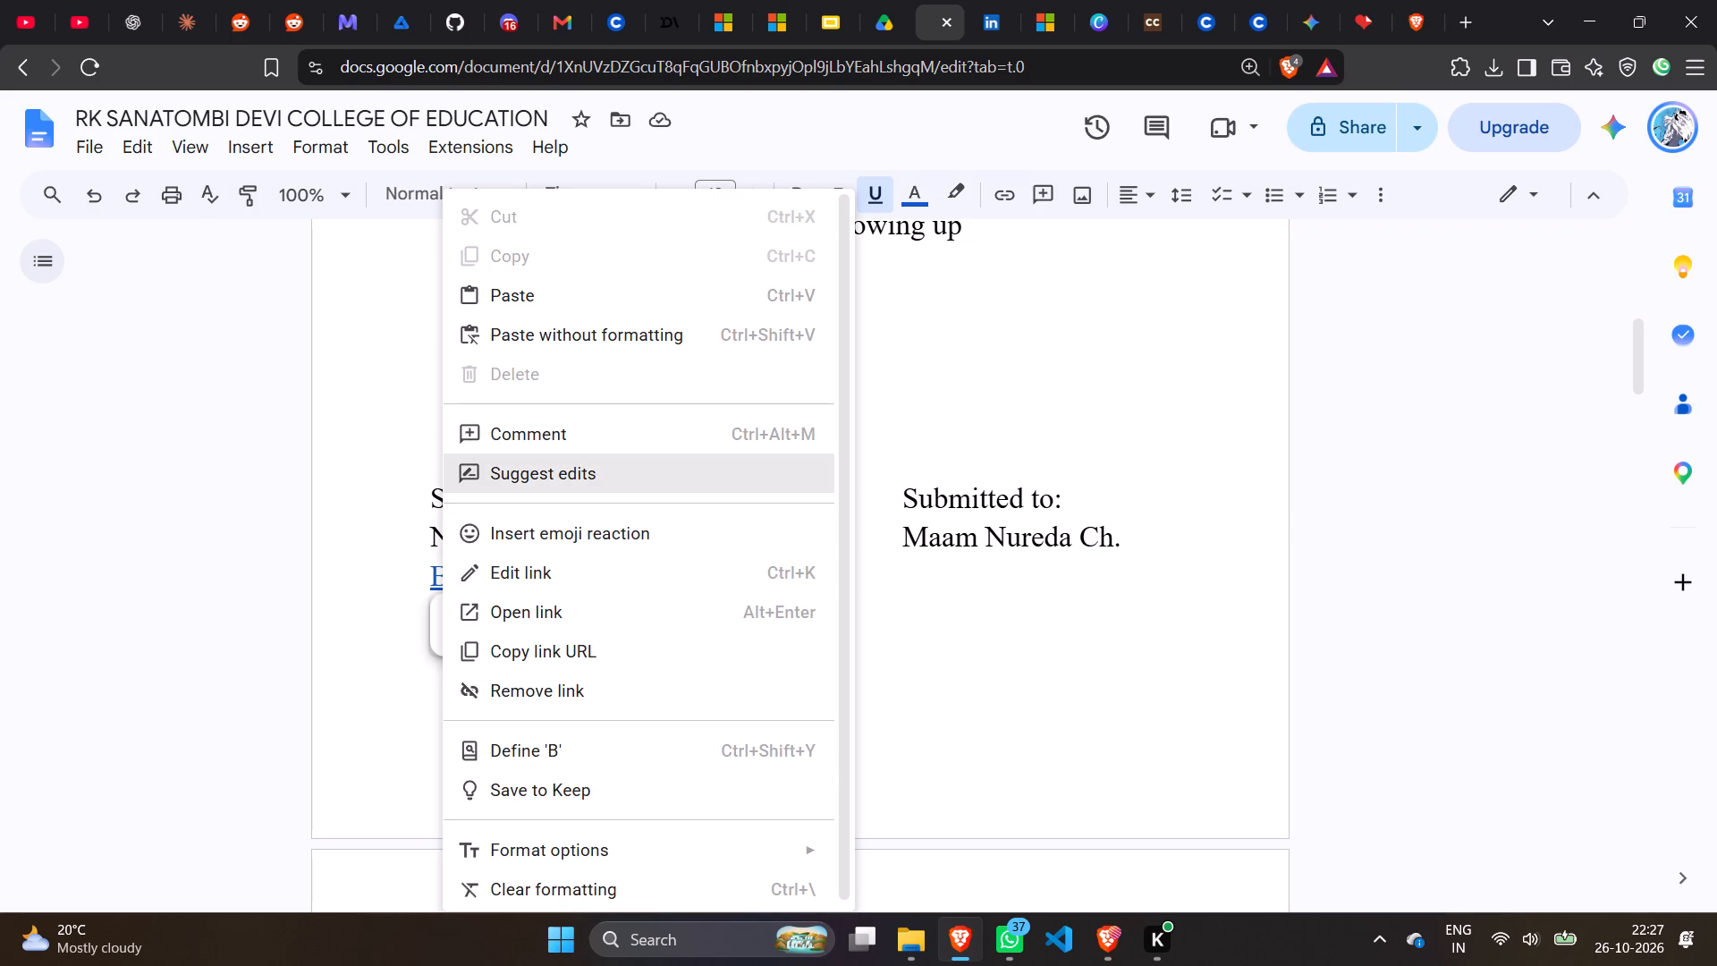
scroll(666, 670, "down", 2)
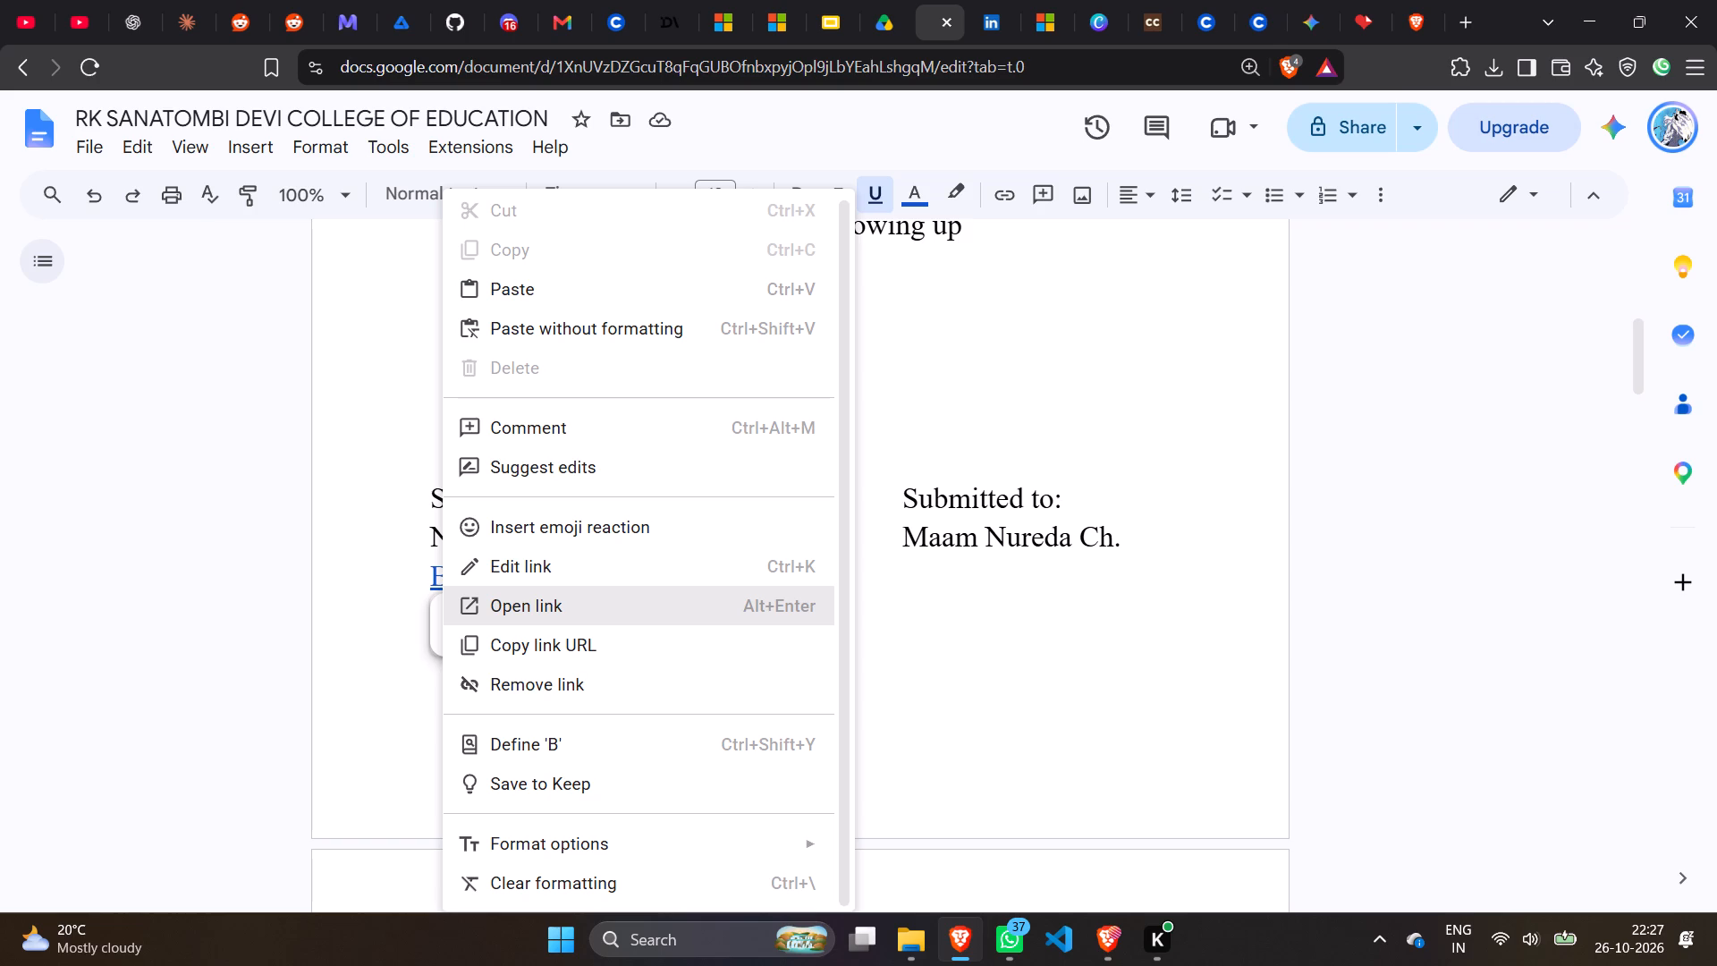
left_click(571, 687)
Append "1st Semester" after "B.Ed." in the submitter block on the first page's cover.
key("Right")
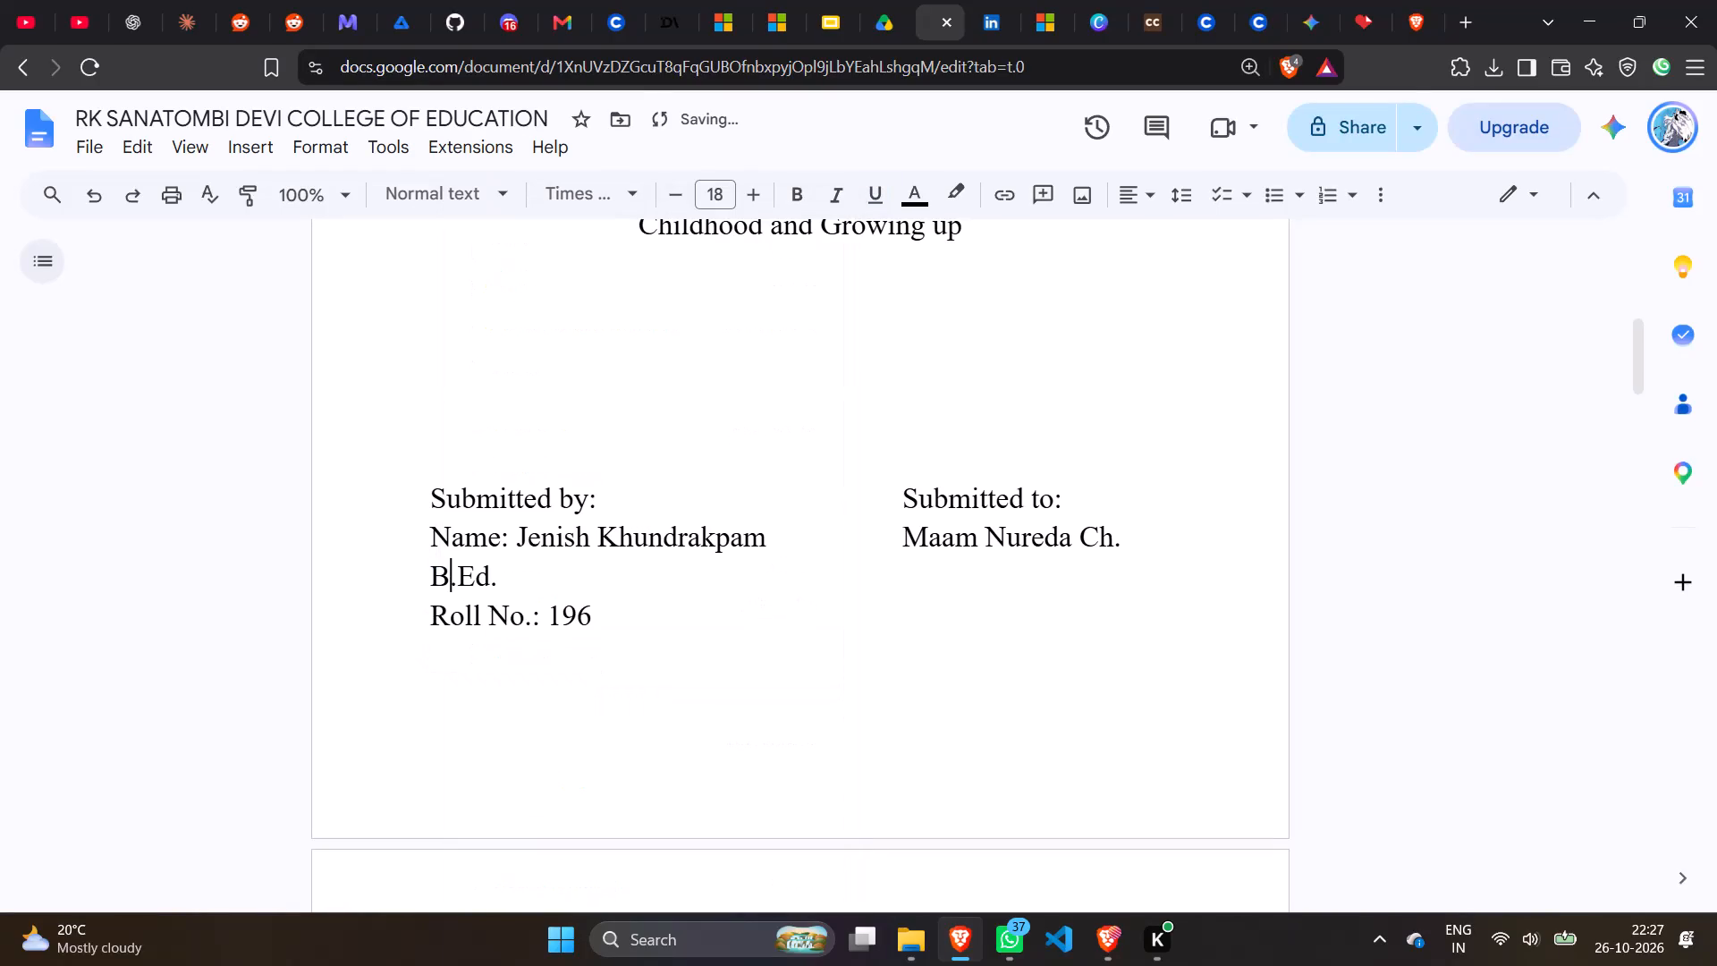
key("Right")
key("Right")
key("Right")
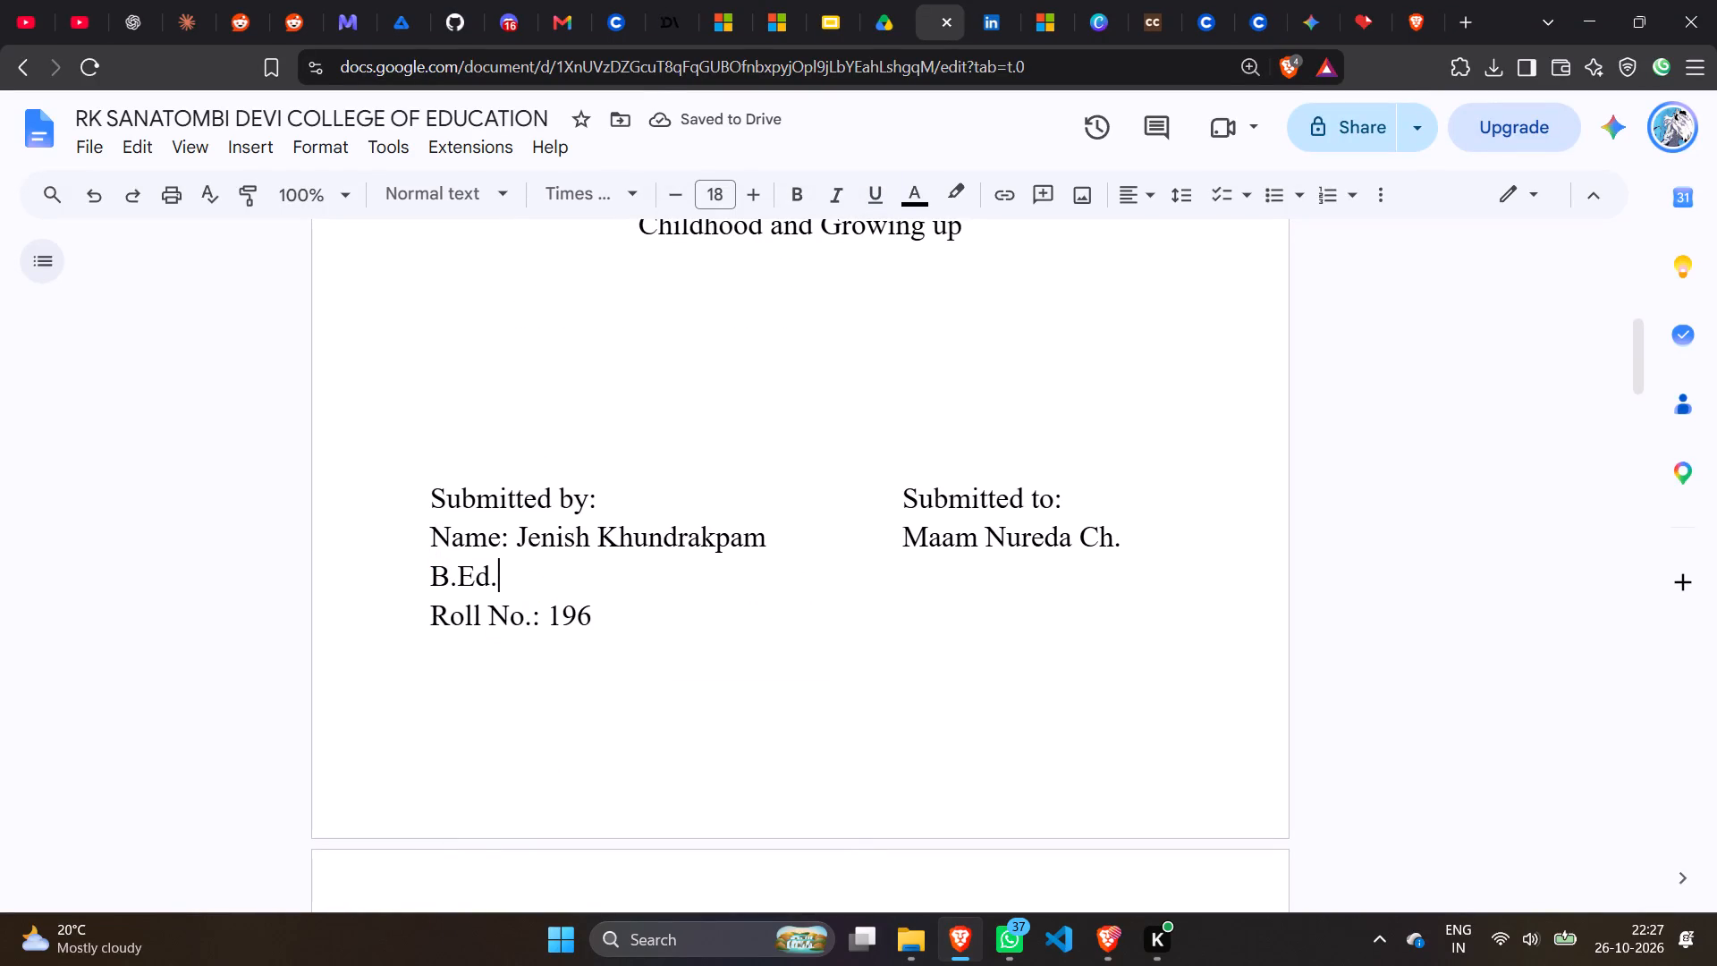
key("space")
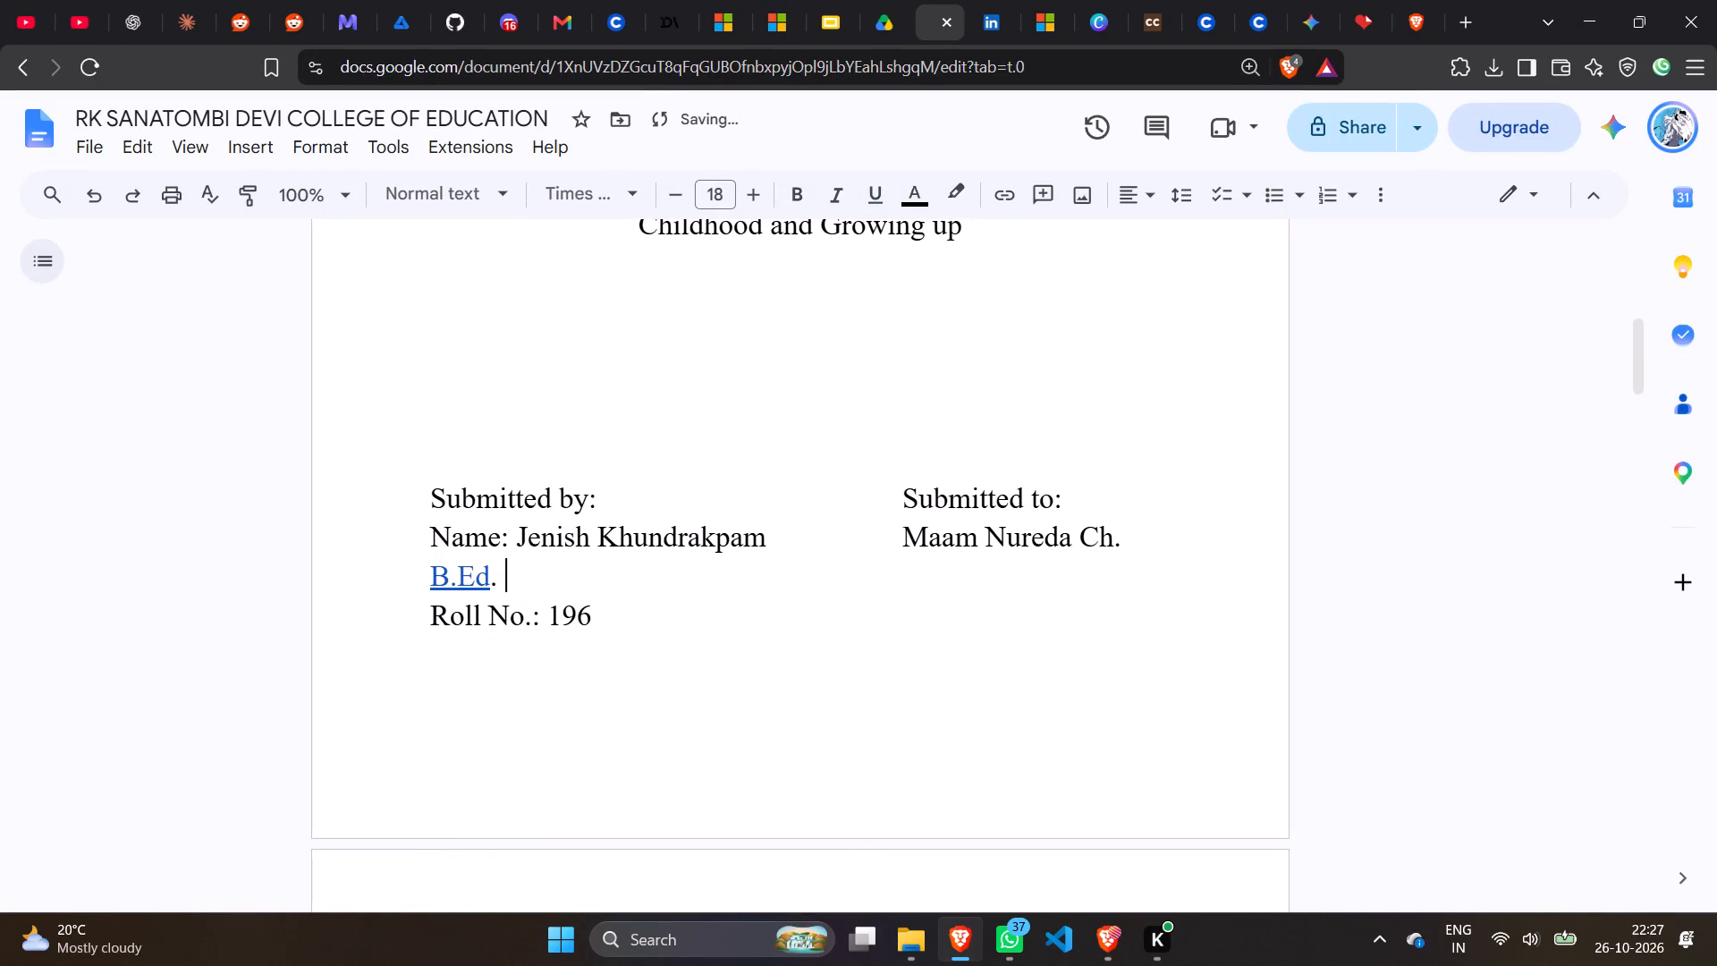
key("Right")
key("shift+exclam")
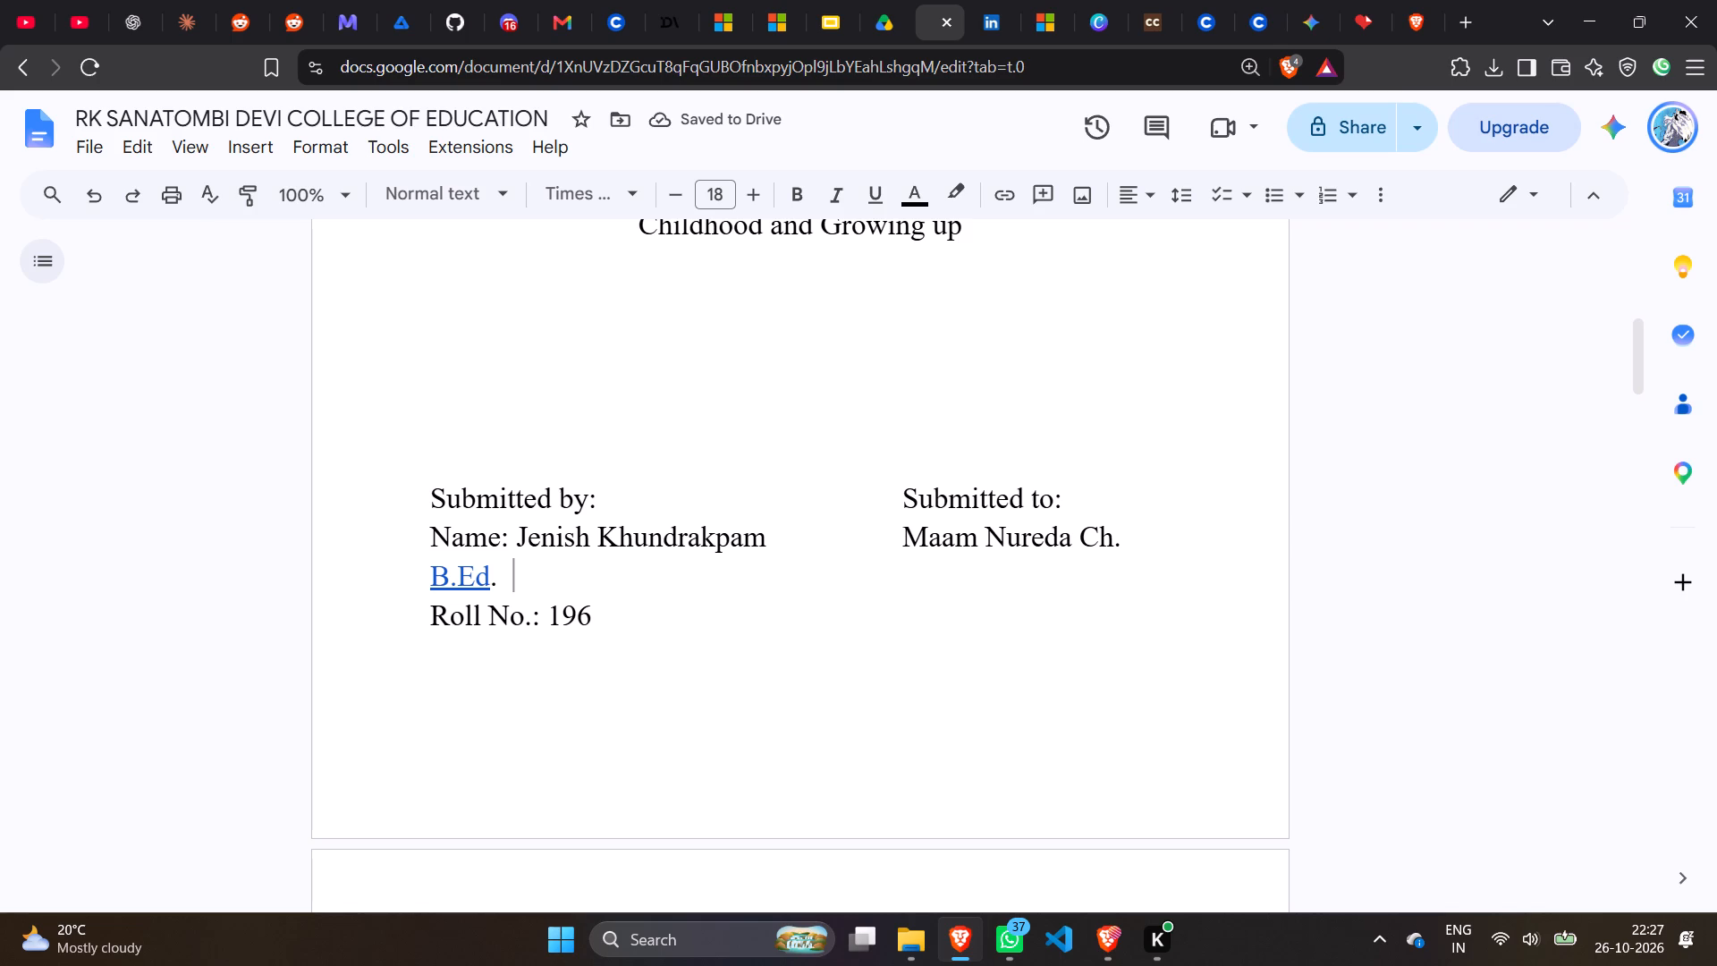
key("BackSpace")
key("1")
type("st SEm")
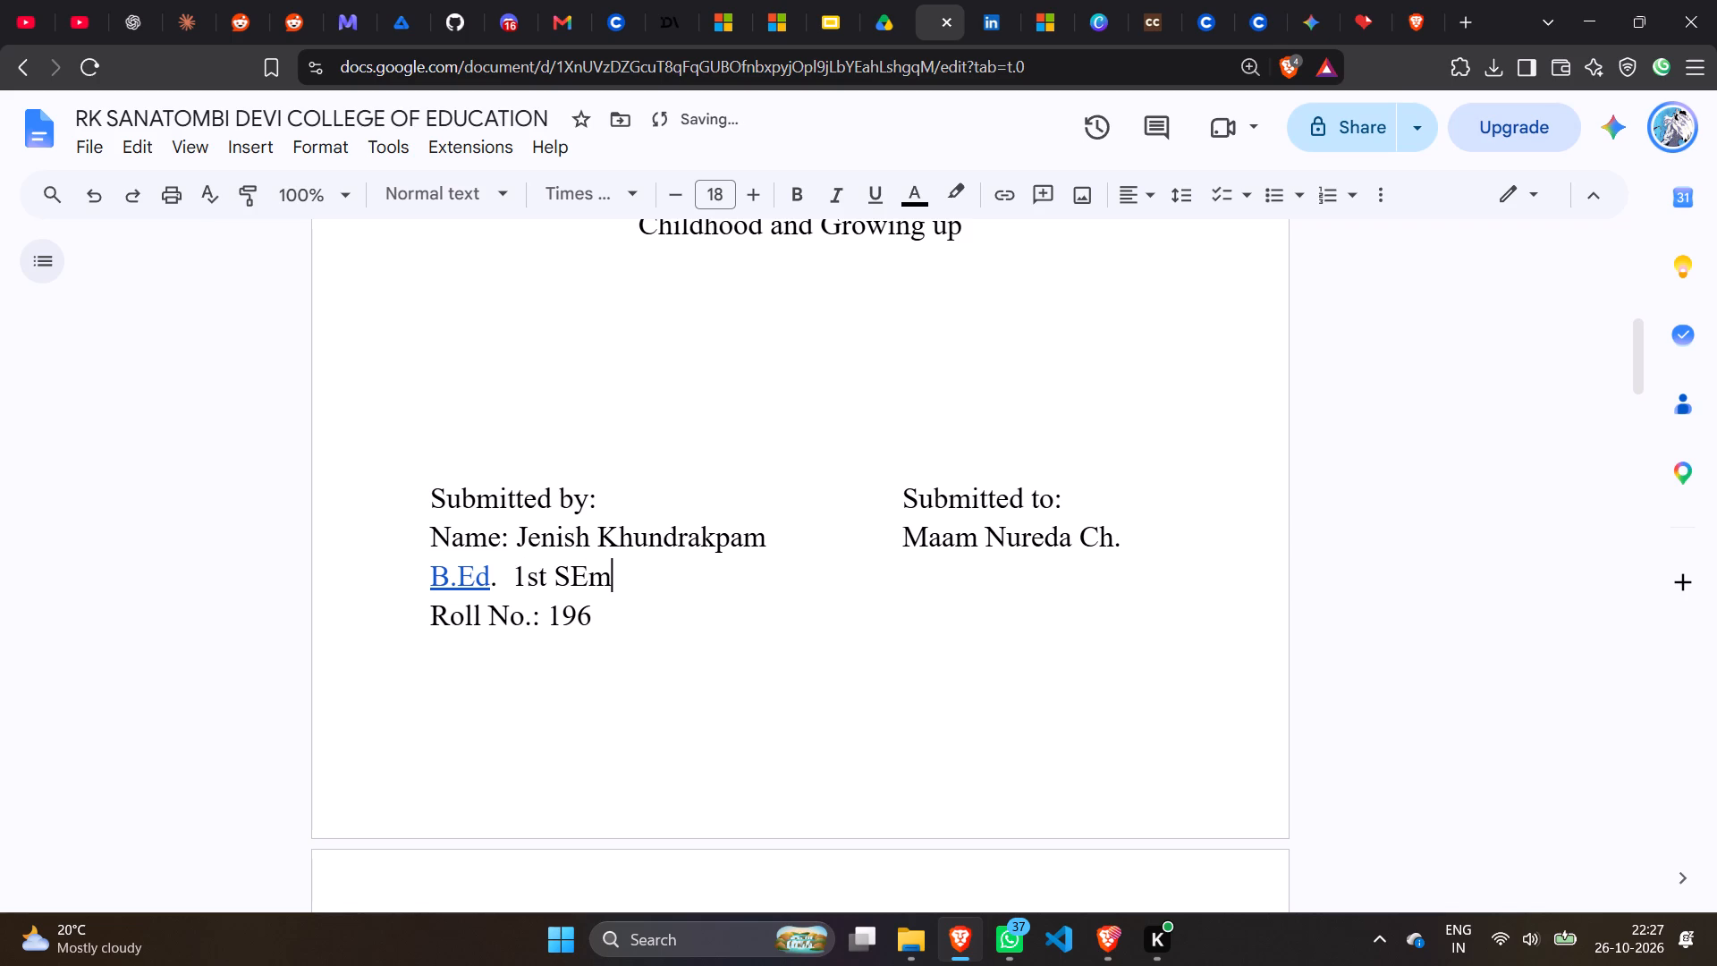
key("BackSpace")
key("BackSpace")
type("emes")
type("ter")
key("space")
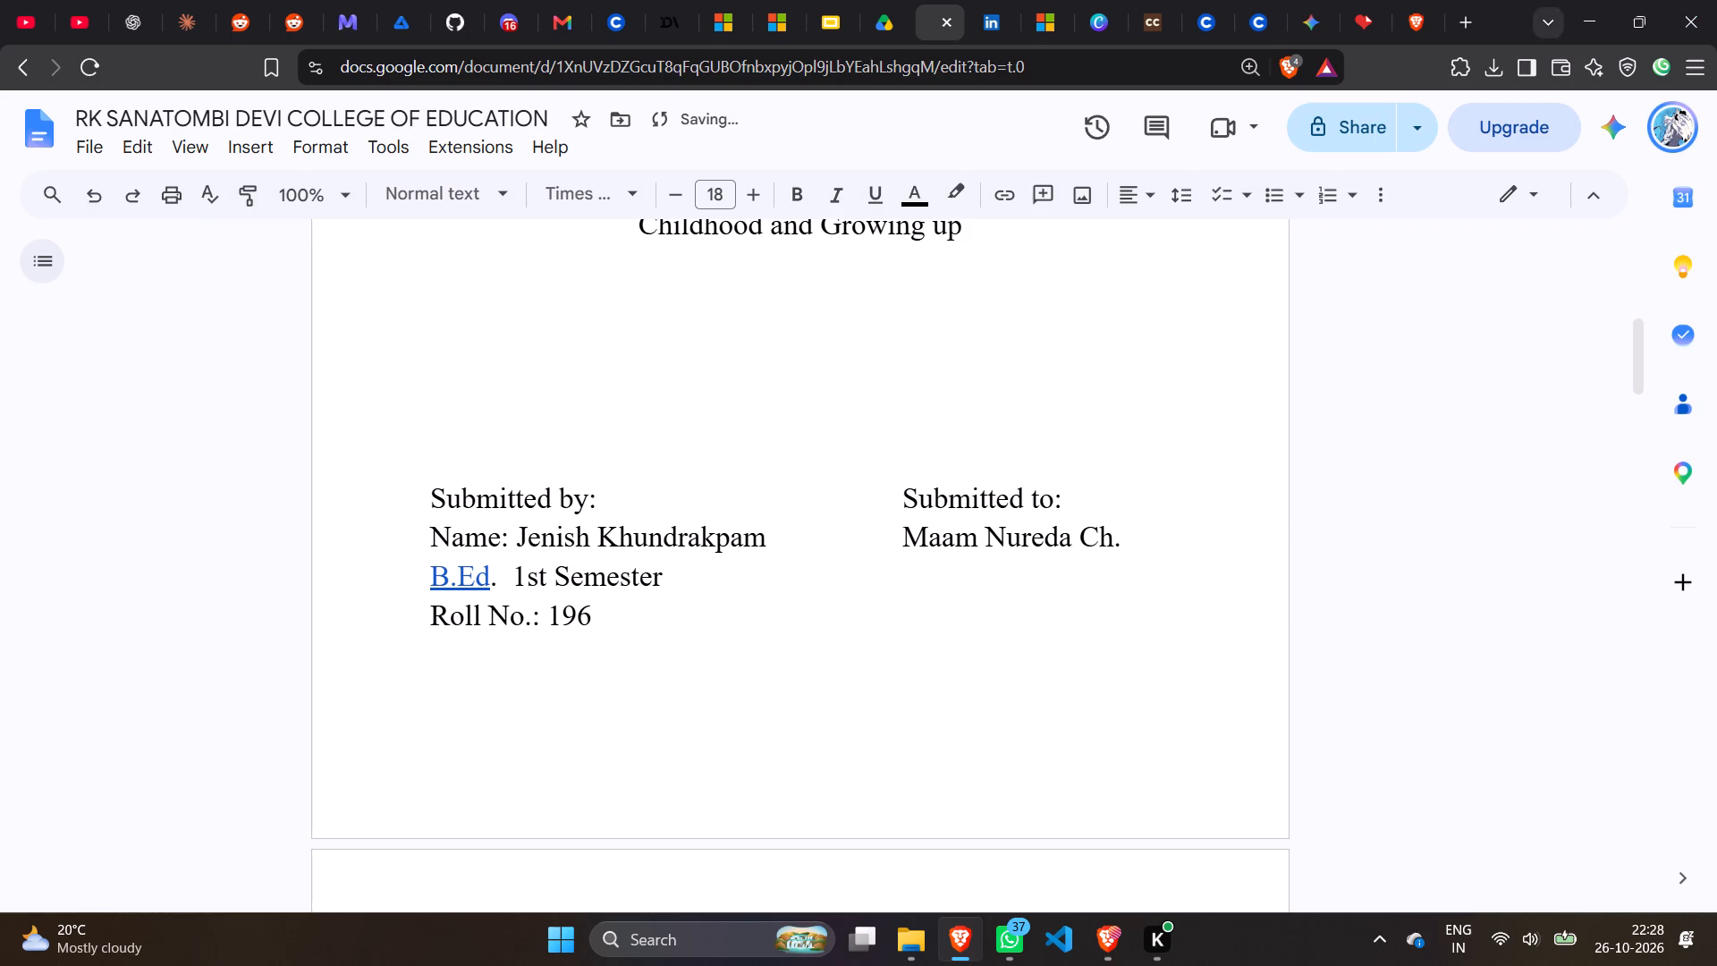
Search the web for "semester" in the plagiarism-checker results tab, and return to the cover pages document.
left_click(1437, 31)
left_click(833, 70)
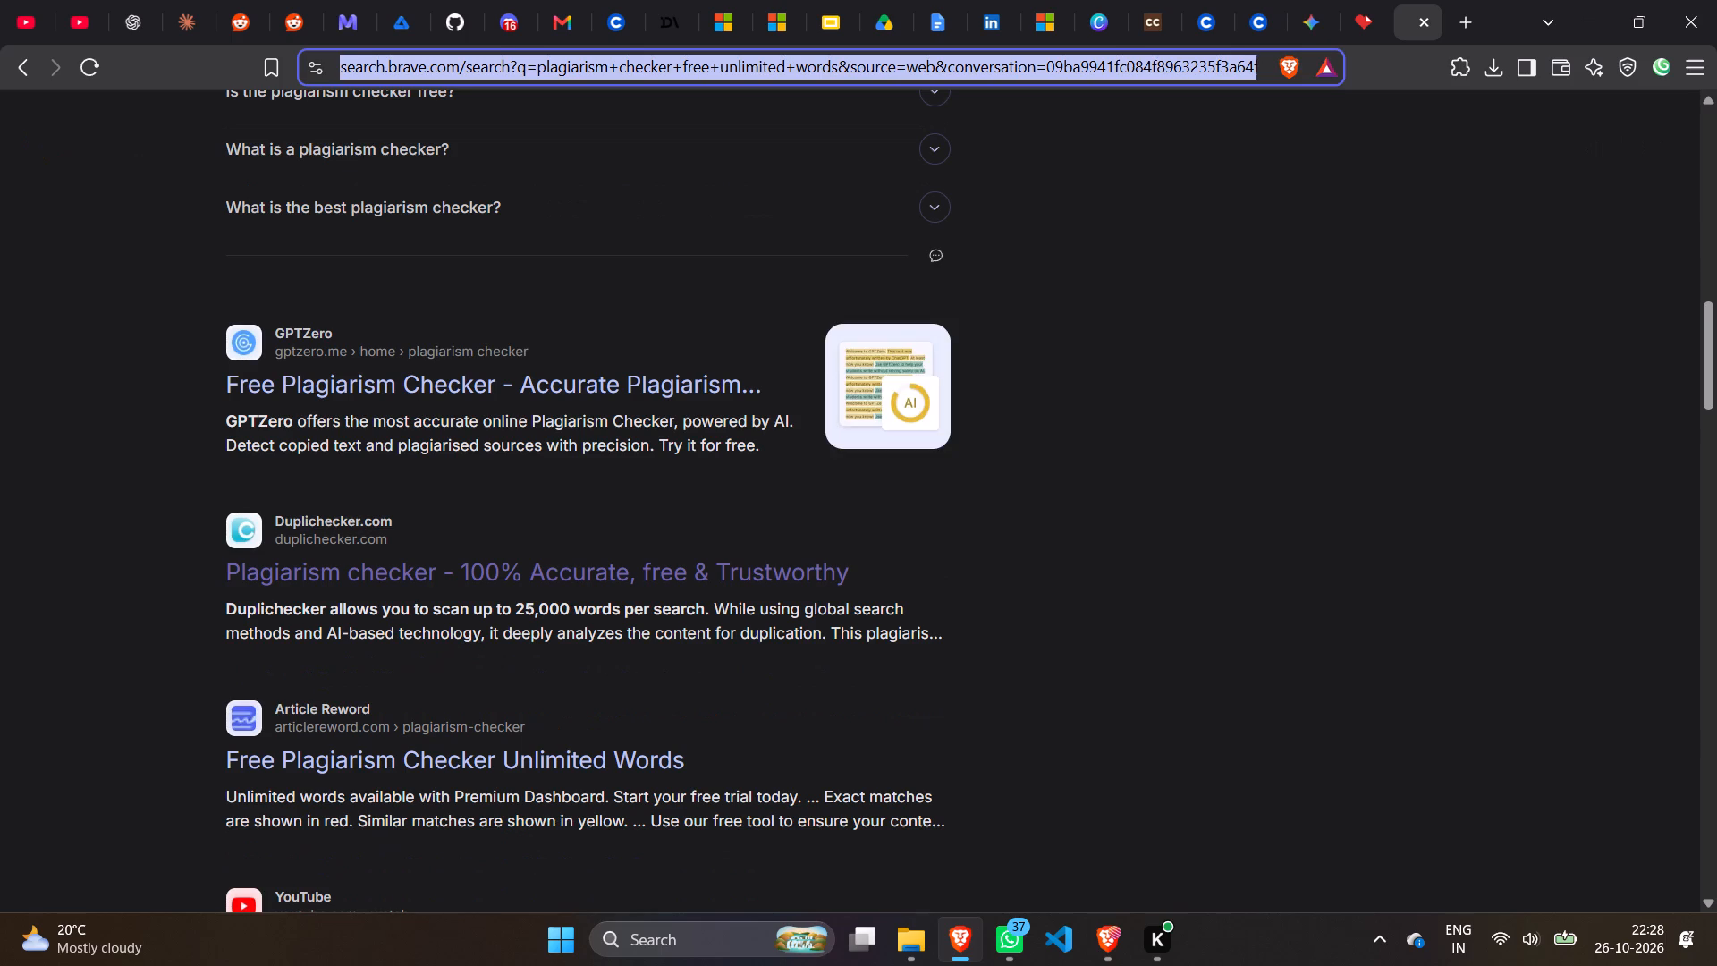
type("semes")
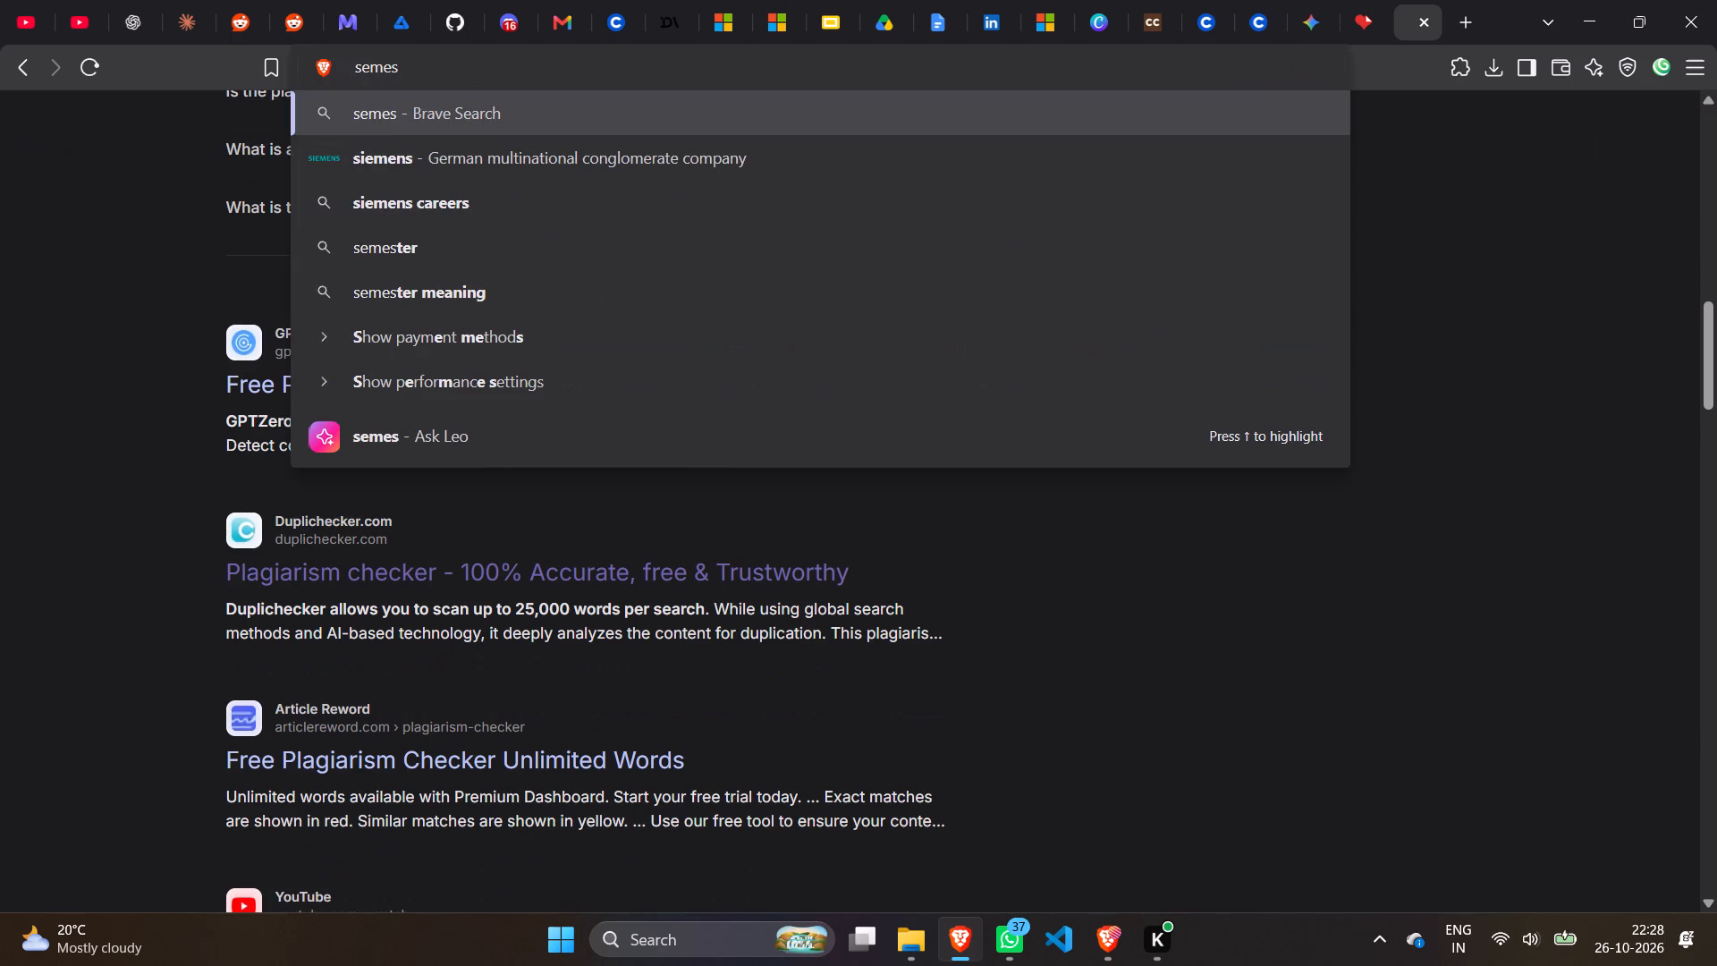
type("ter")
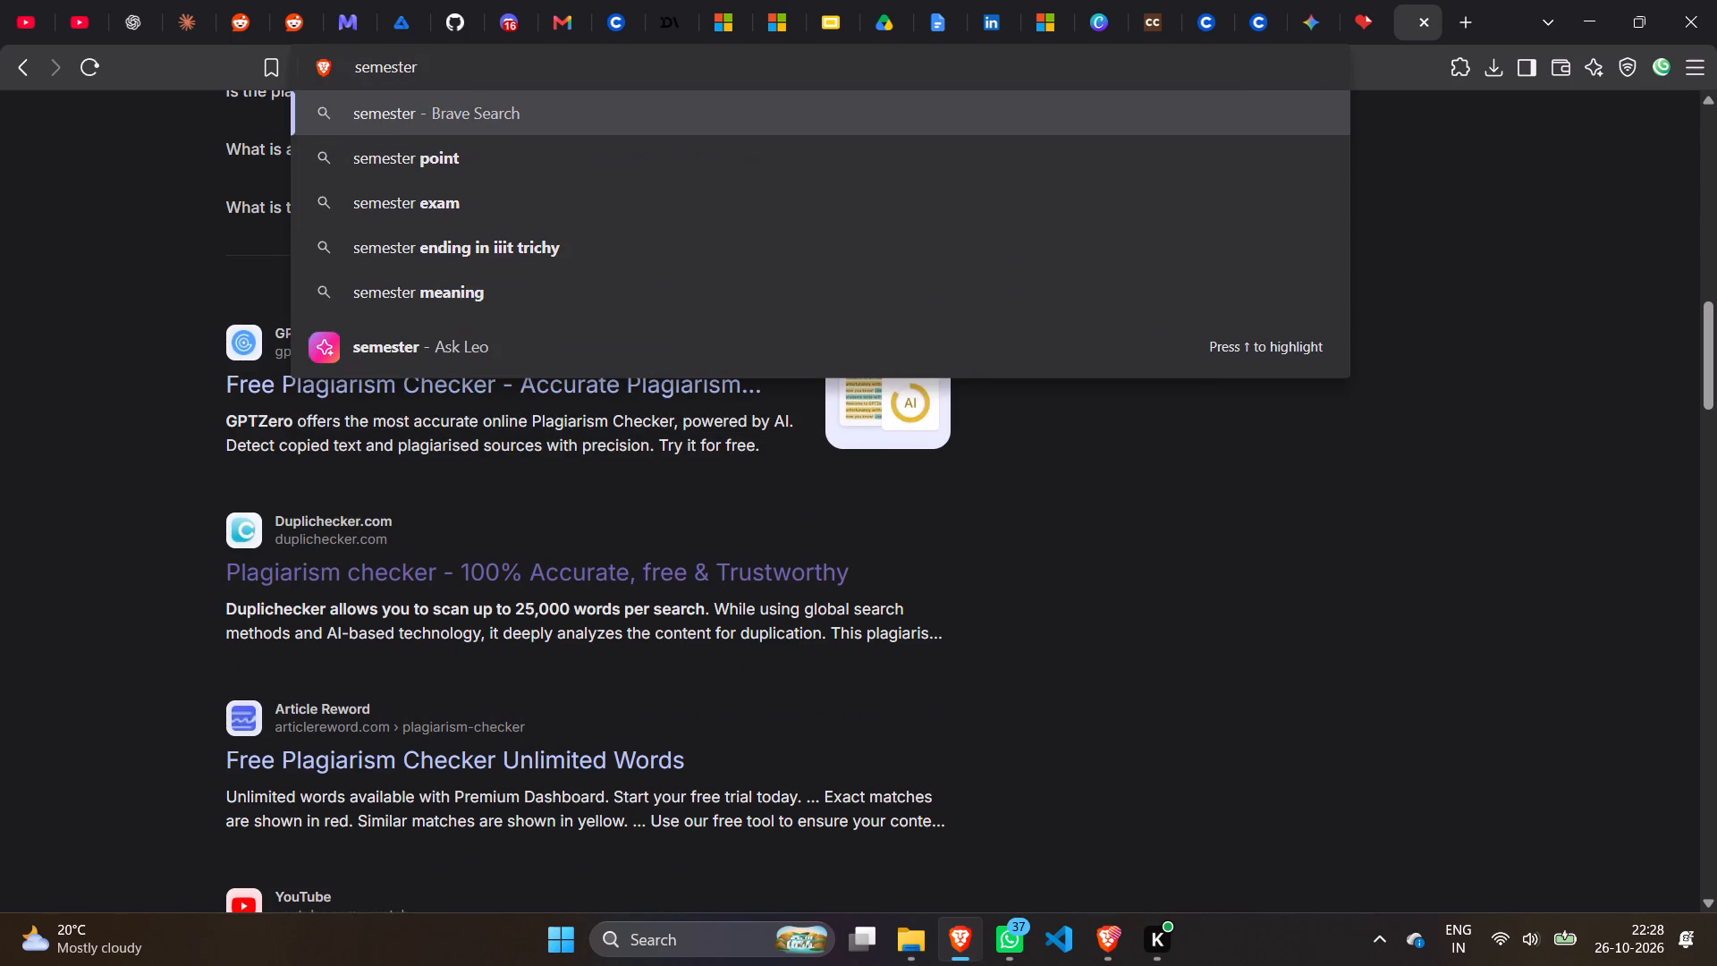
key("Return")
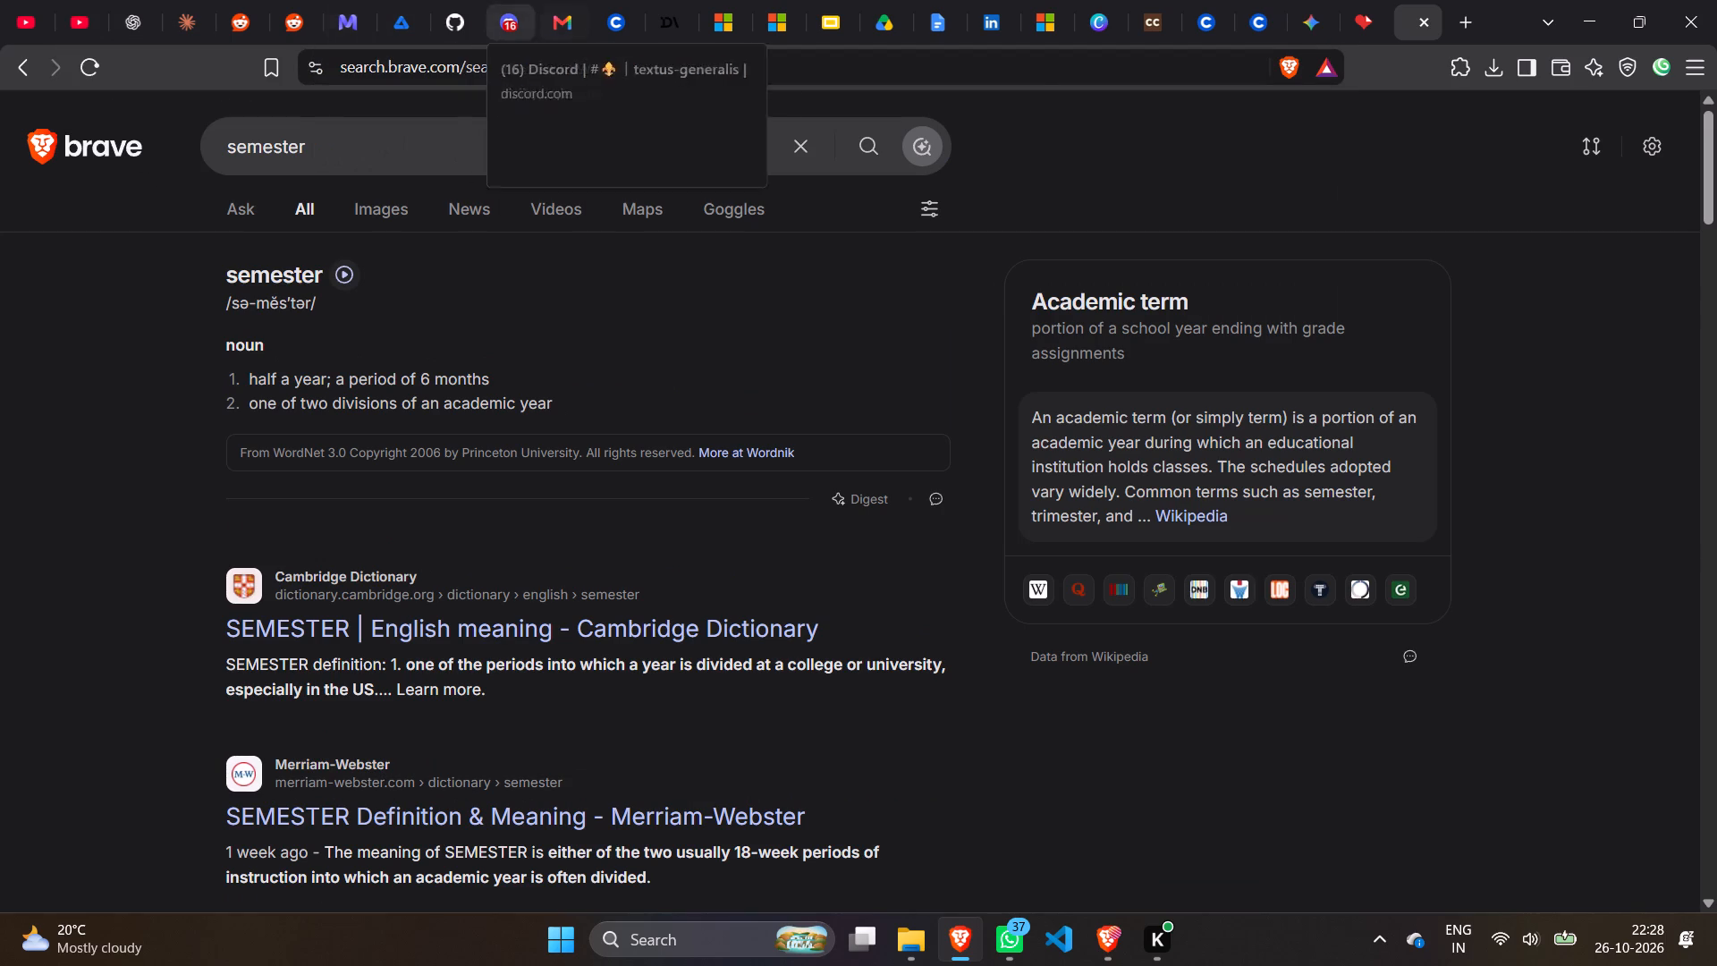
left_click(931, 20)
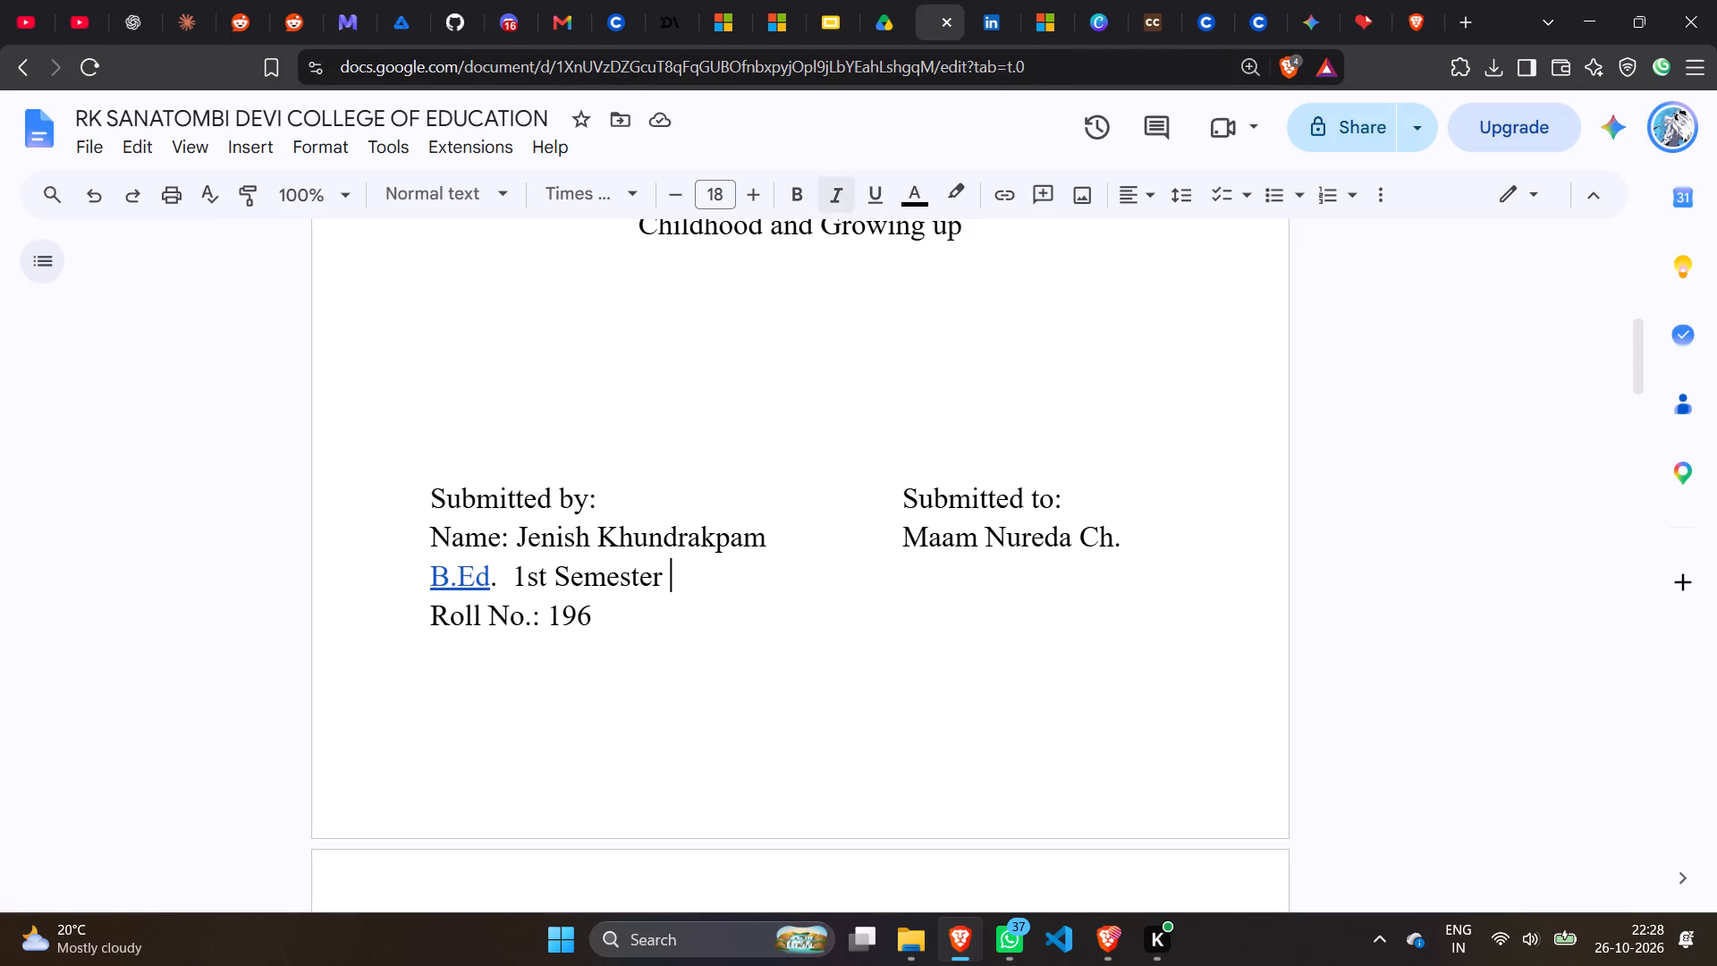
Remove the hyperlink from "B.Ed" in the first cover's submitter block again.
right_click(470, 568)
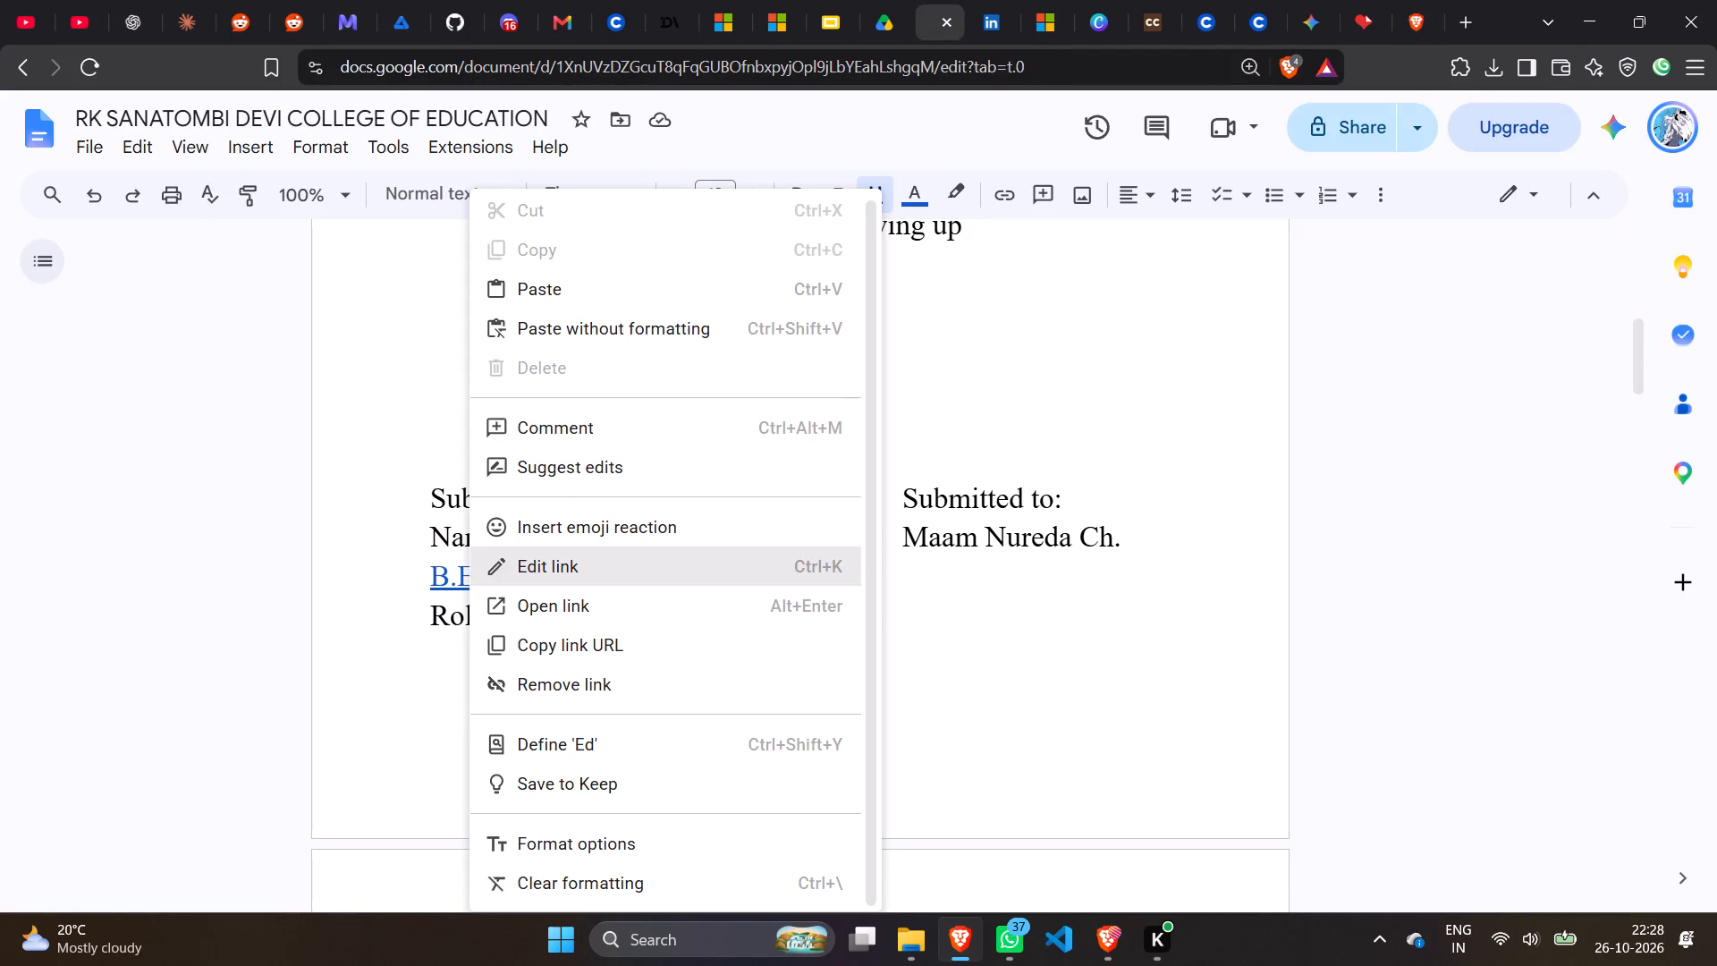
left_click(536, 685)
left_click(988, 752)
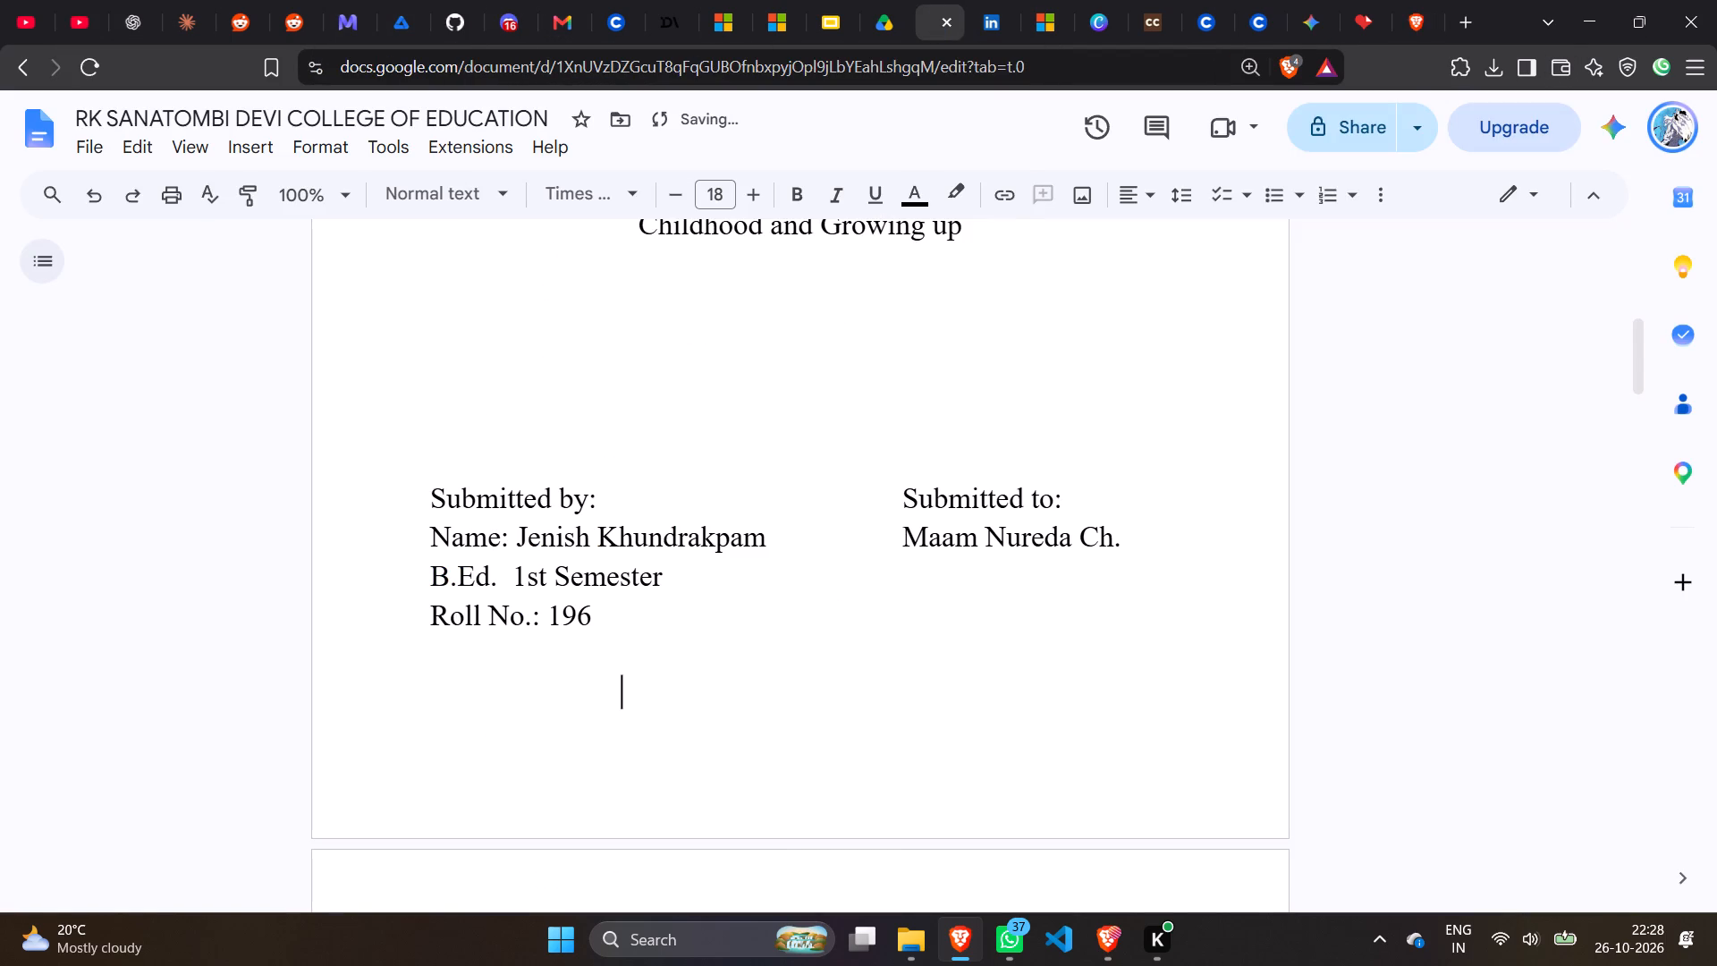
Add a line reading "Section: B" below the roll number on the first cover.
left_click_drag(676, 577, 444, 591)
left_click(587, 639)
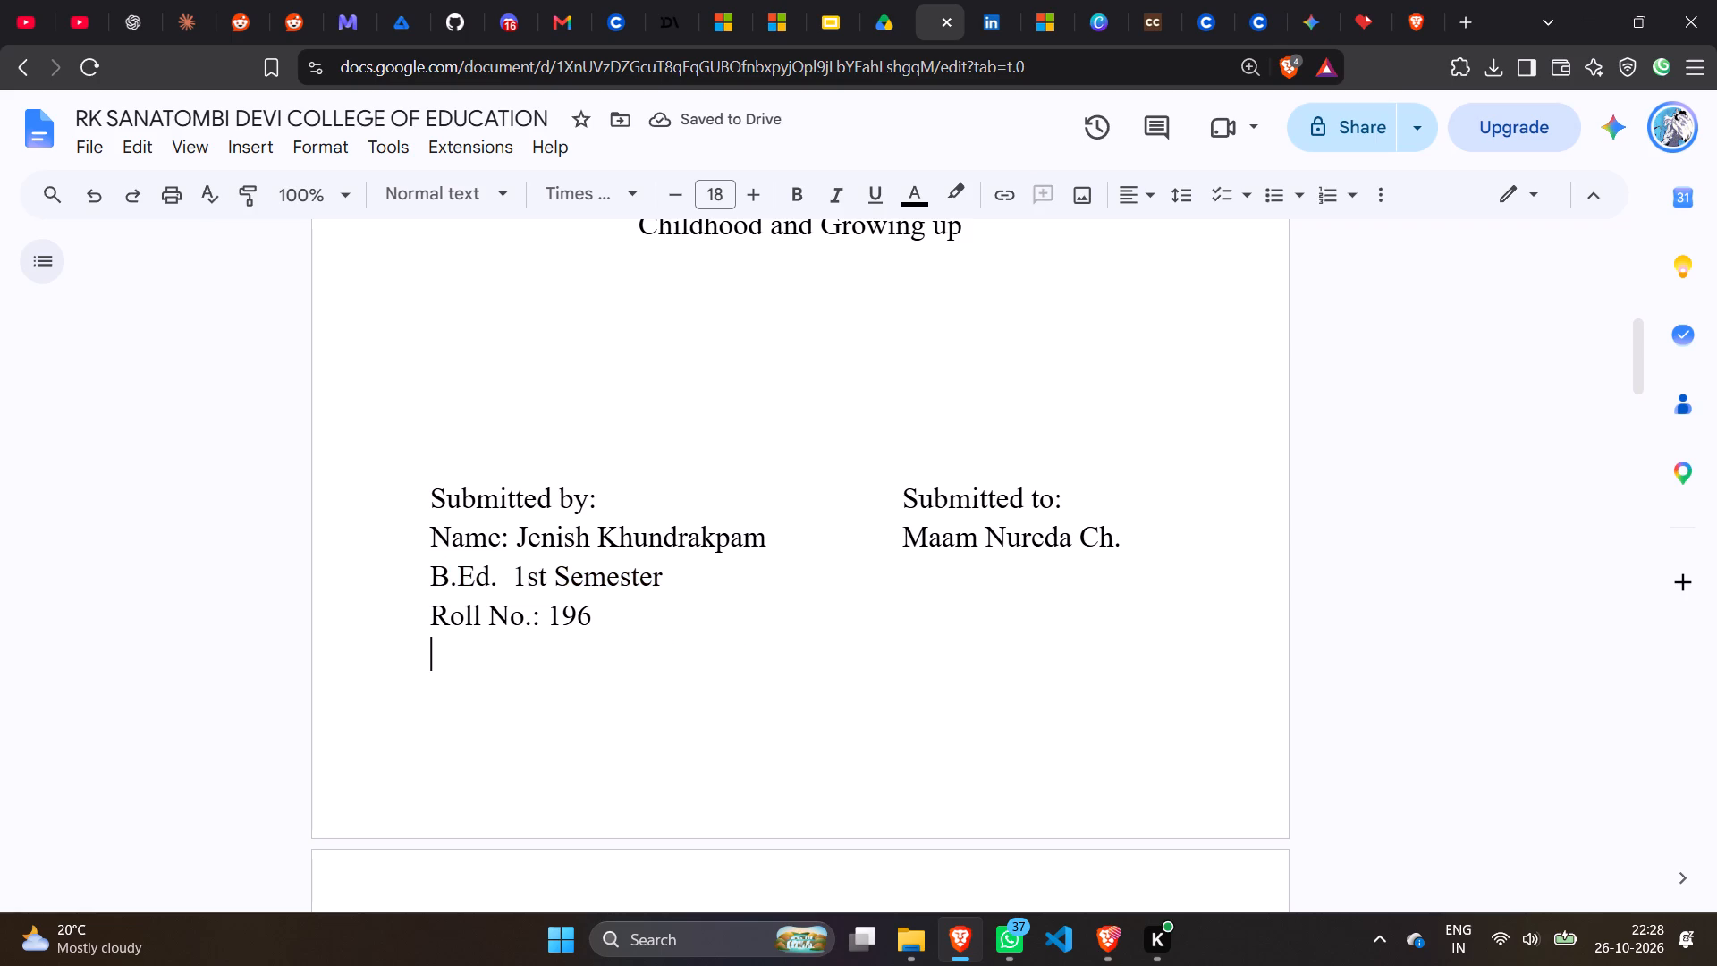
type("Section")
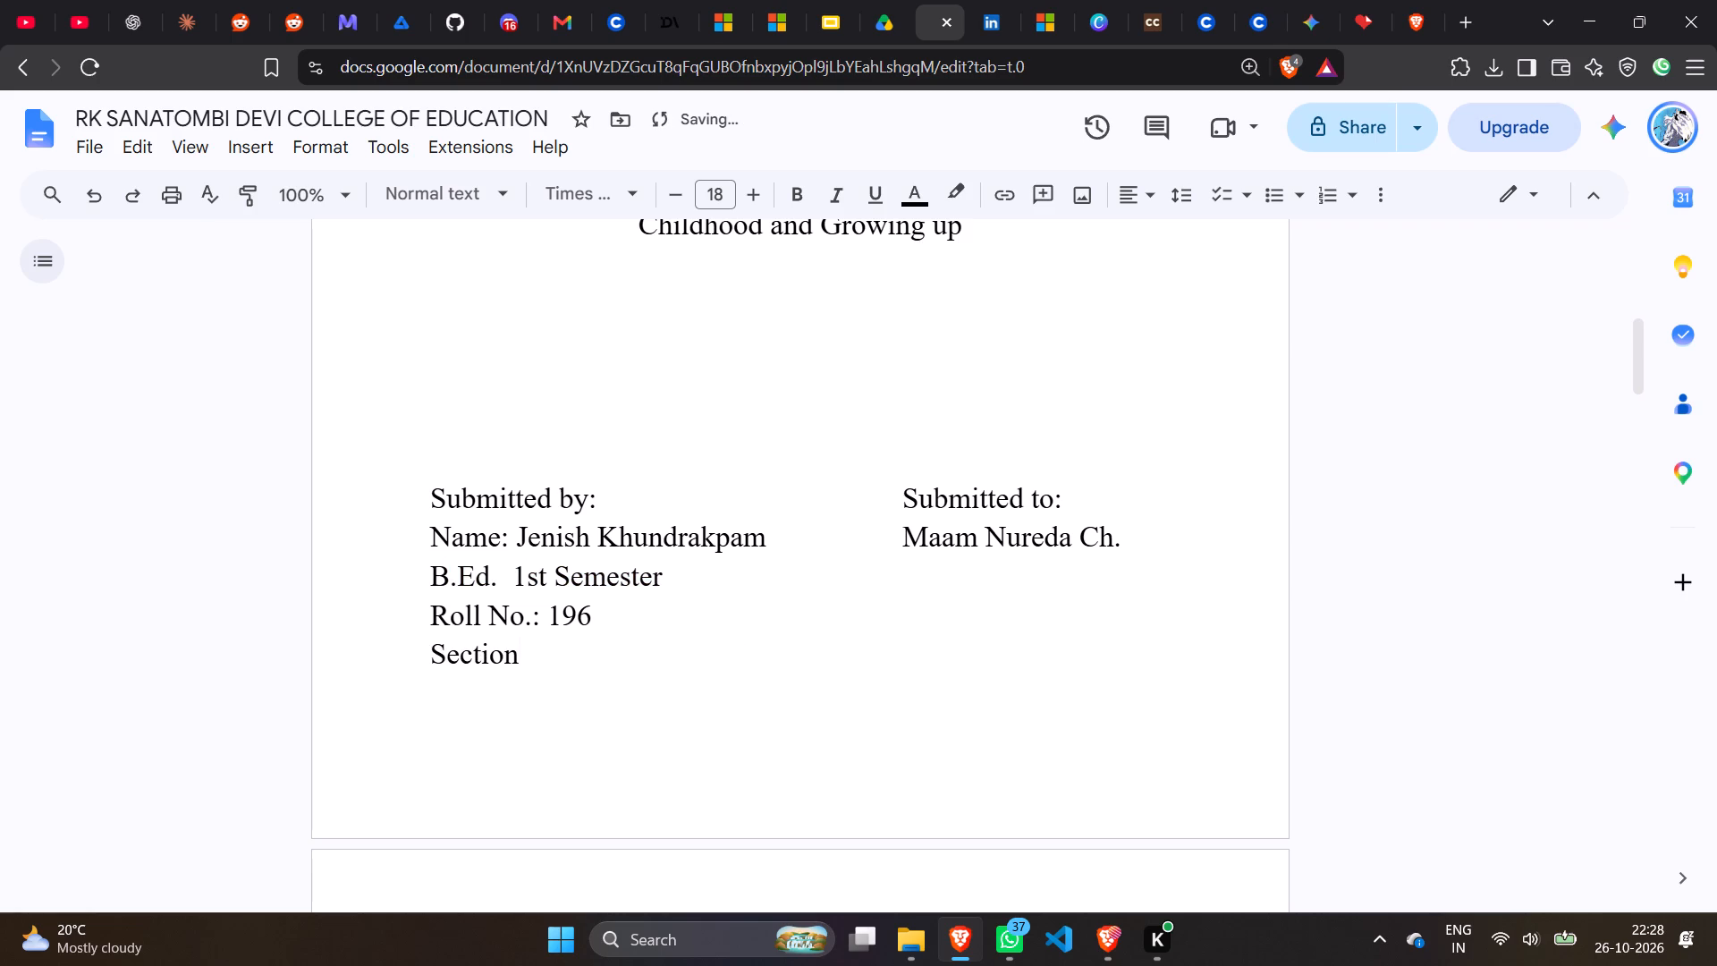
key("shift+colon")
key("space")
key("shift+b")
Delete a blank line between the paper title and the submission blocks on the first cover.
scroll(672, 579, "up", 5)
scroll(672, 577, "down", 1)
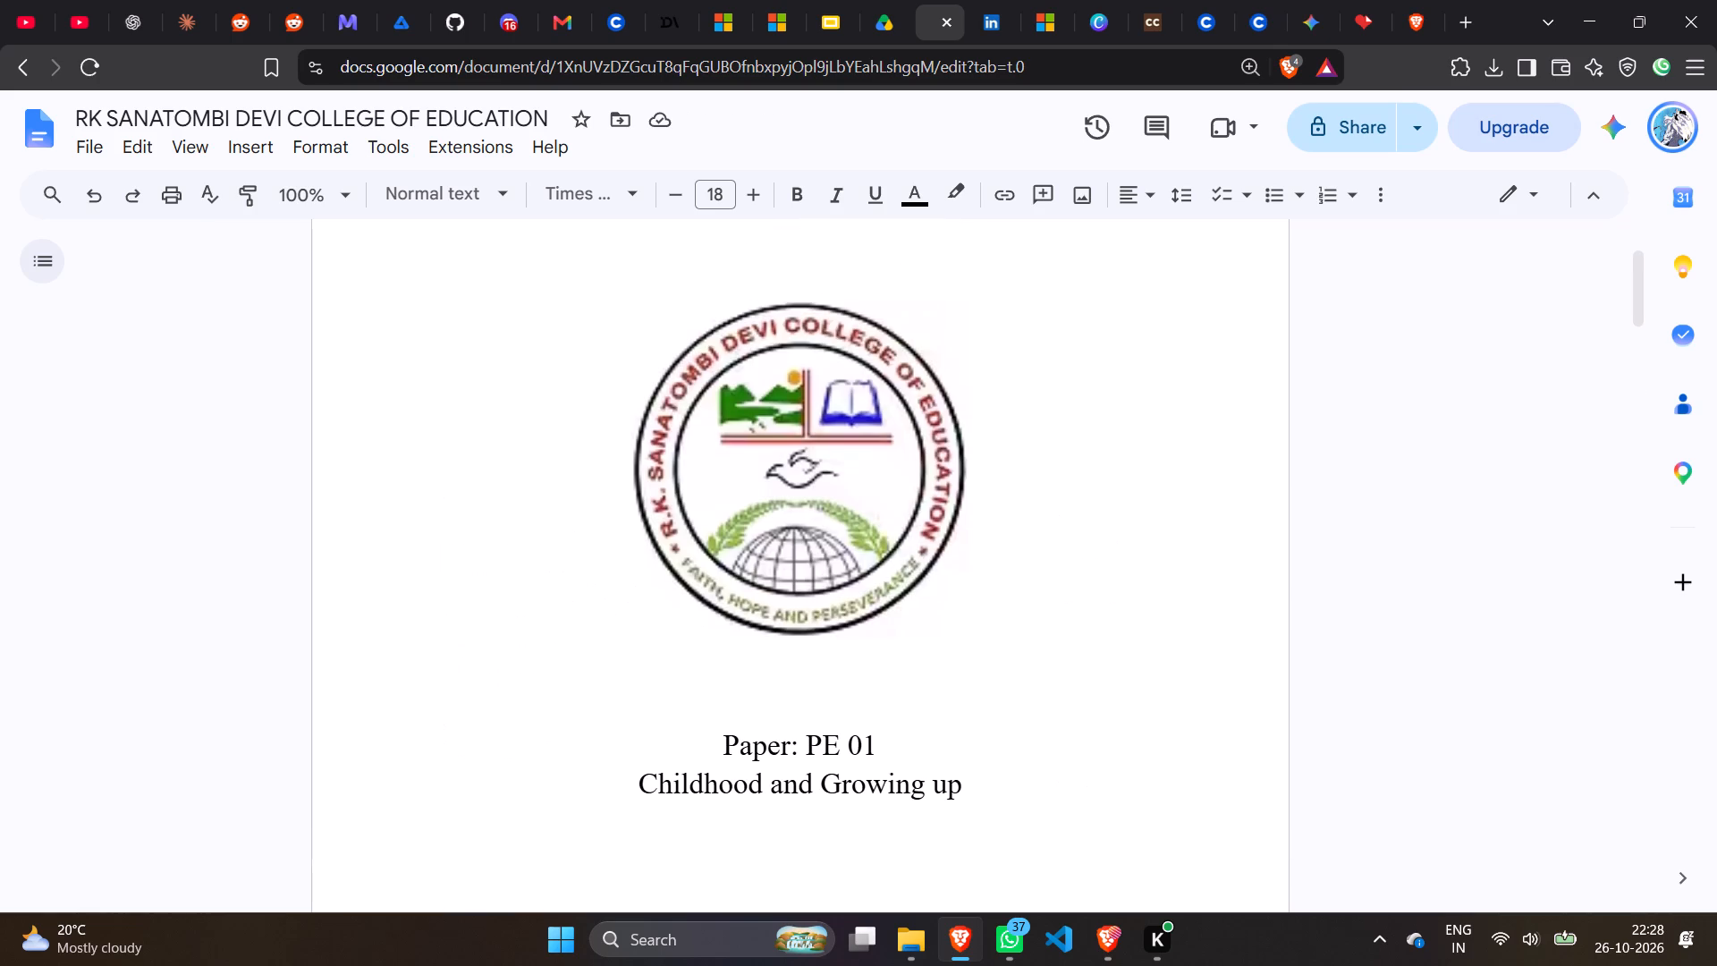
scroll(672, 577, "down", 2)
left_click(595, 625)
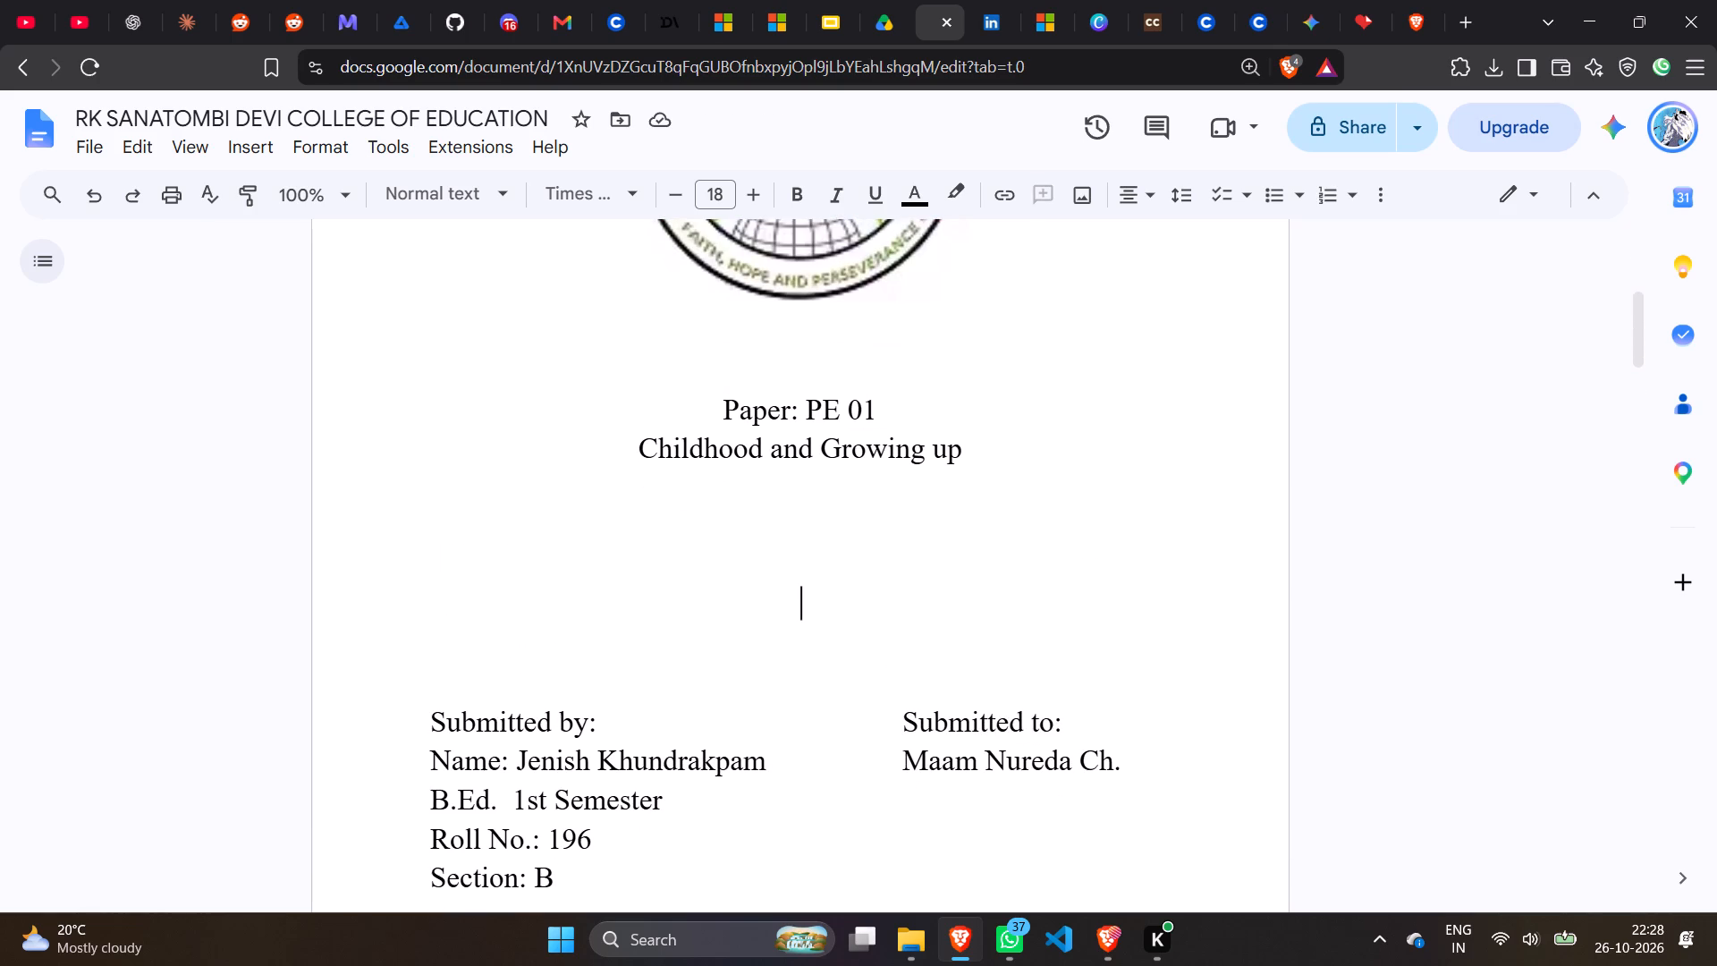
key("BackSpace")
key("BackSpace")
scroll(592, 628, "down", 5)
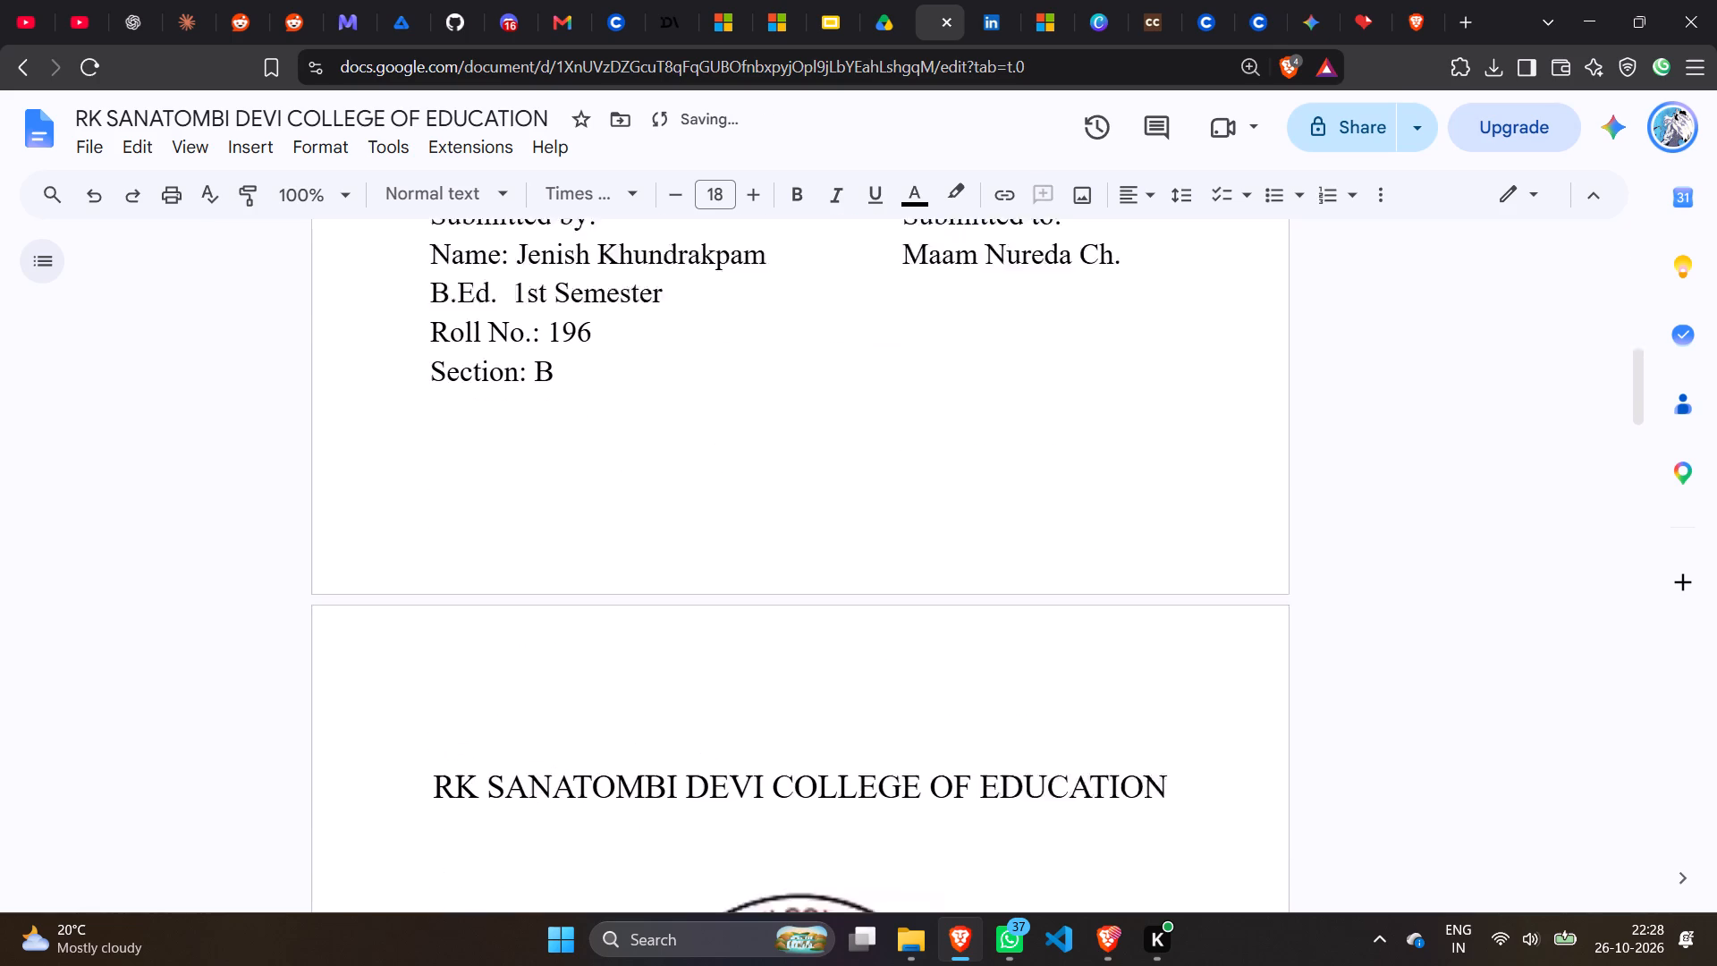
Copy the first cover's "B.Ed. 1st Semester" line and paste it on a new line above the roll number on the second page.
scroll(590, 634, "up", 3)
left_click_drag(678, 537, 452, 551)
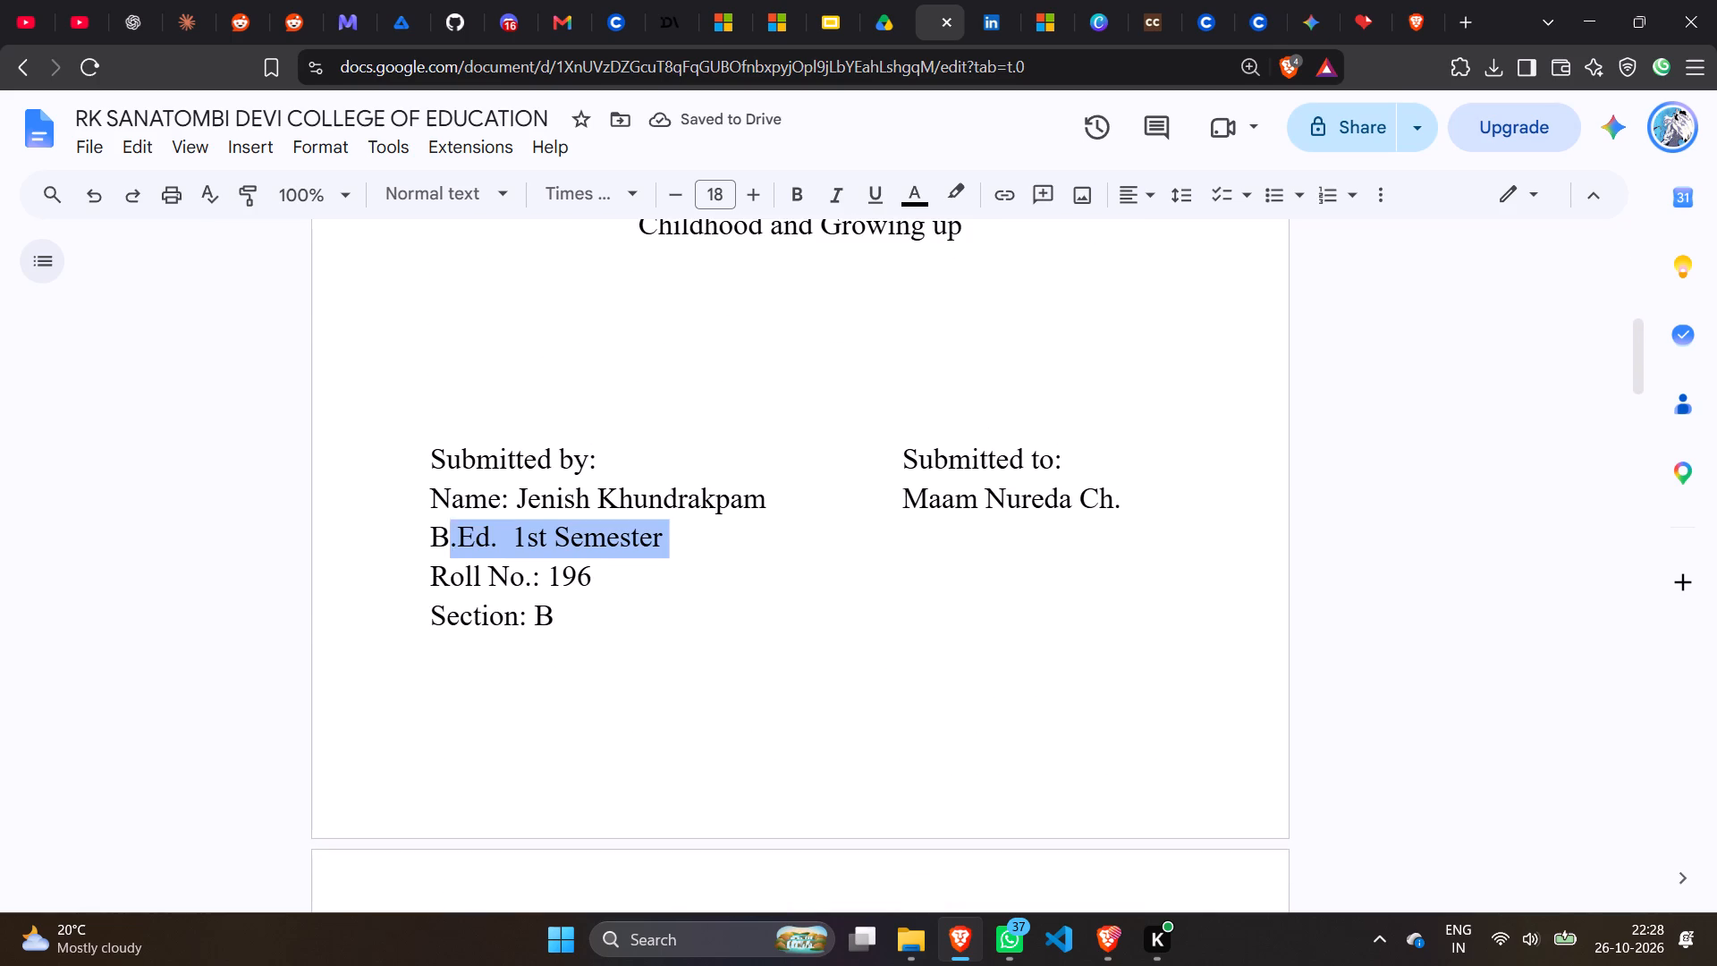
left_click_drag(452, 551, 419, 553)
key("ctrl+c")
scroll(419, 553, "up", 5)
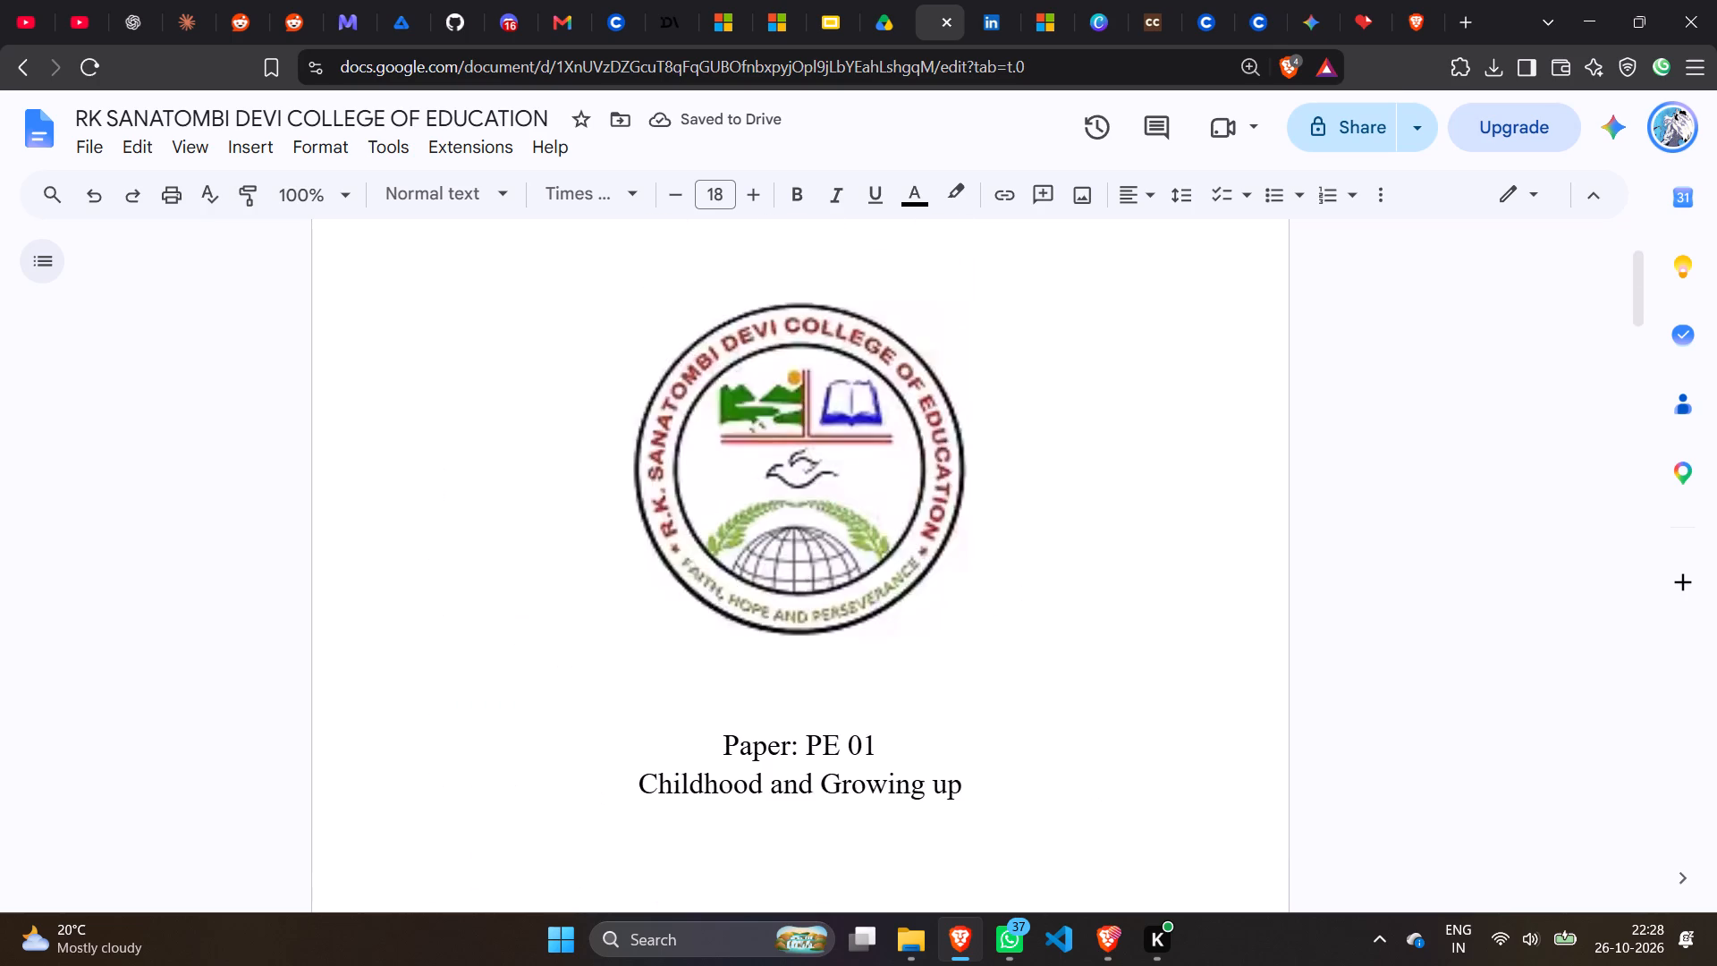
scroll(419, 553, "up", 6)
scroll(419, 553, "down", 18)
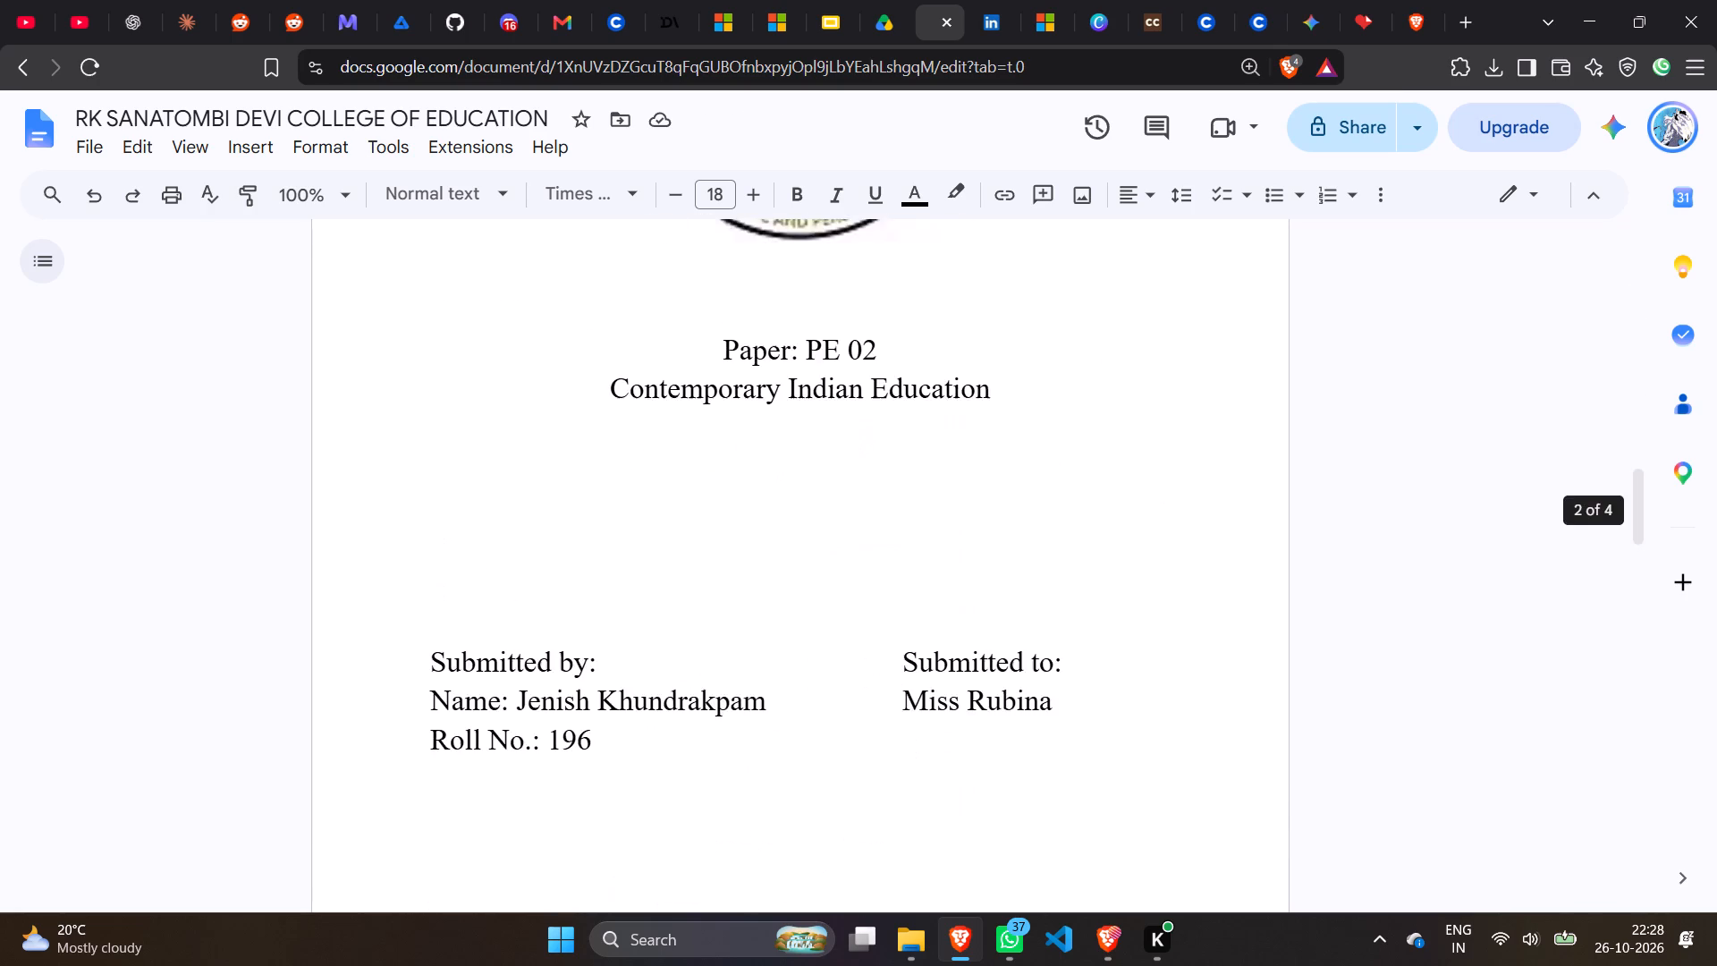
scroll(419, 553, "down", 2)
left_click(417, 526)
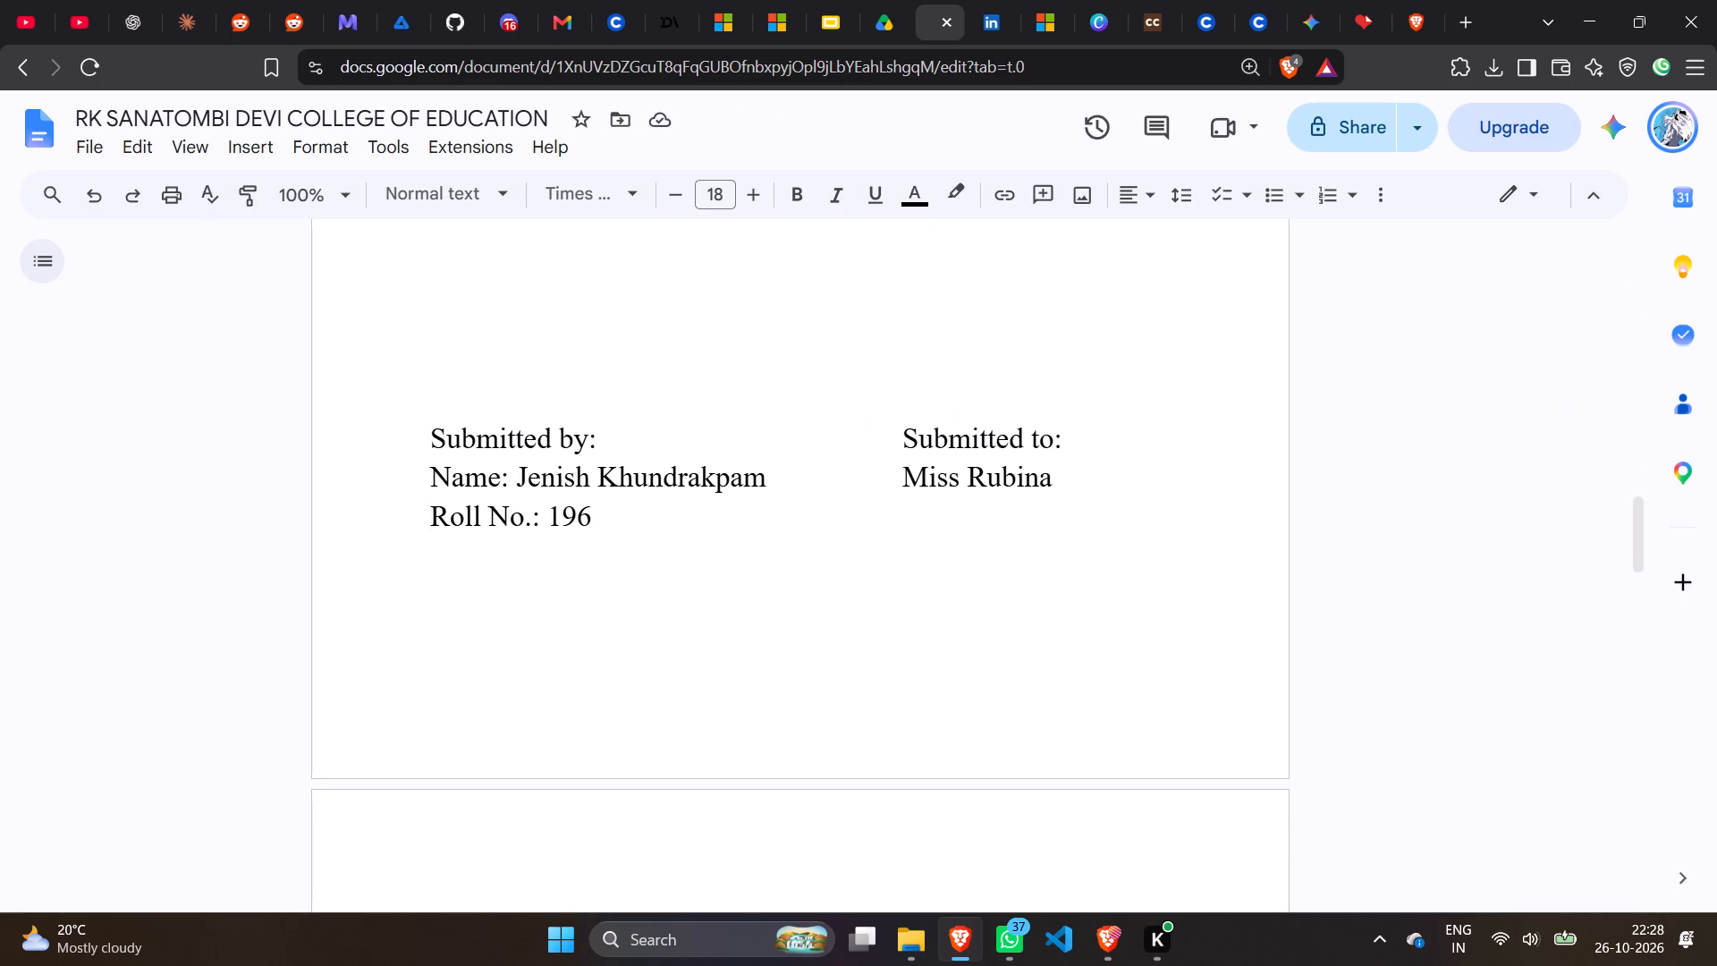
key("Return")
key("Up")
key("ctrl+v")
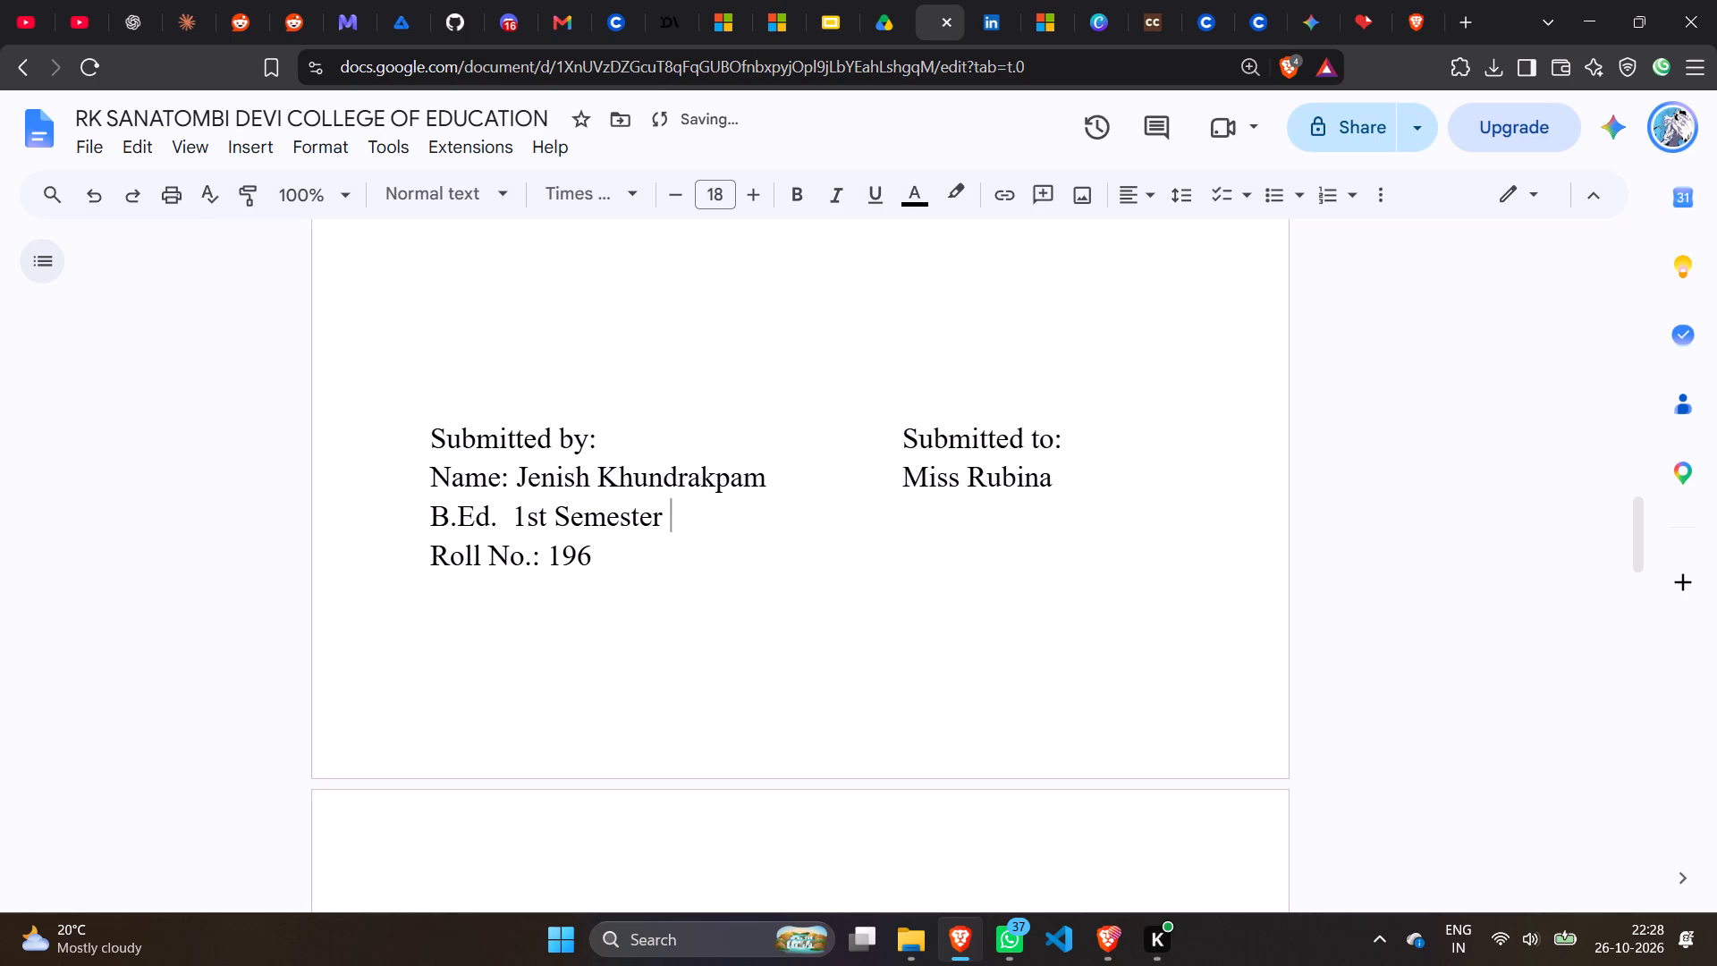
Paste the "B.Ed. 1st Semester" line on a new line above the roll number on the third page's PE 01 cover.
scroll(469, 650, "down", 11)
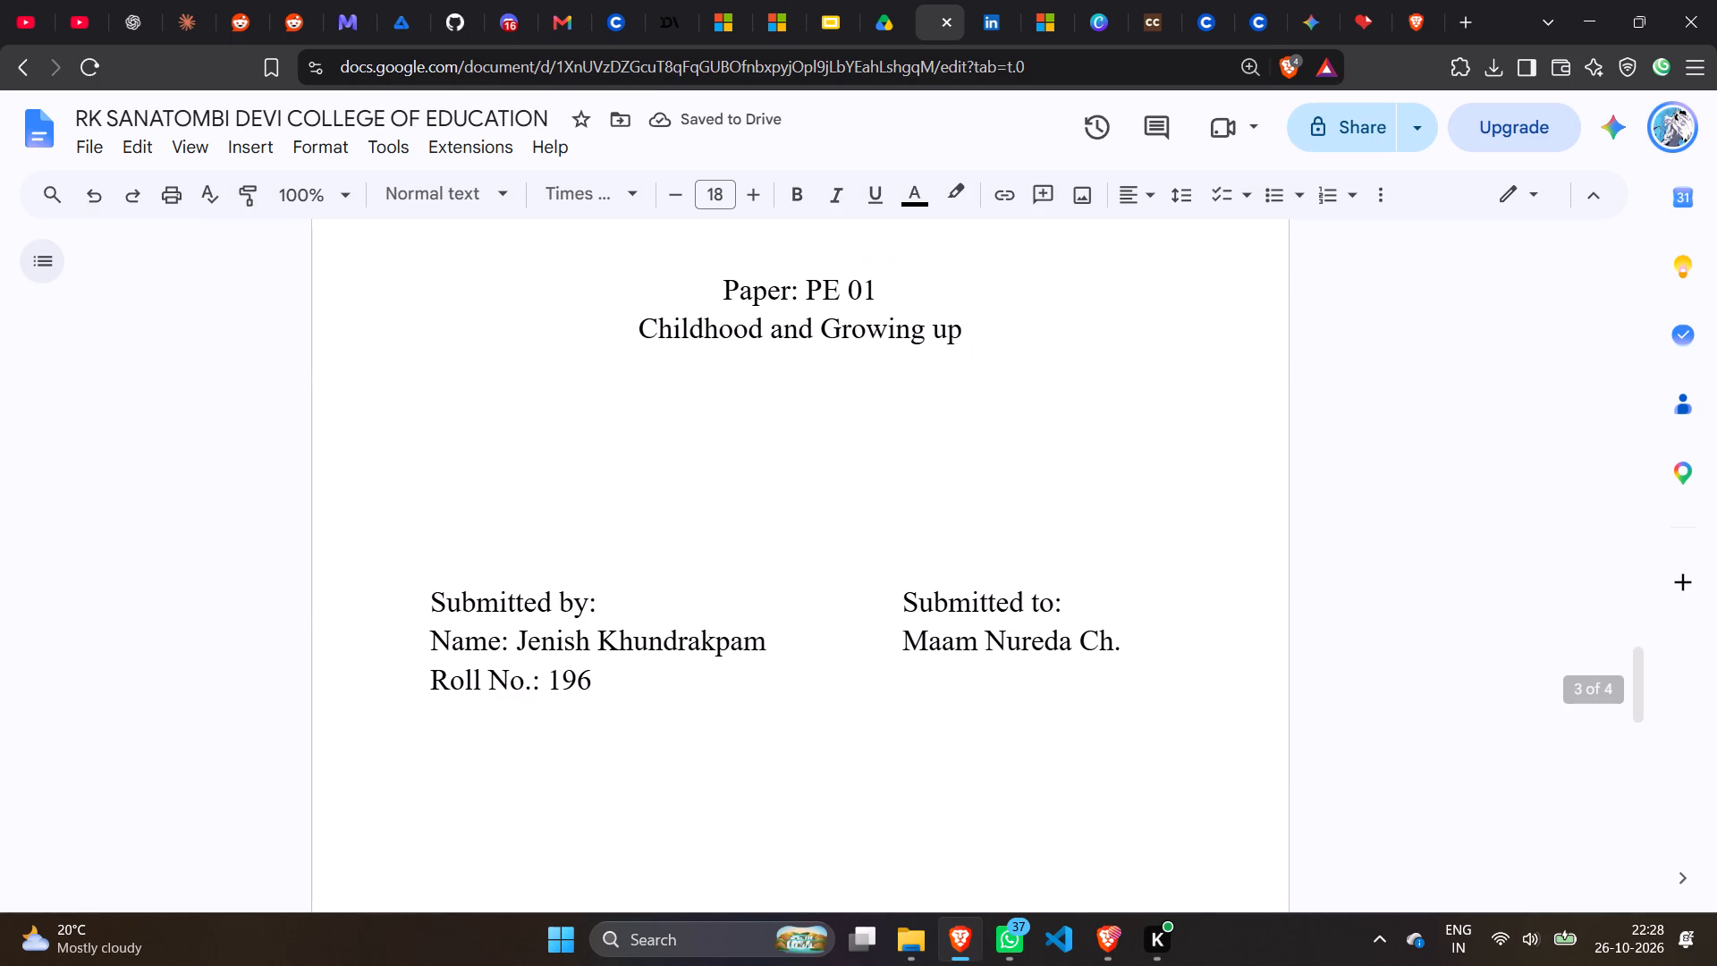
left_click(430, 682)
key("Return")
key("Up")
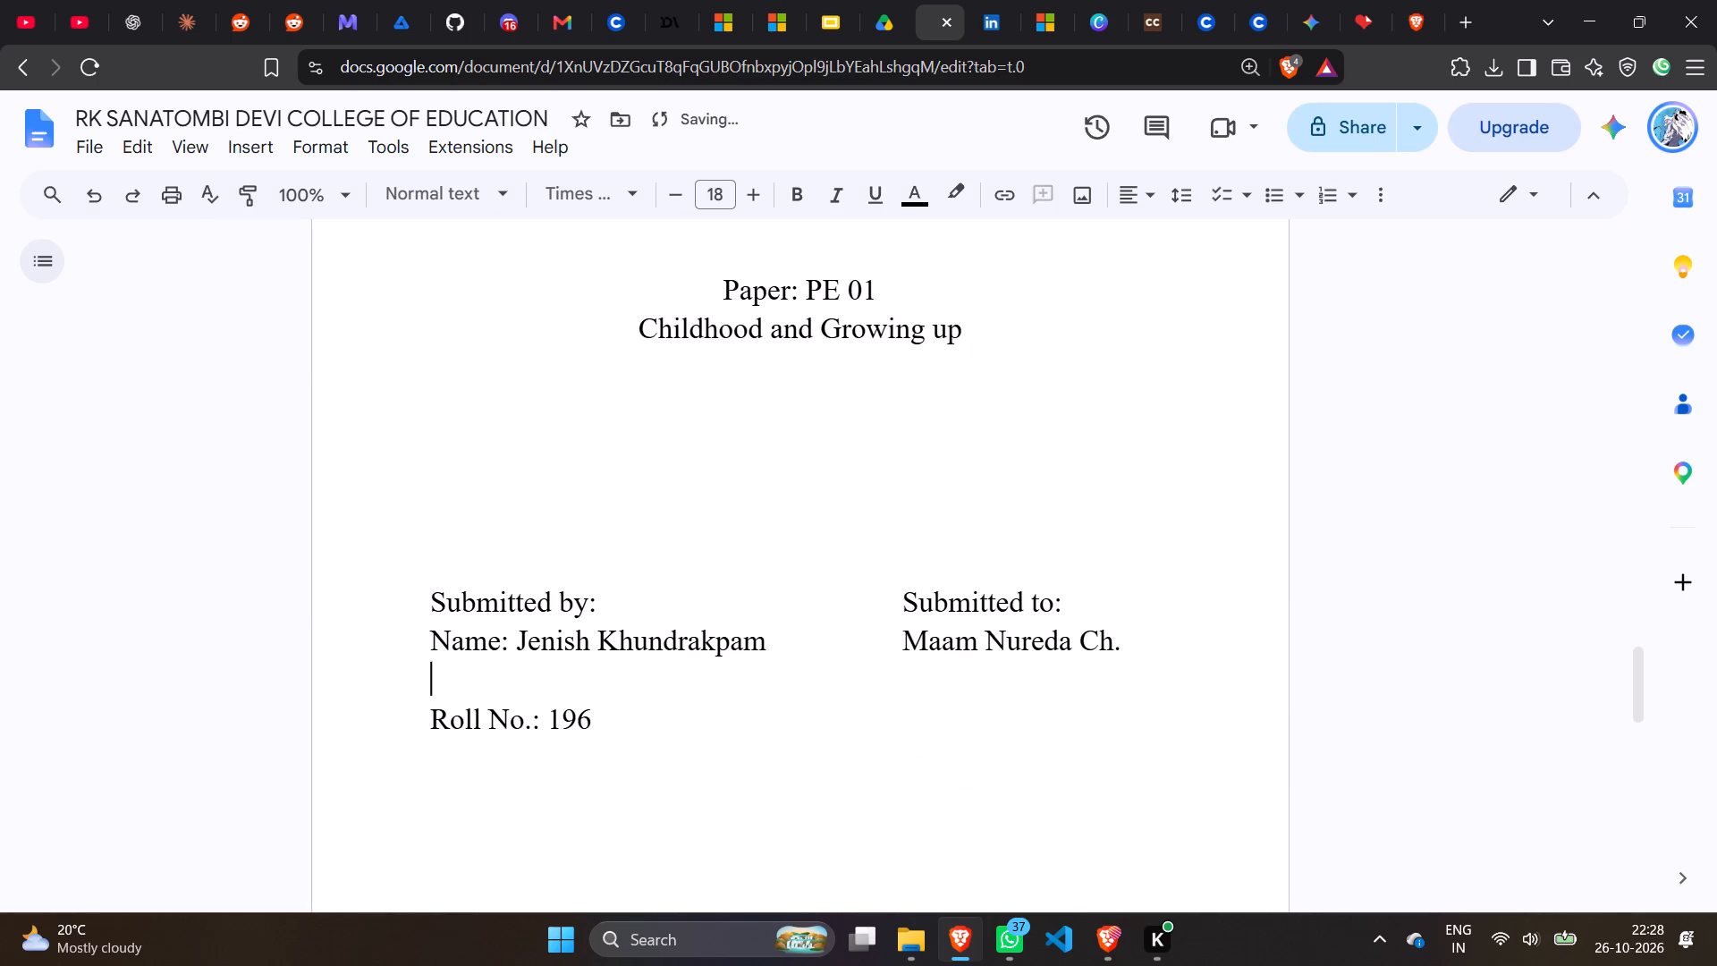
key("ctrl+v")
Paste the "B.Ed. 1st Semester" line on a new line above the roll number on the fourth page's PE 02 cover.
scroll(668, 841, "down", 11)
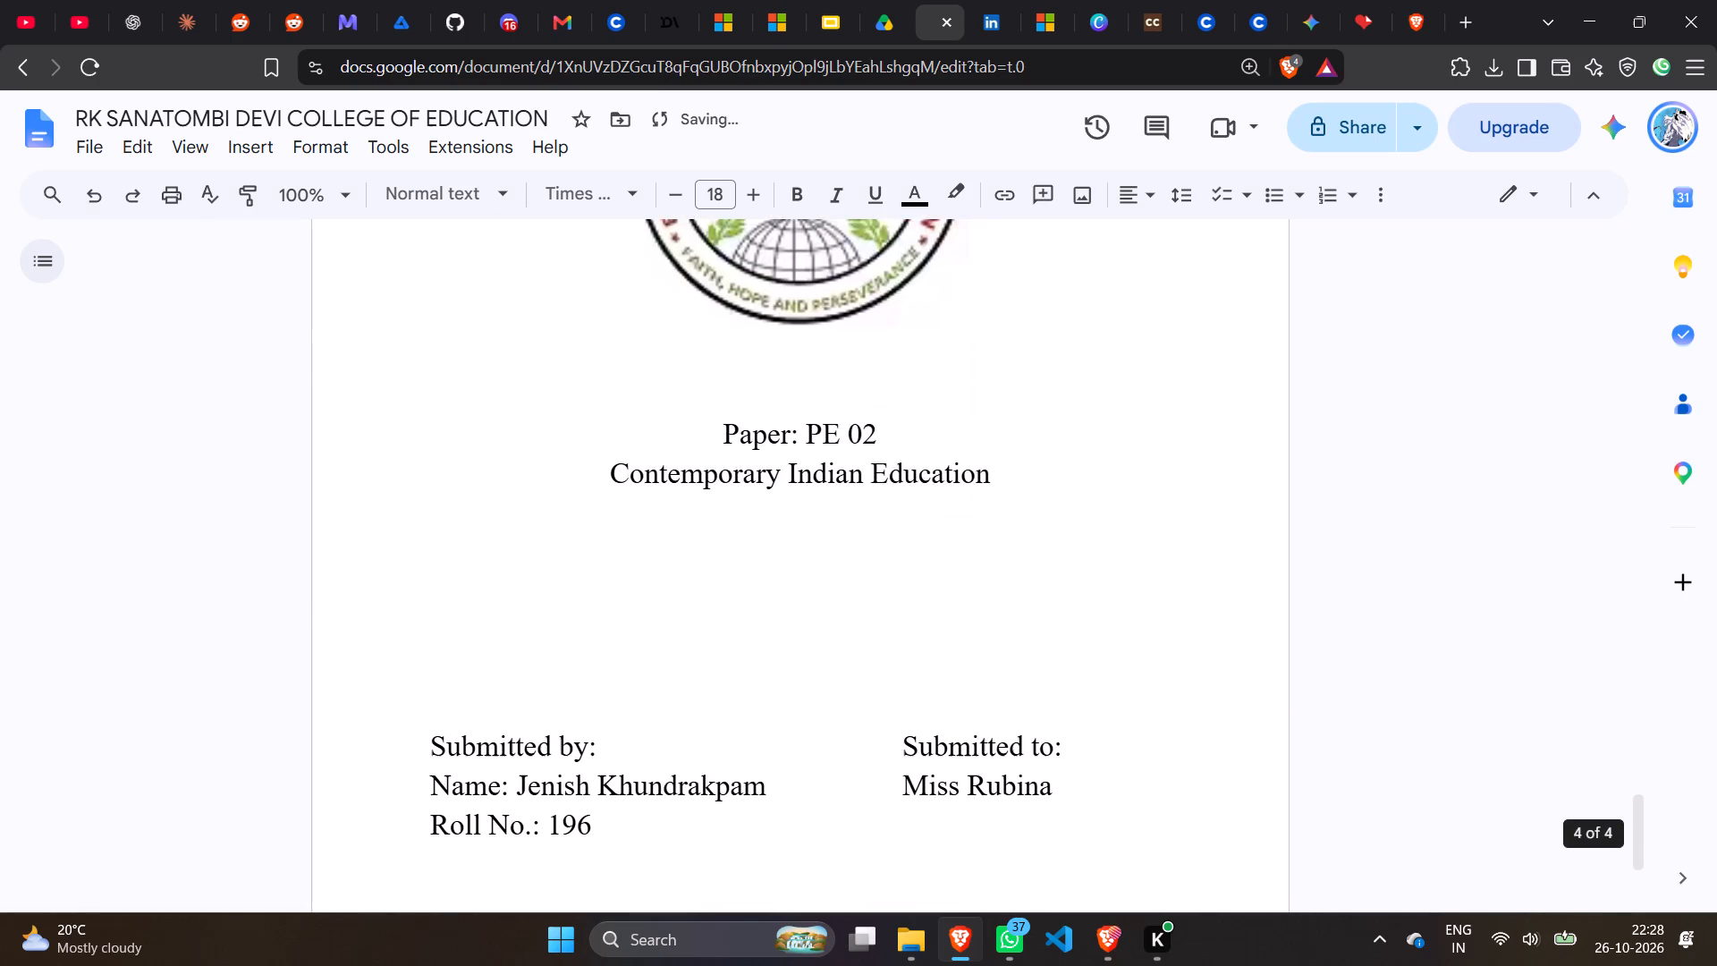
left_click(428, 808)
key("Return")
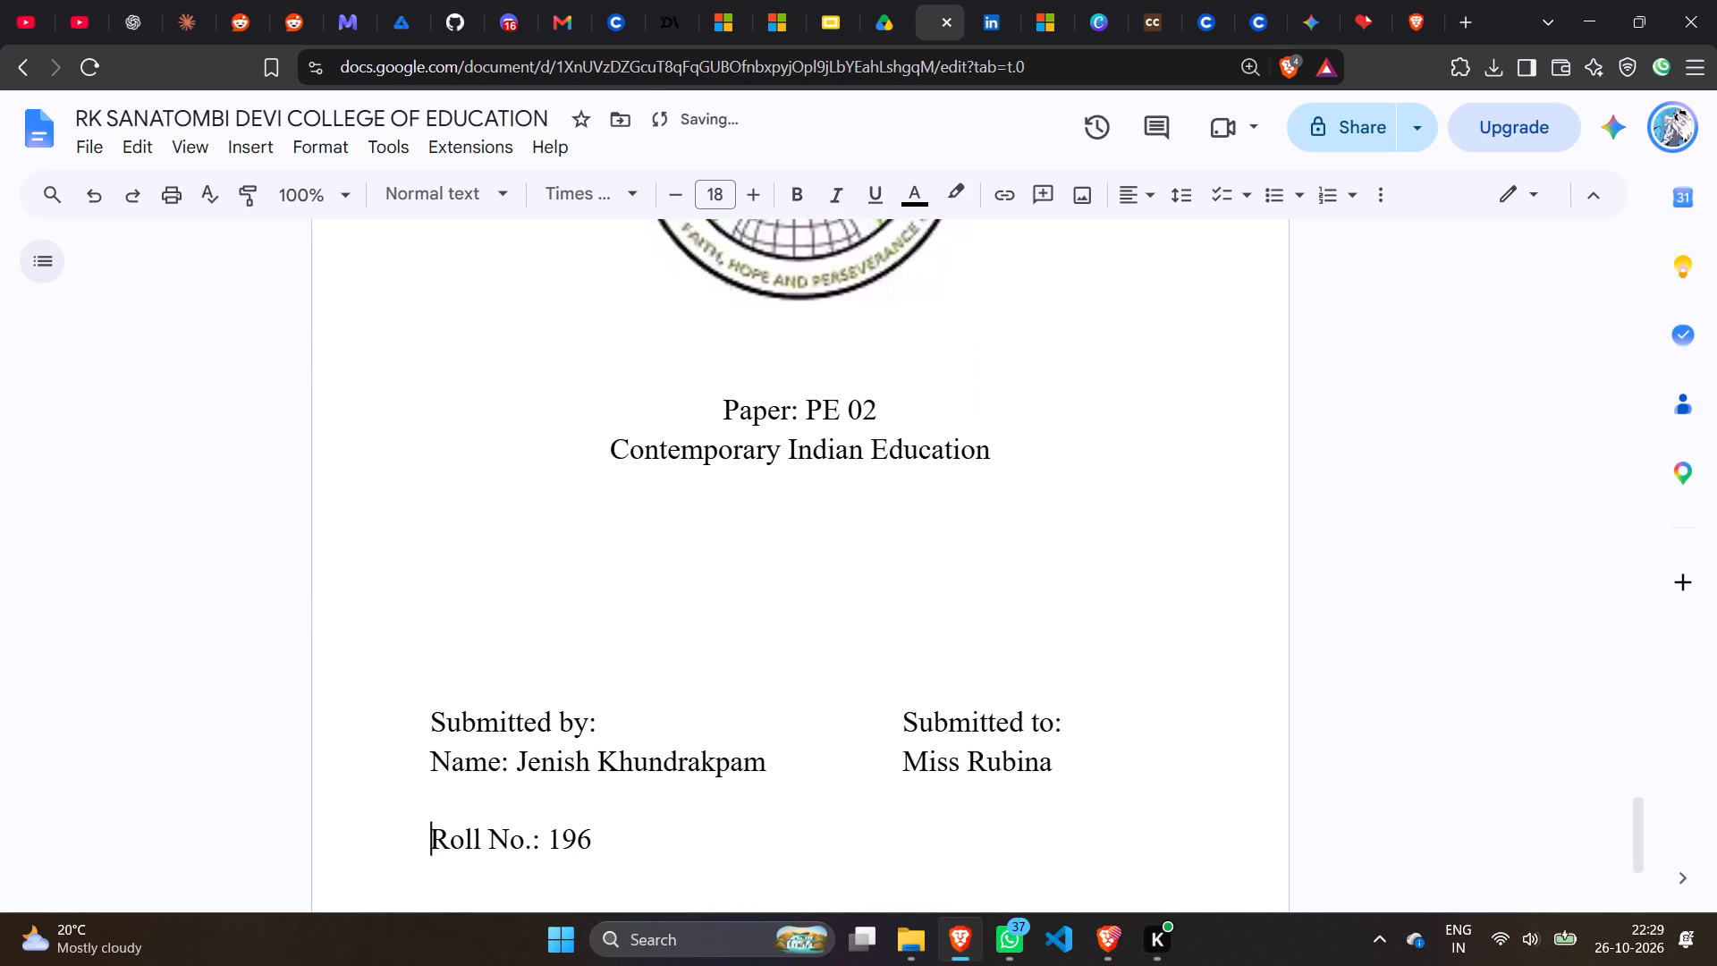
key("Up")
key("ctrl+v")
Copy the first cover's "Section: B" line and paste it below the roll number on the second page's PE 02 cover.
scroll(451, 834, "up", 8)
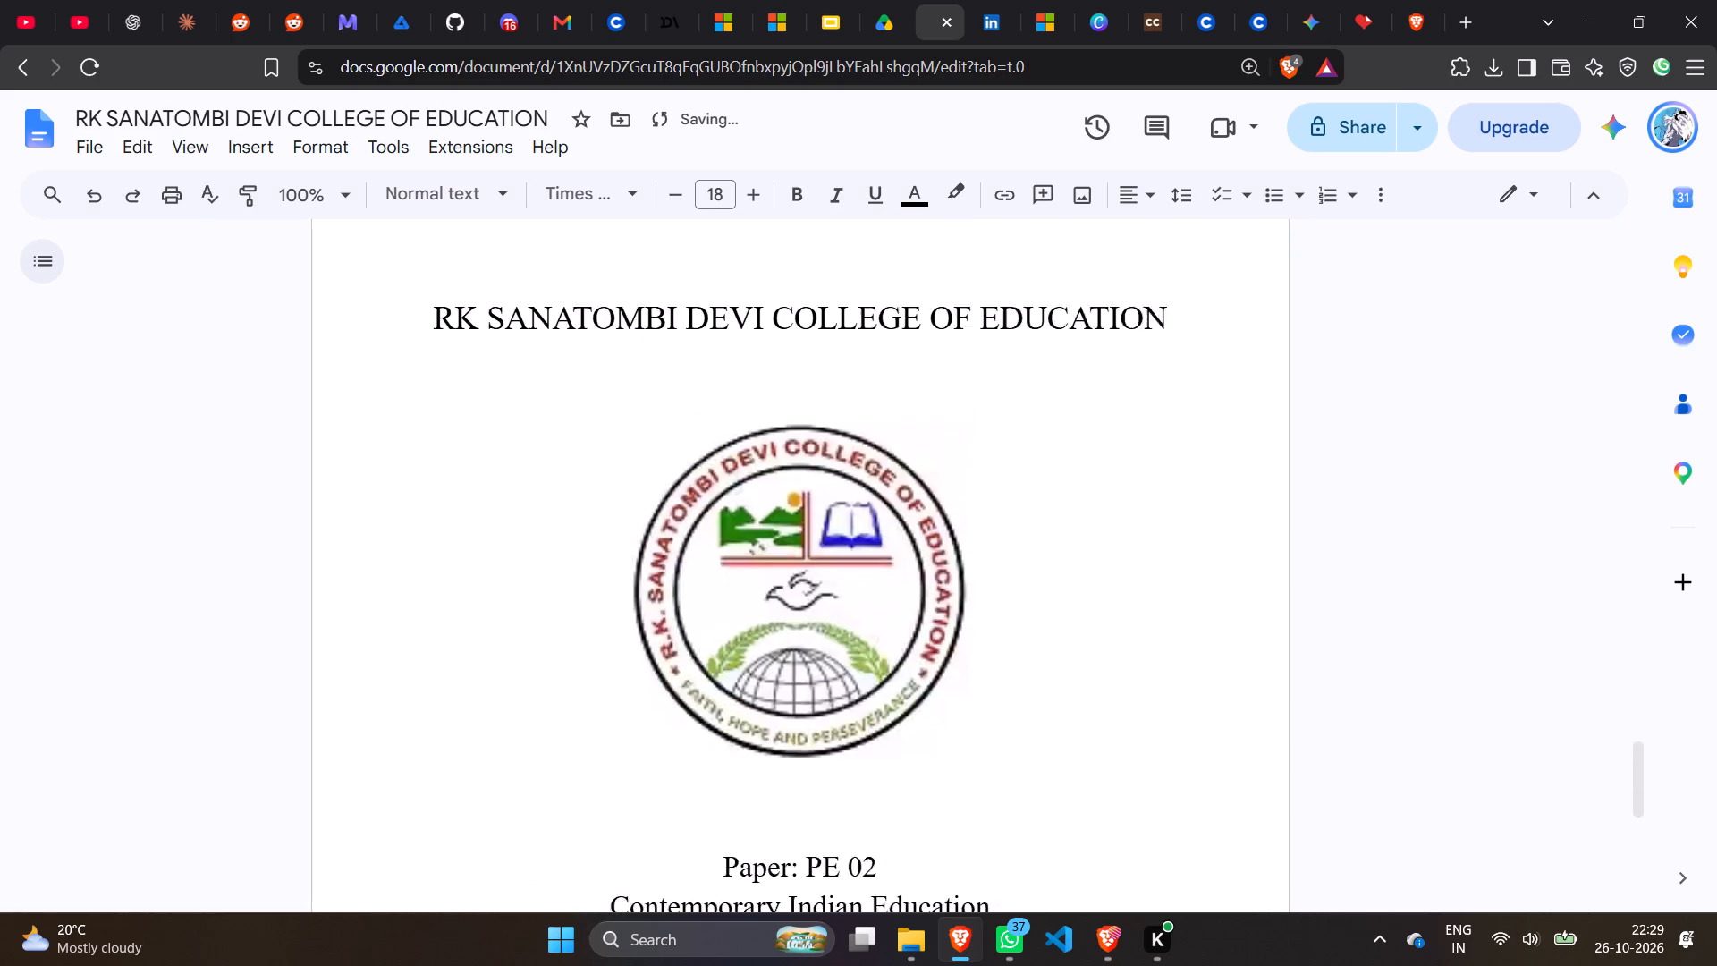
scroll(526, 772, "up", 15)
scroll(483, 642, "up", 2)
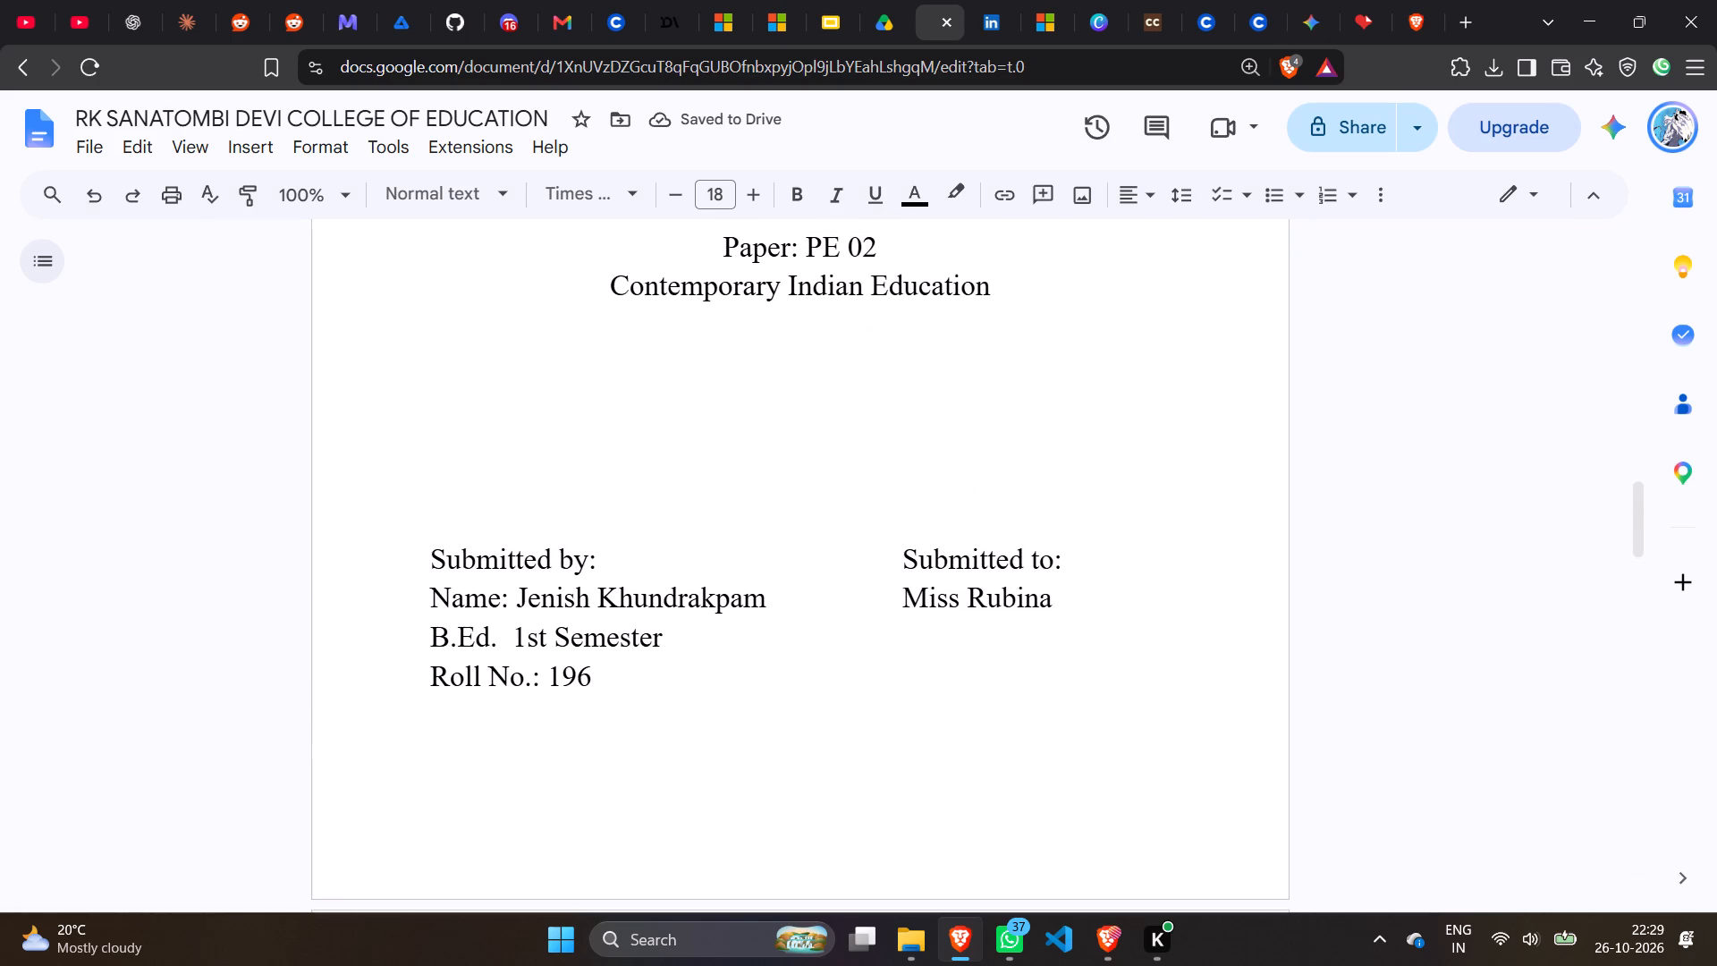
scroll(483, 642, "up", 9)
triple_click(505, 512)
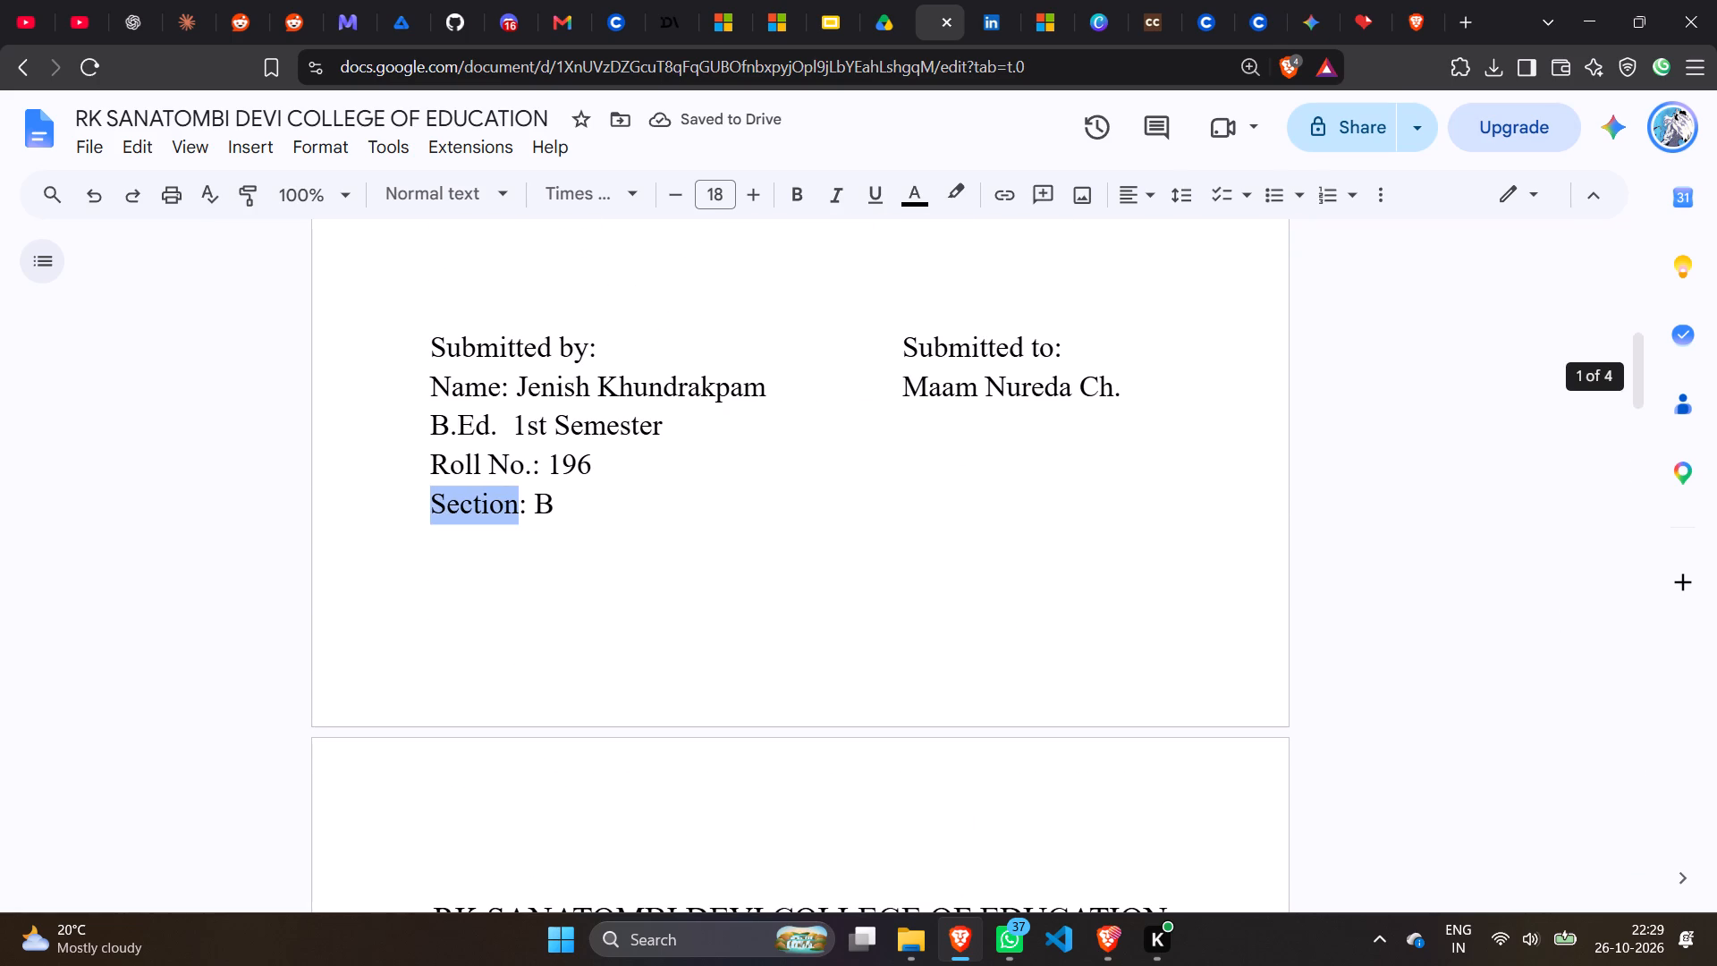
key("ctrl+c")
scroll(516, 533, "down", 14)
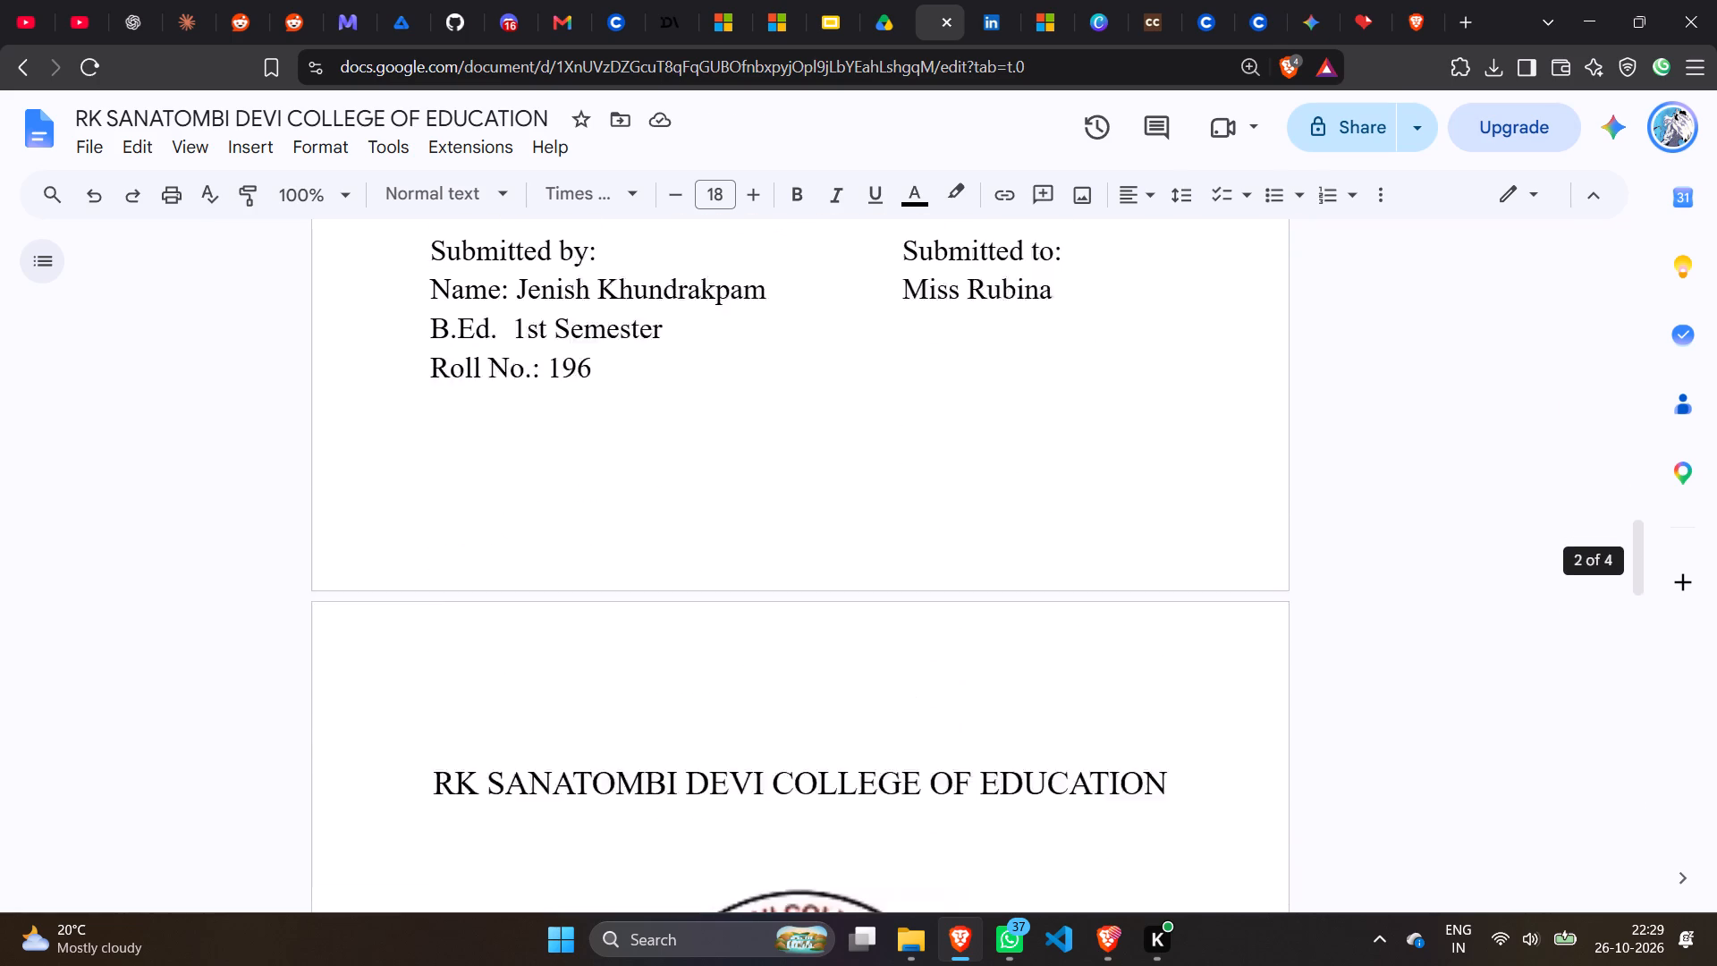
left_click(444, 383)
key("ctrl+v")
Delete a blank line between the paper title and the submission blocks on the second page's PE 02 cover.
scroll(540, 448, "up", 4)
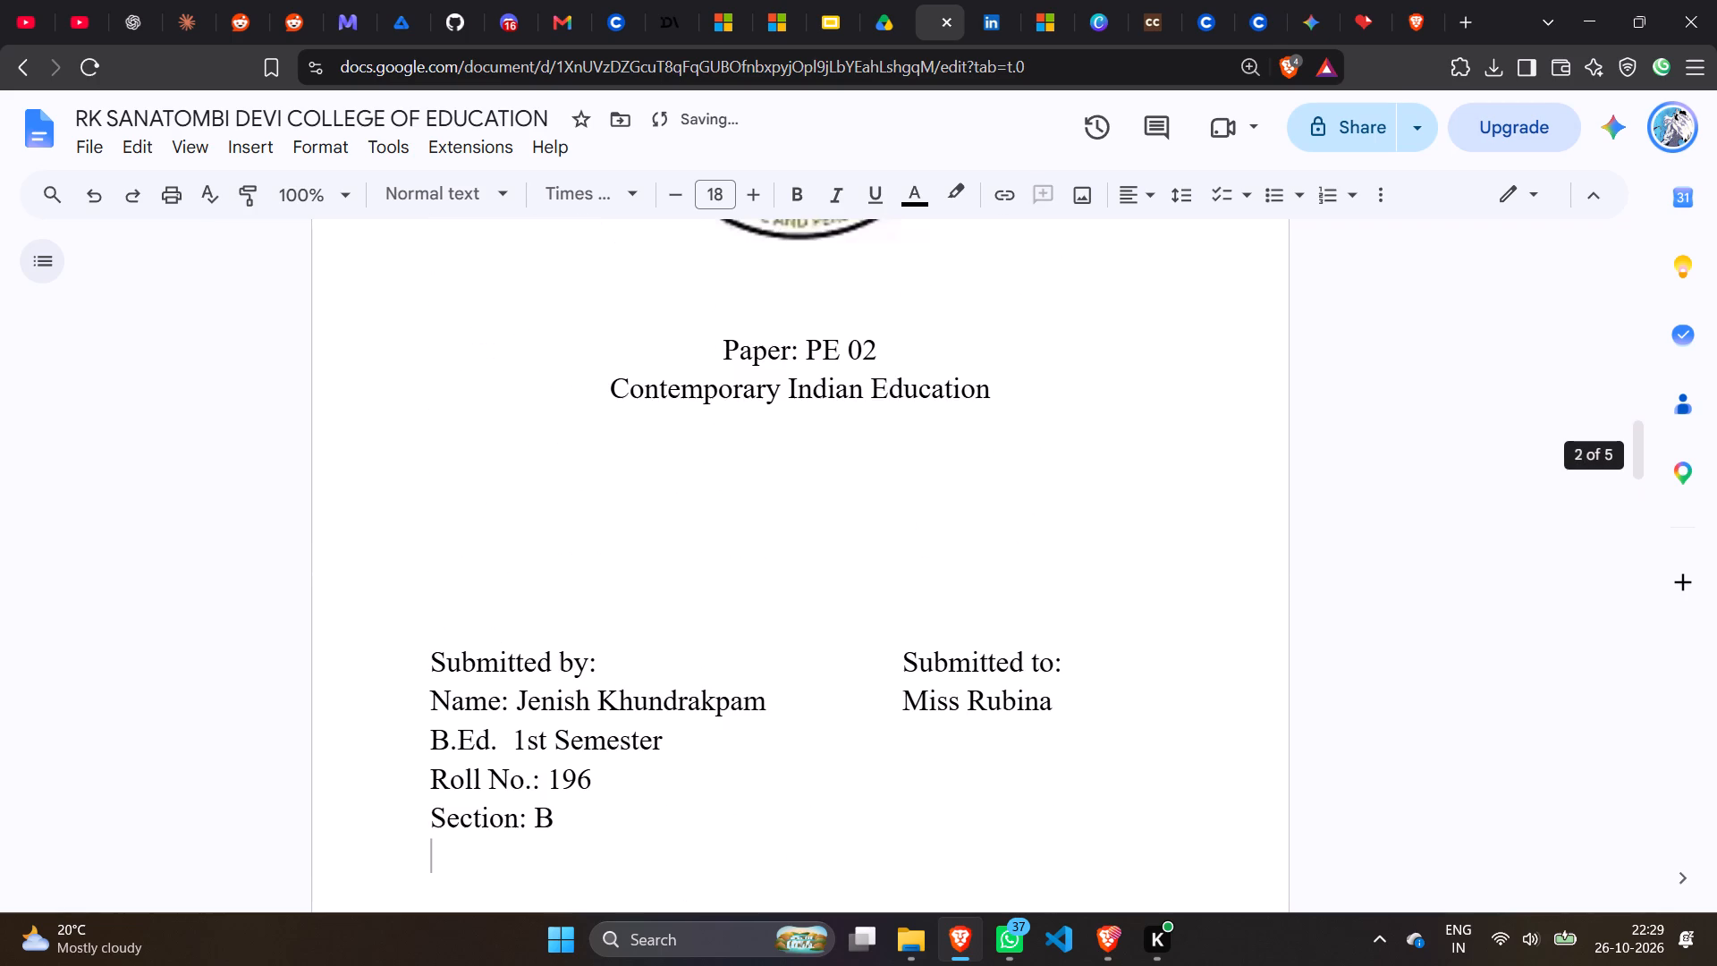
left_click(493, 550)
key("BackSpace")
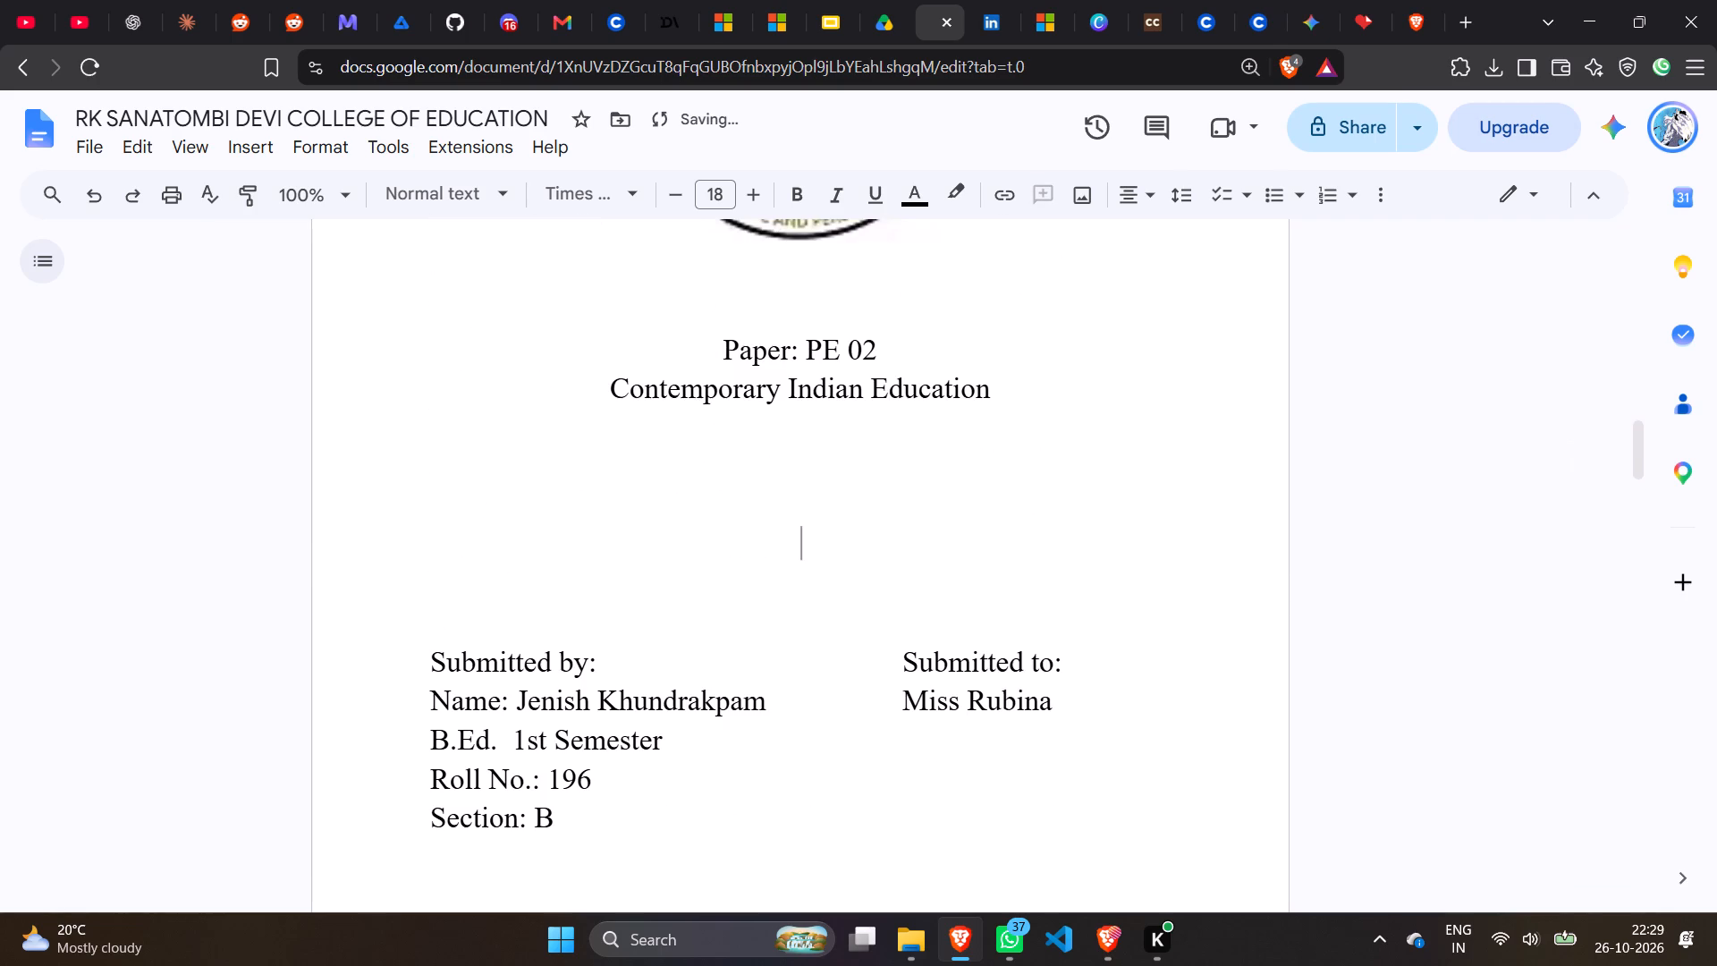
key("BackSpace")
Paste the "Section: B" line below the roll number on the third page's PE 01 cover and delete a blank line above the submission blocks.
scroll(493, 550, "down", 7)
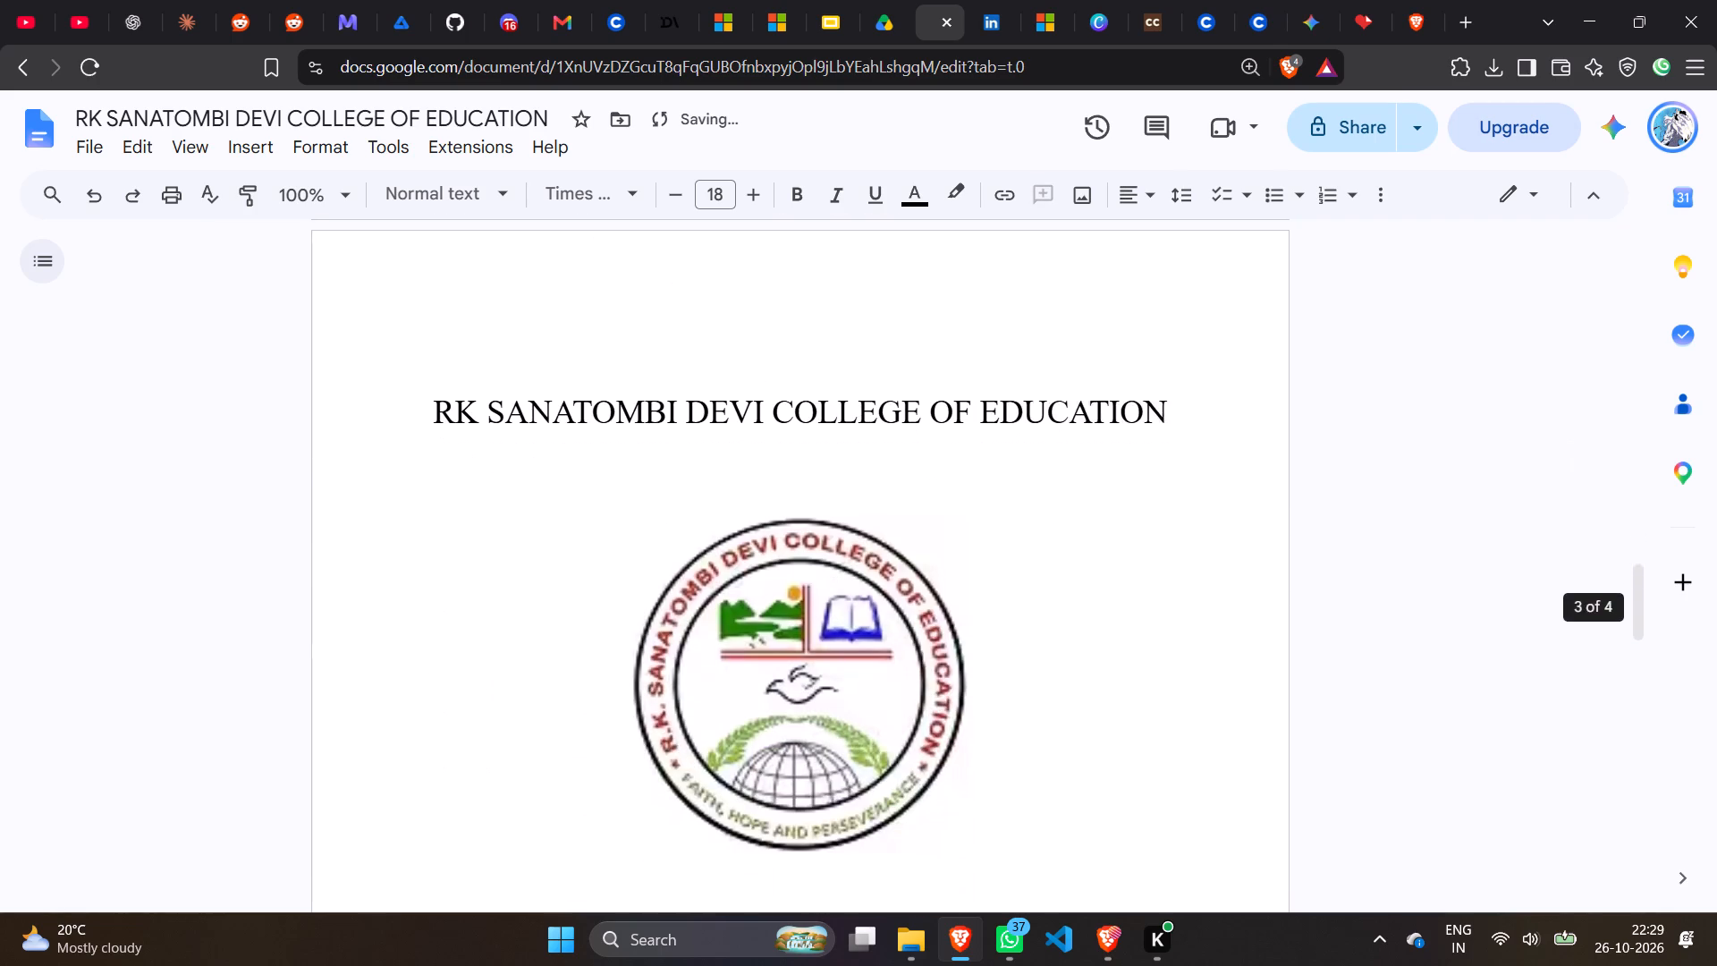
scroll(493, 550, "down", 9)
left_click(461, 426)
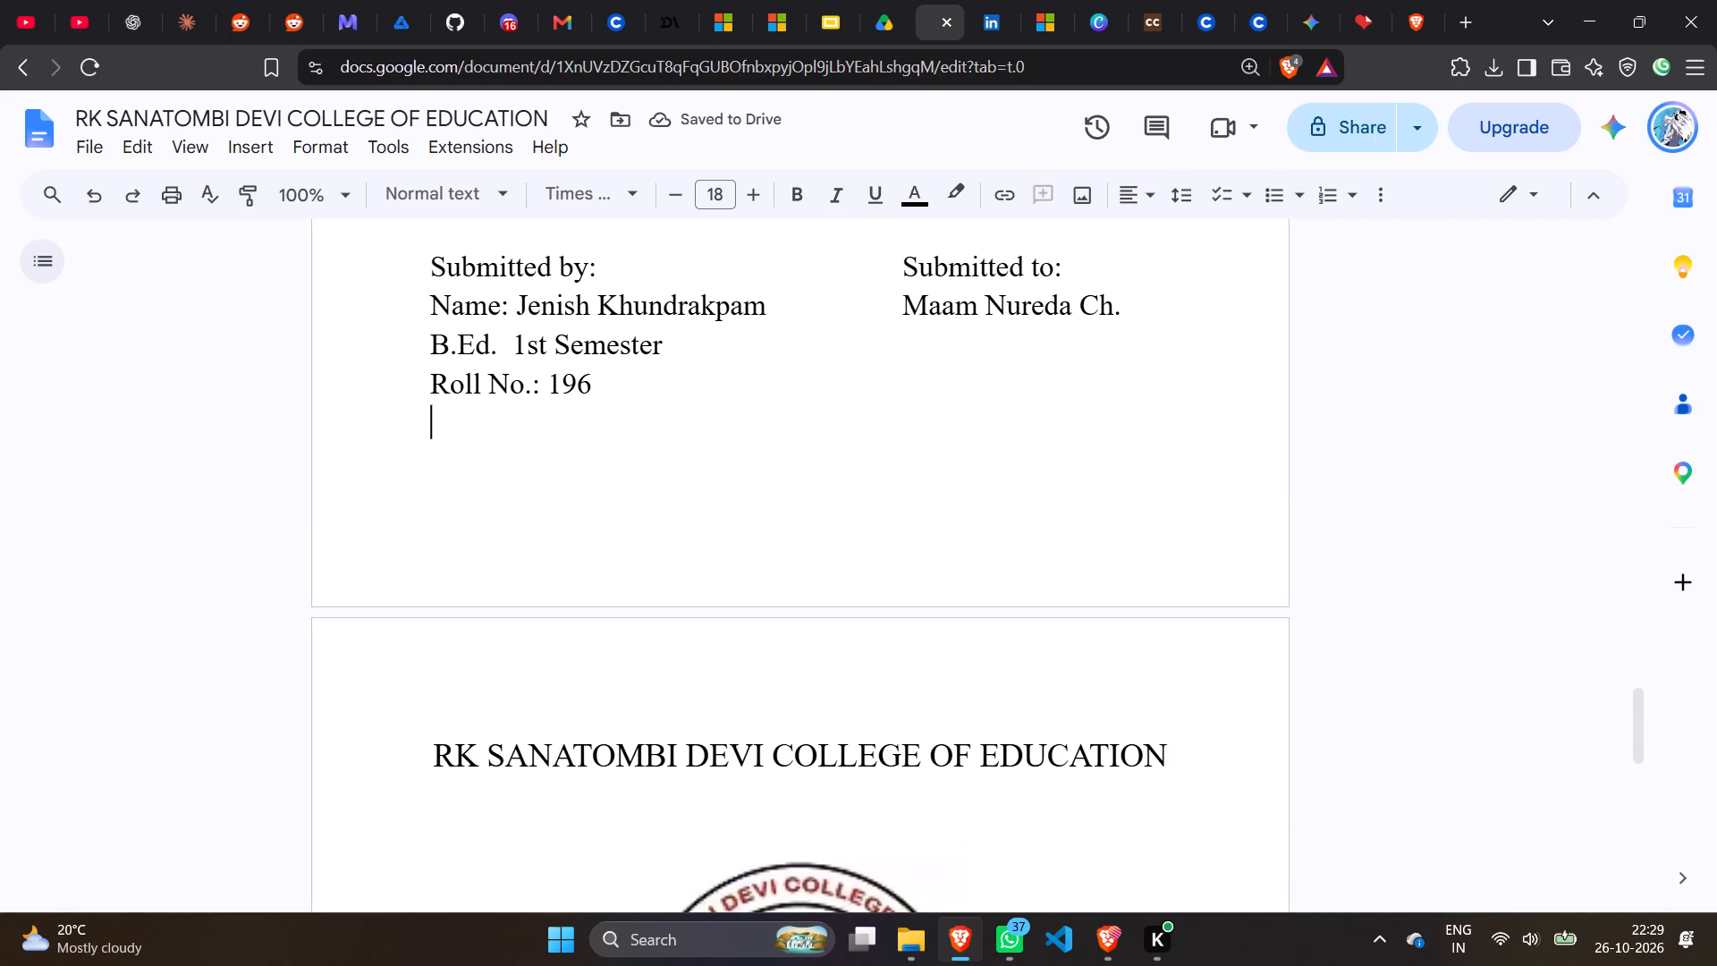
key("ctrl+v")
scroll(461, 426, "up", 3)
left_click(480, 527)
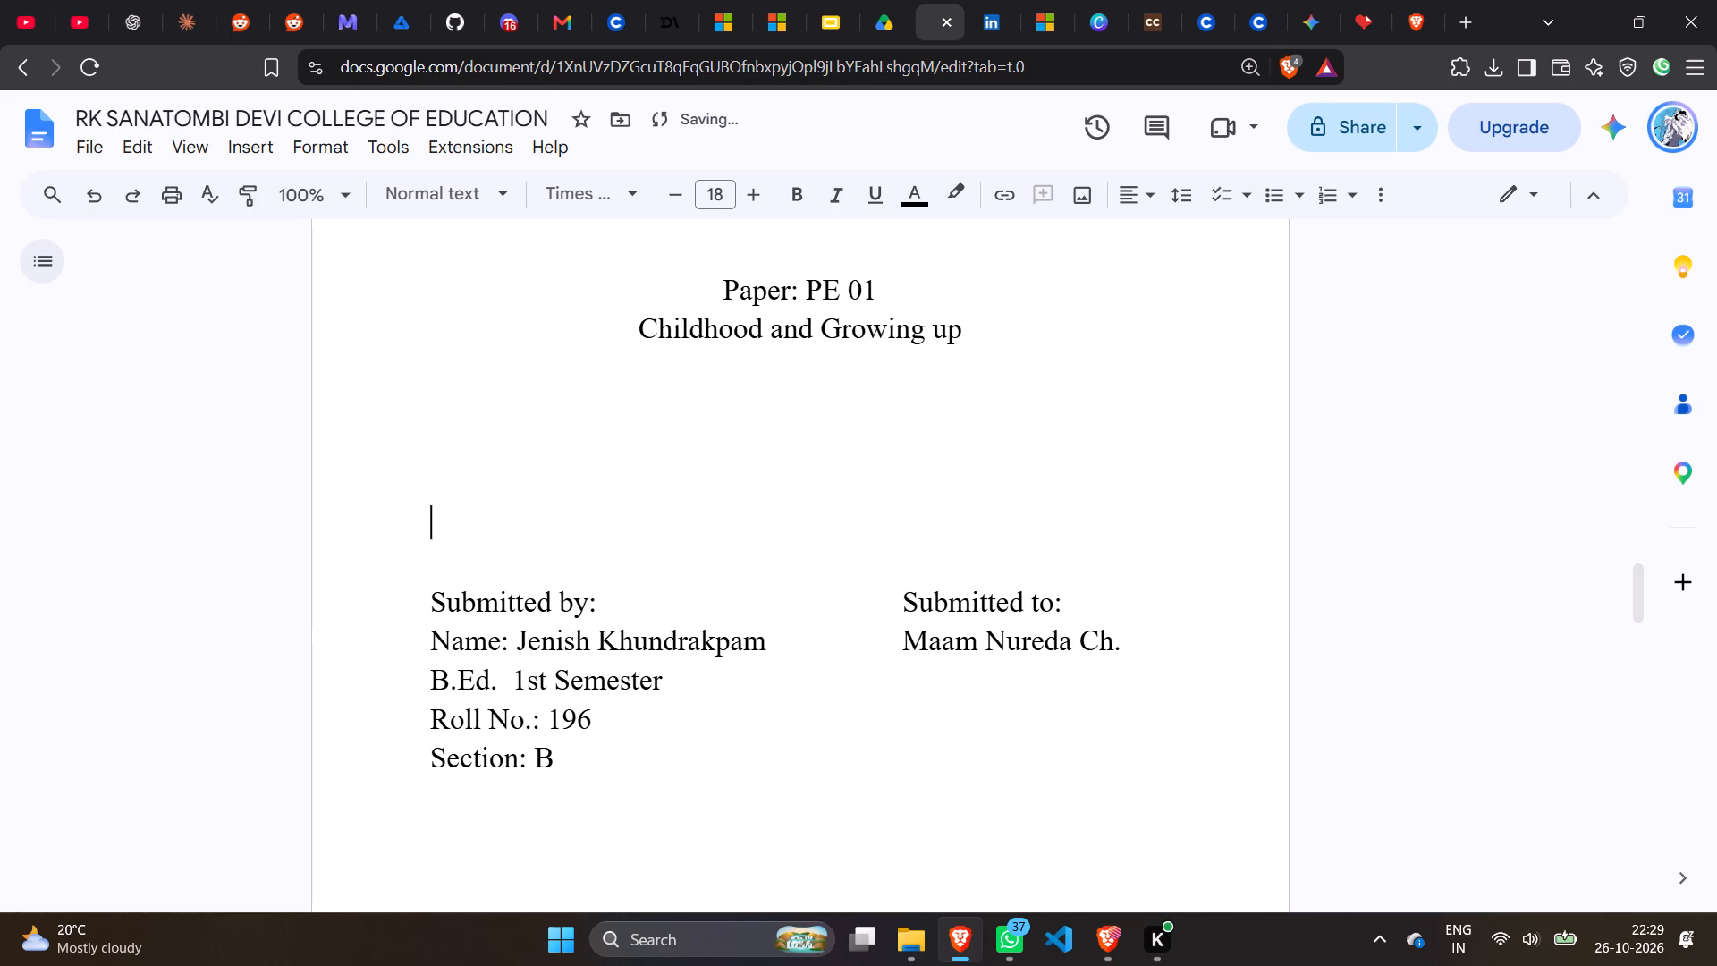
key("BackSpace")
Paste the "Section: B" line below the roll number on the fourth page's PE 02 cover and delete a blank line above the submission blocks.
scroll(485, 536, "down", 3)
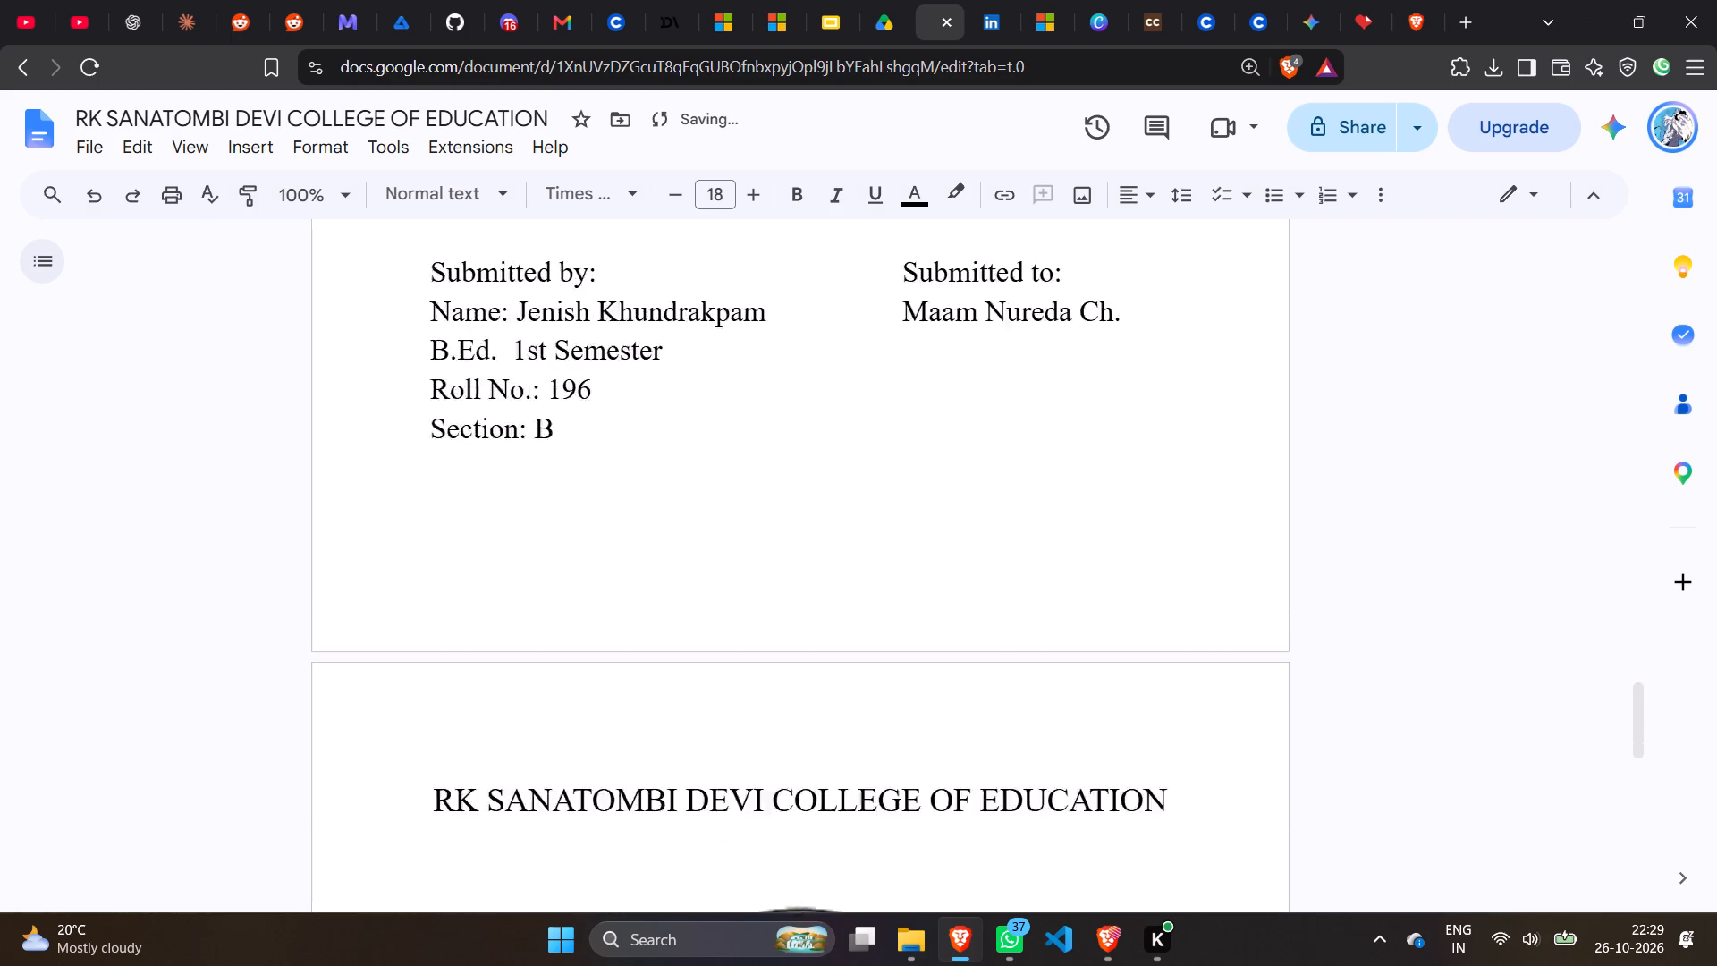
scroll(486, 537, "down", 13)
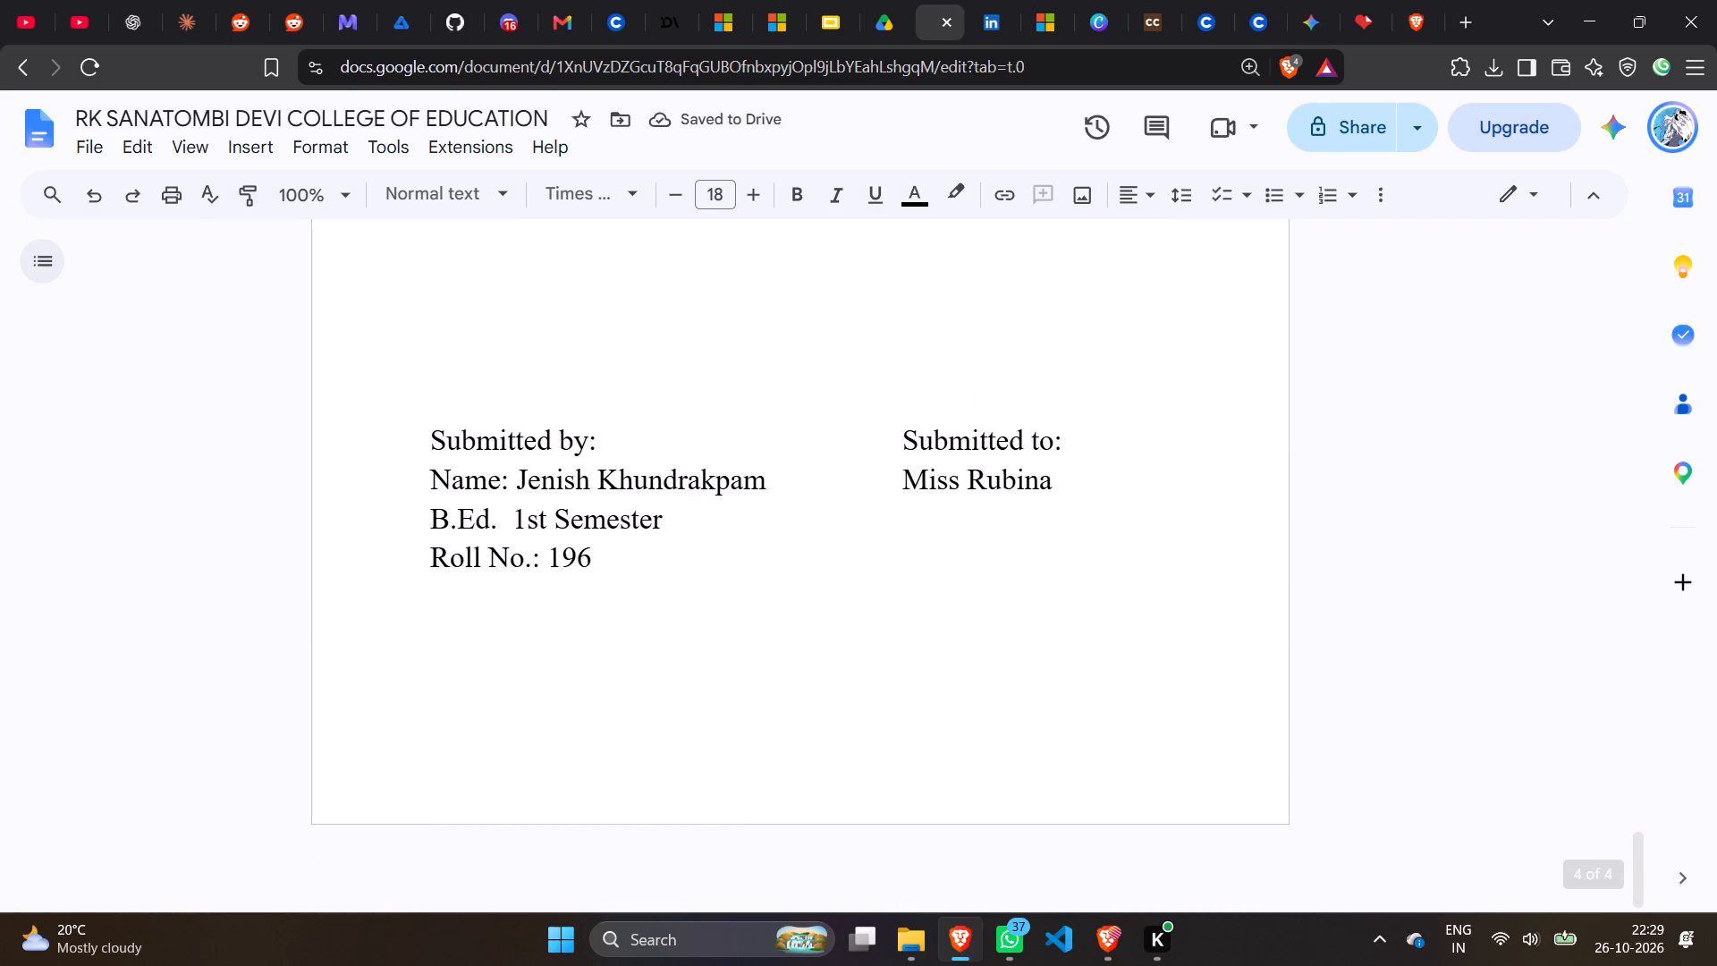
left_click(446, 595)
key("ctrl+v")
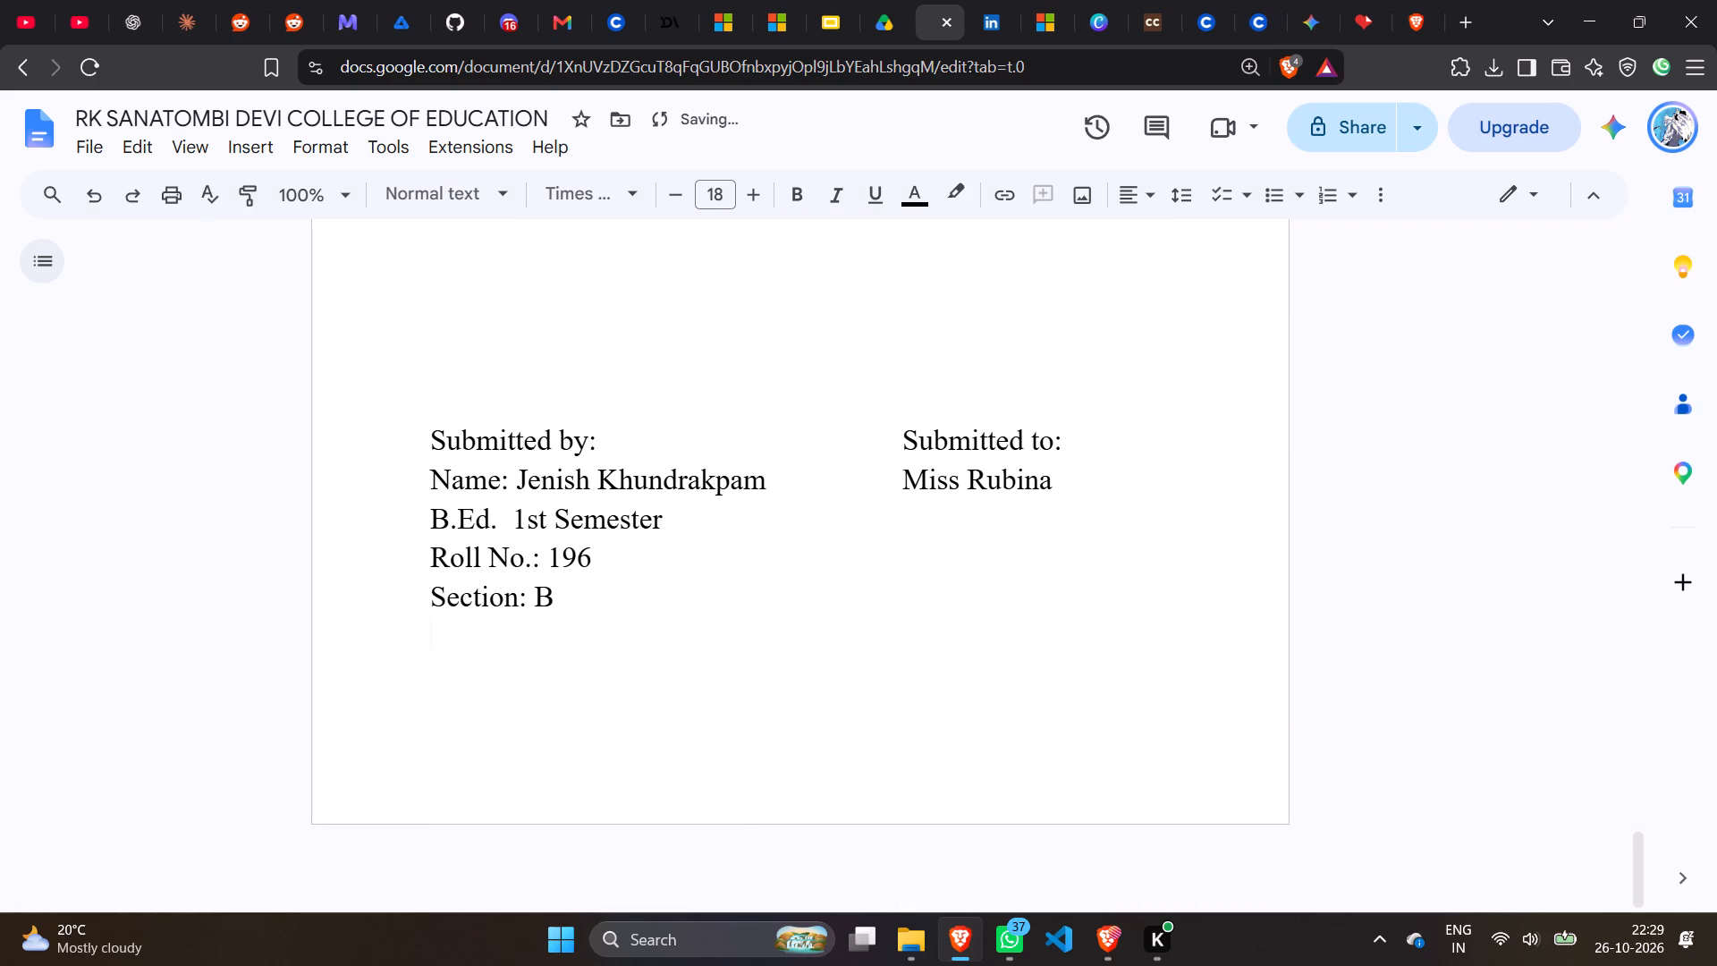
left_click(419, 366)
key("BackSpace")
Replace the submitter's name on the fourth page's PE 02 cover with the second student's full name.
scroll(419, 366, "up", 2)
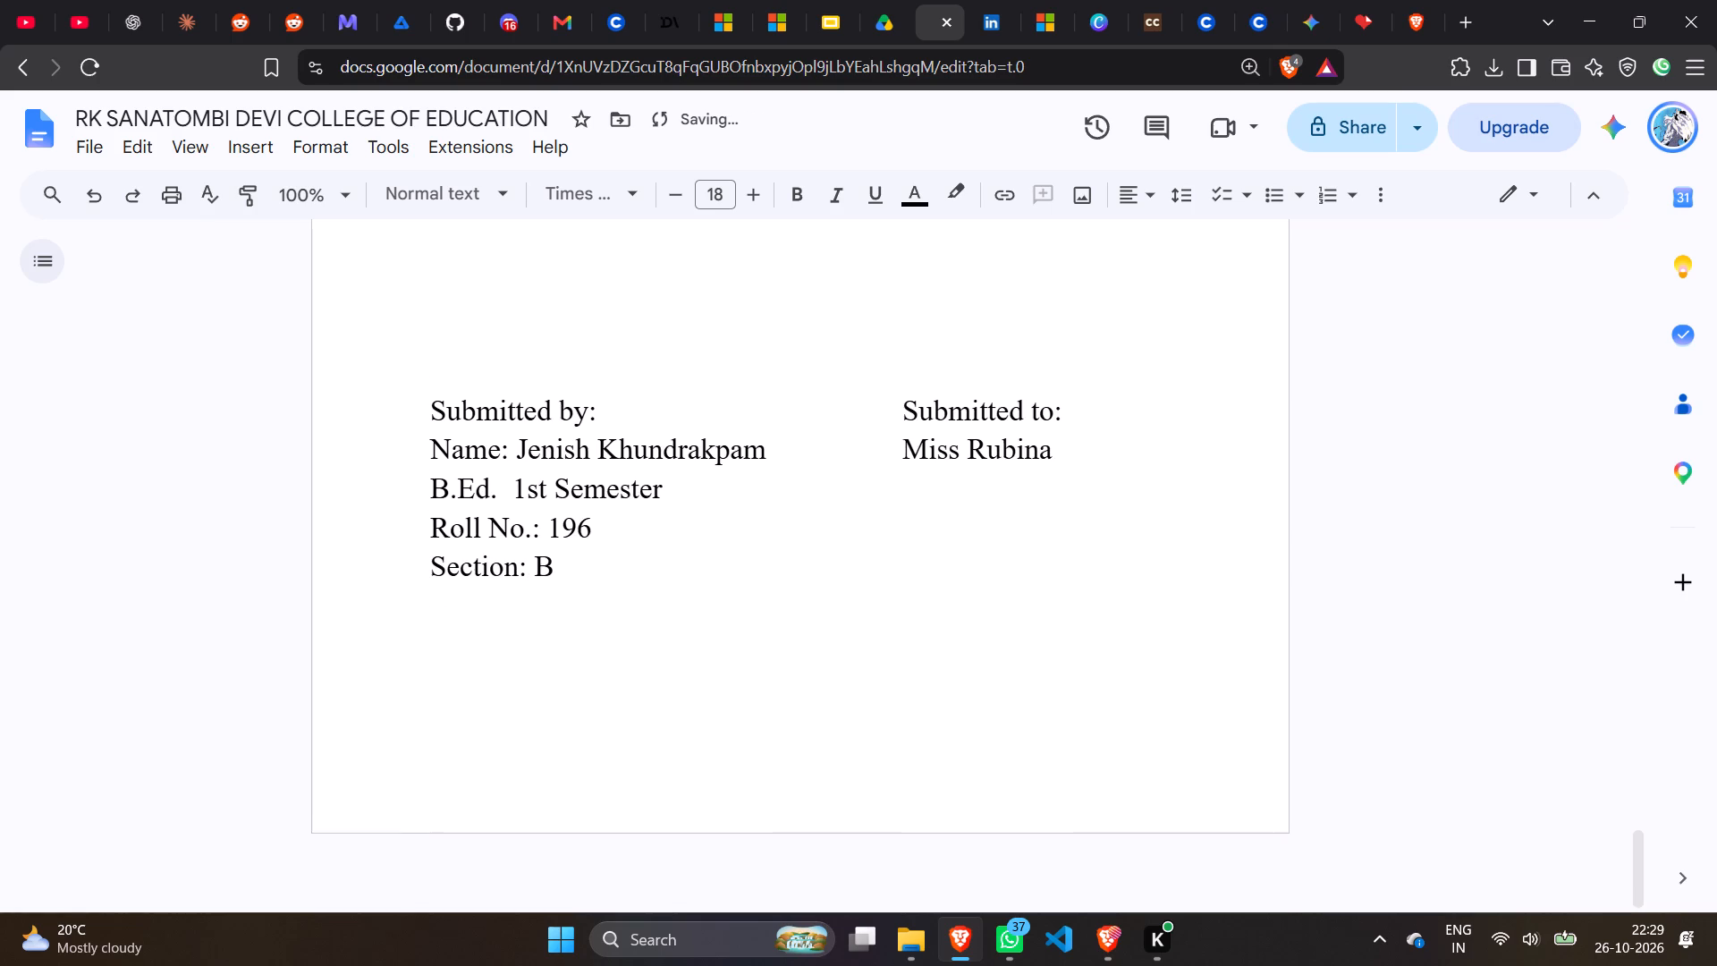
scroll(419, 366, "up", 2)
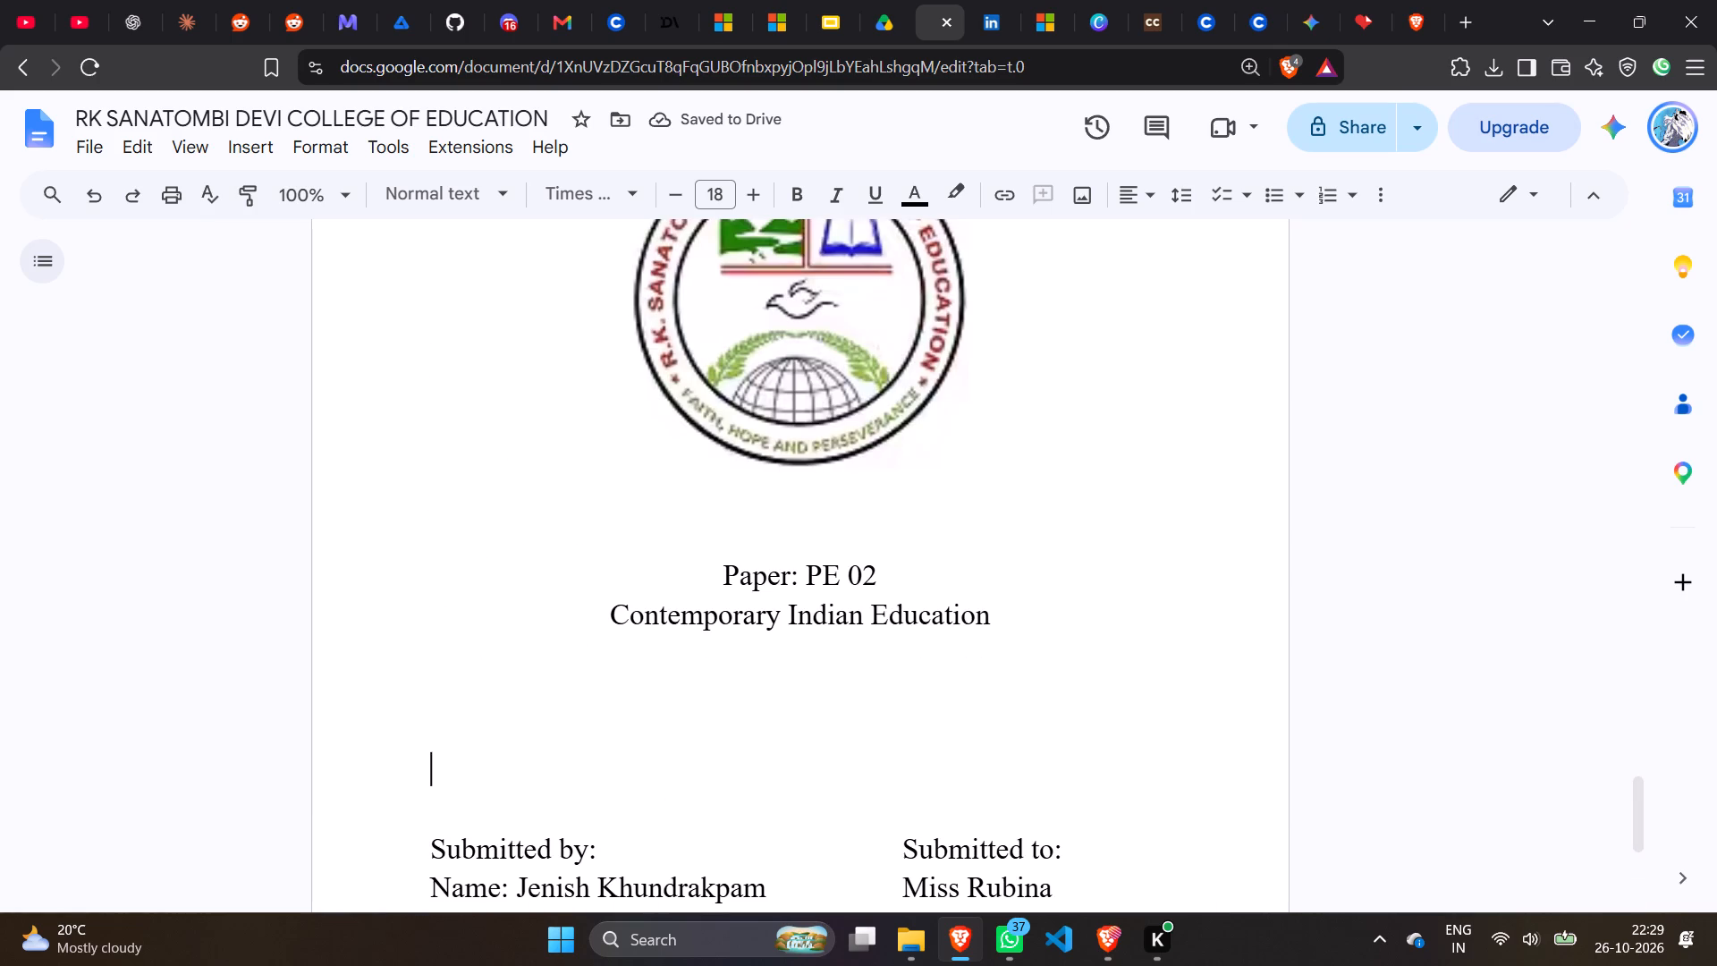
scroll(661, 645, "down", 7)
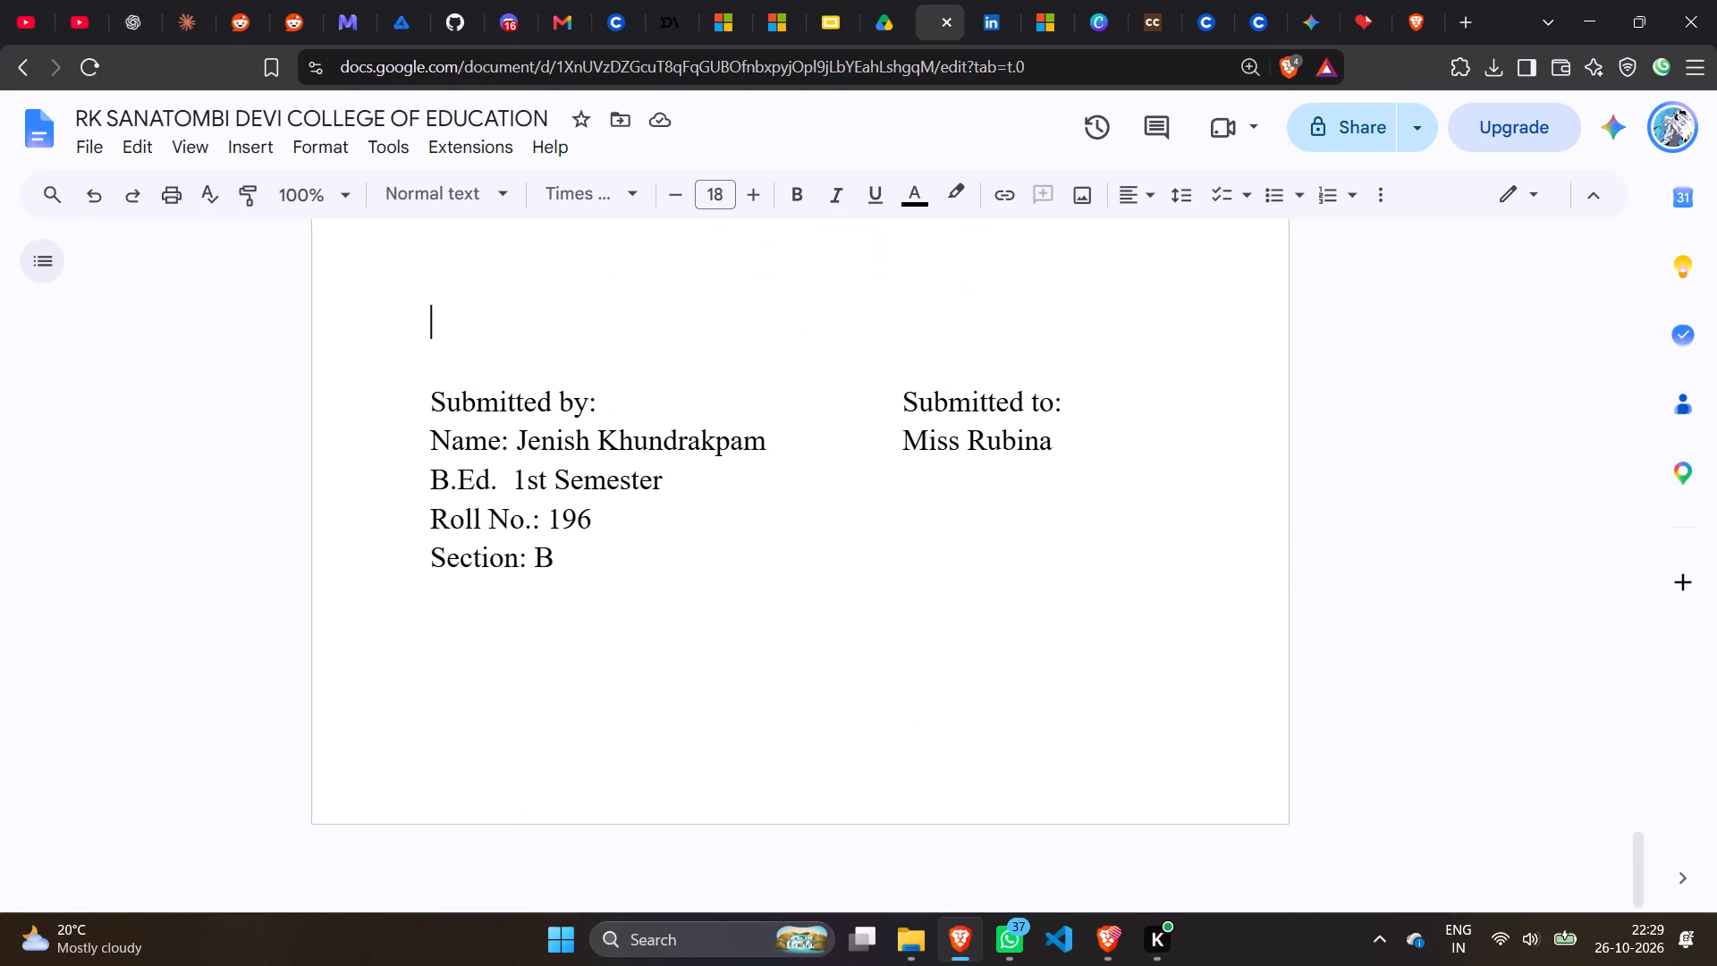
left_click_drag(517, 436, 737, 458)
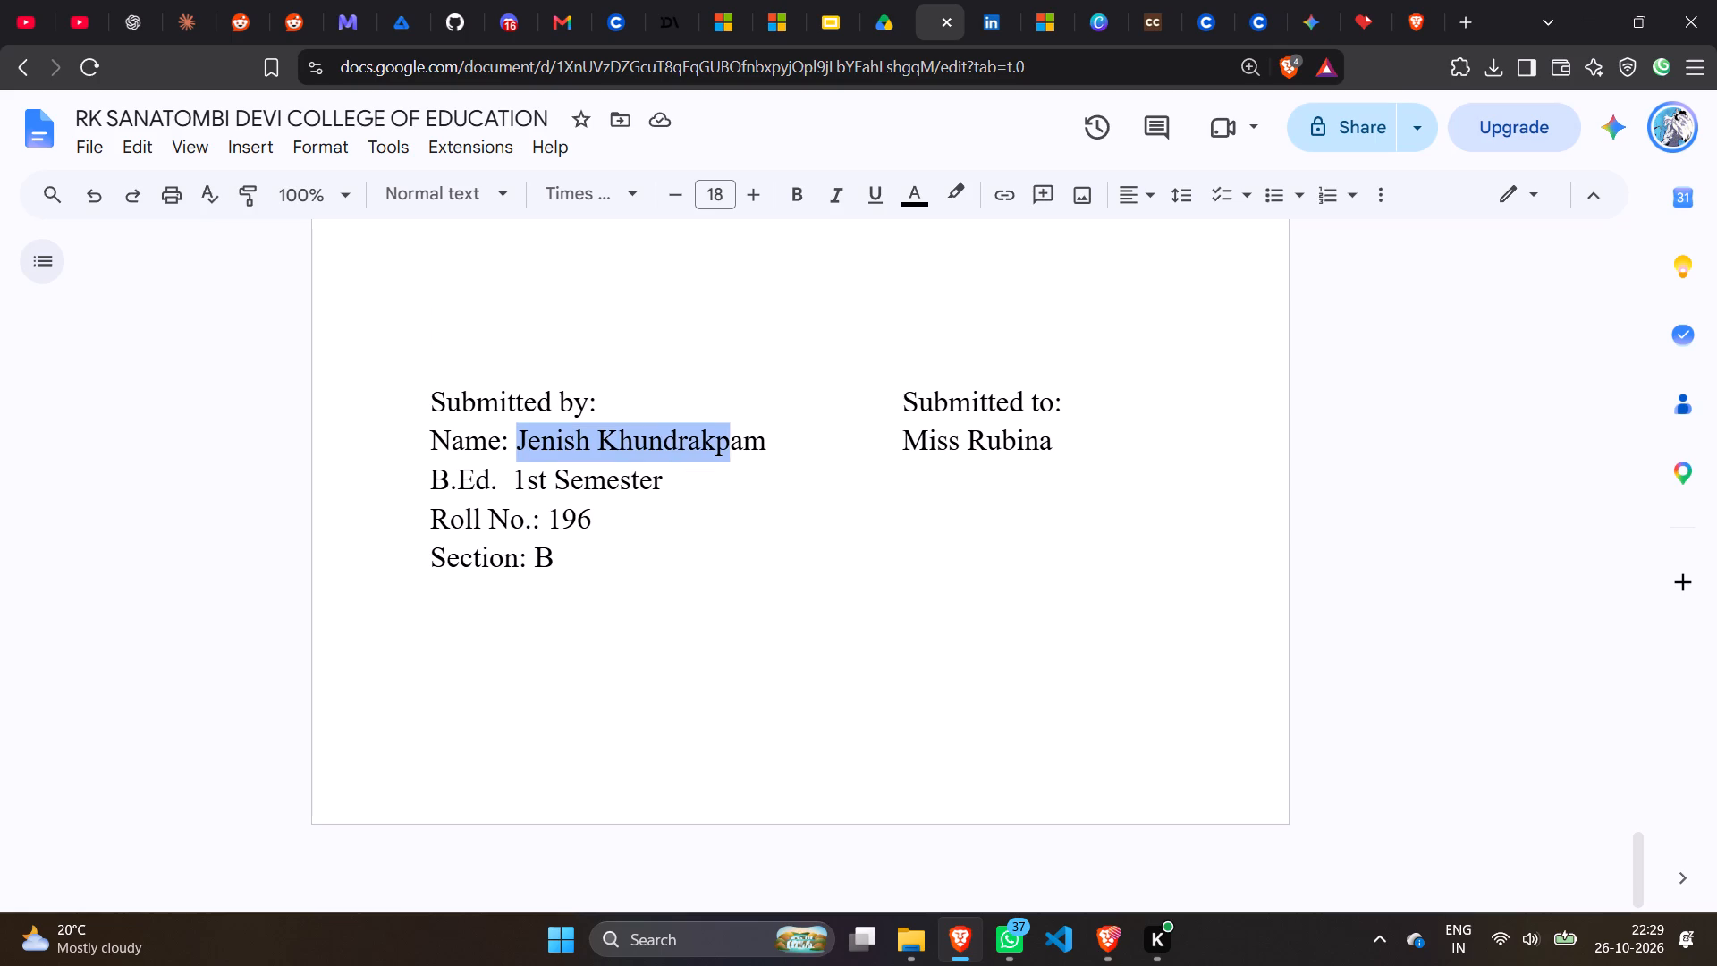
left_click_drag(737, 458, 765, 453)
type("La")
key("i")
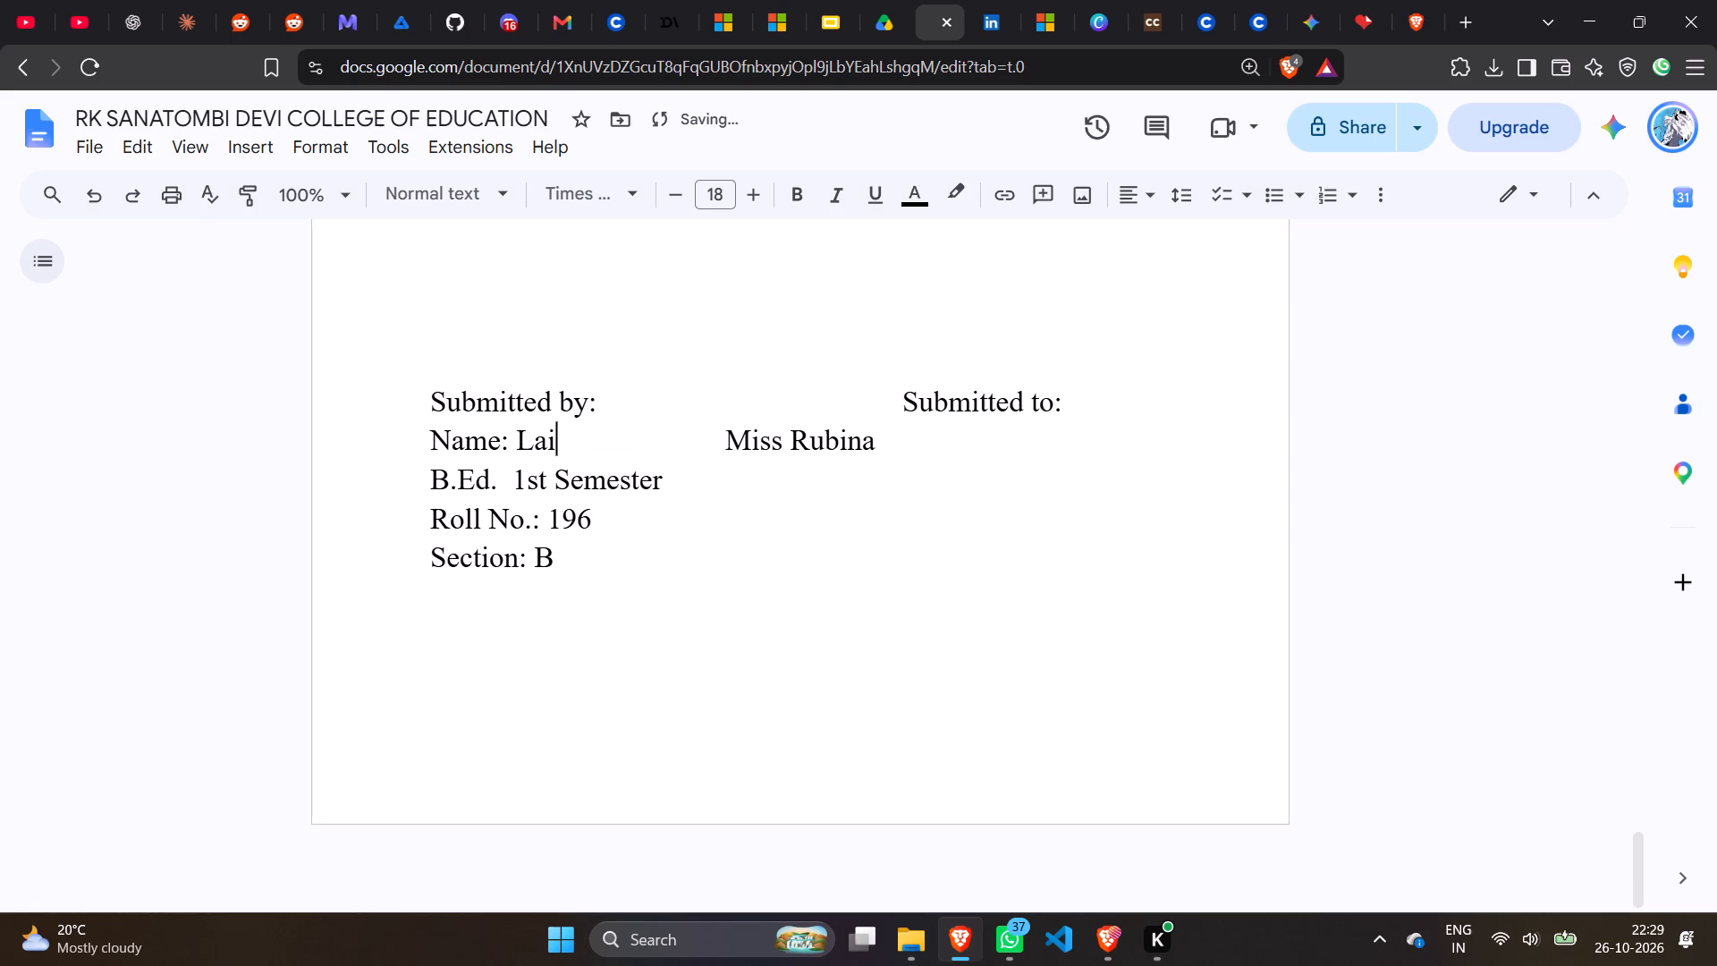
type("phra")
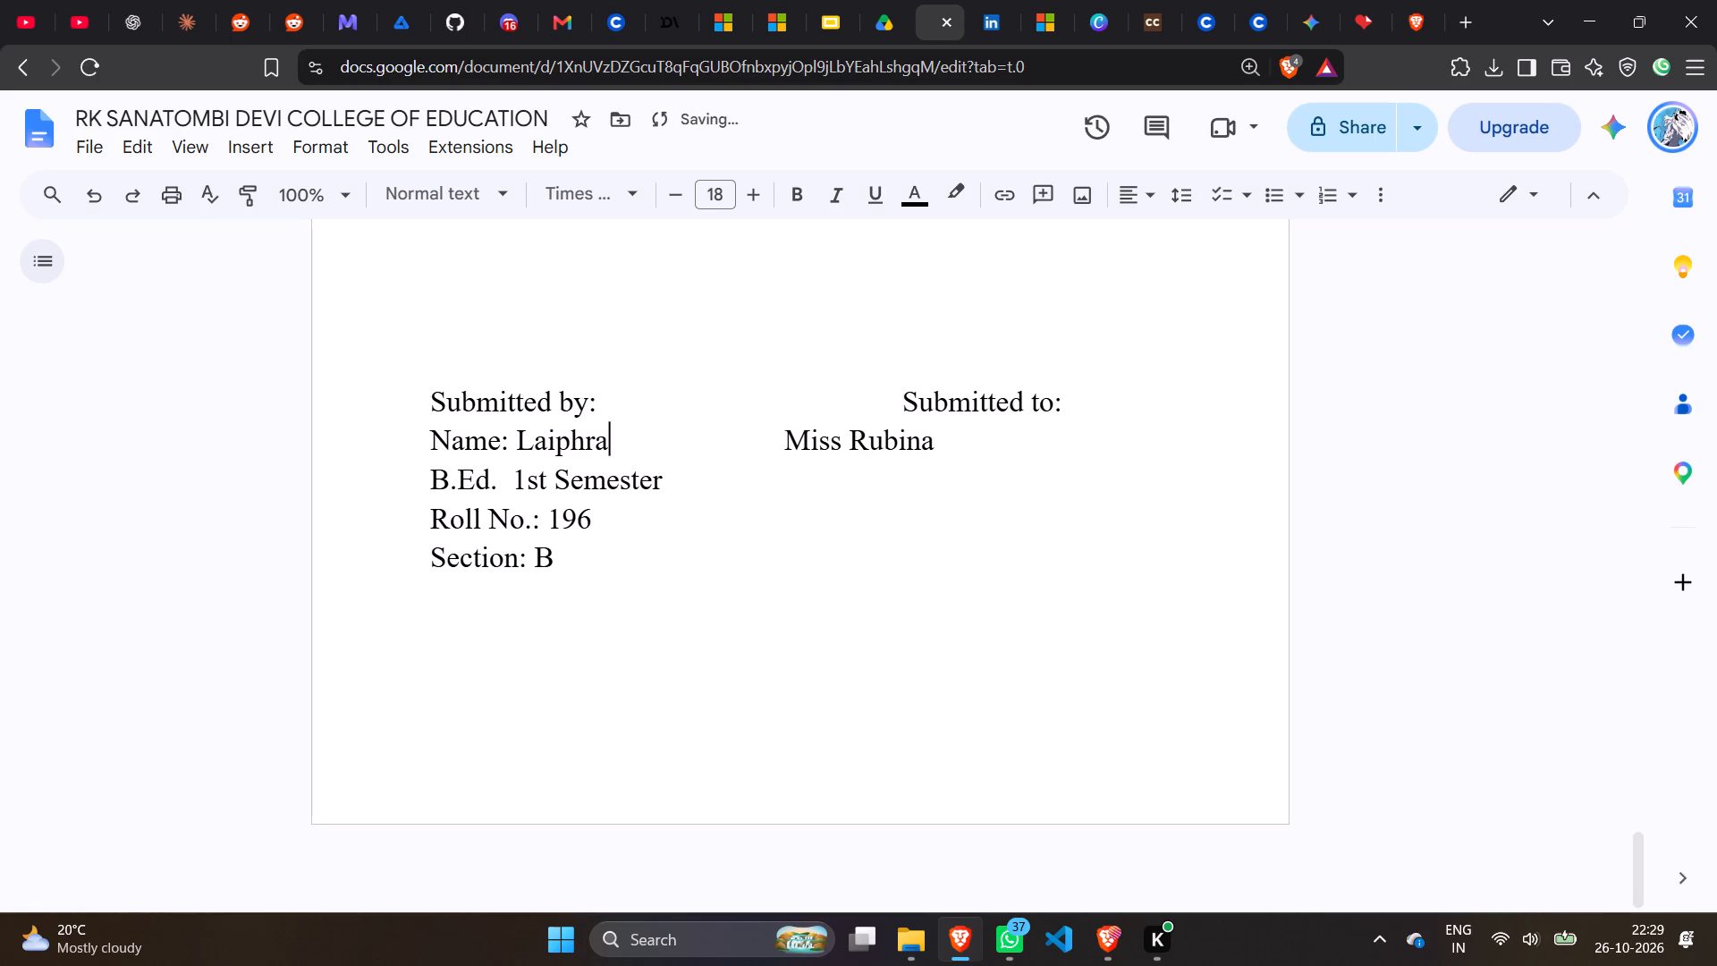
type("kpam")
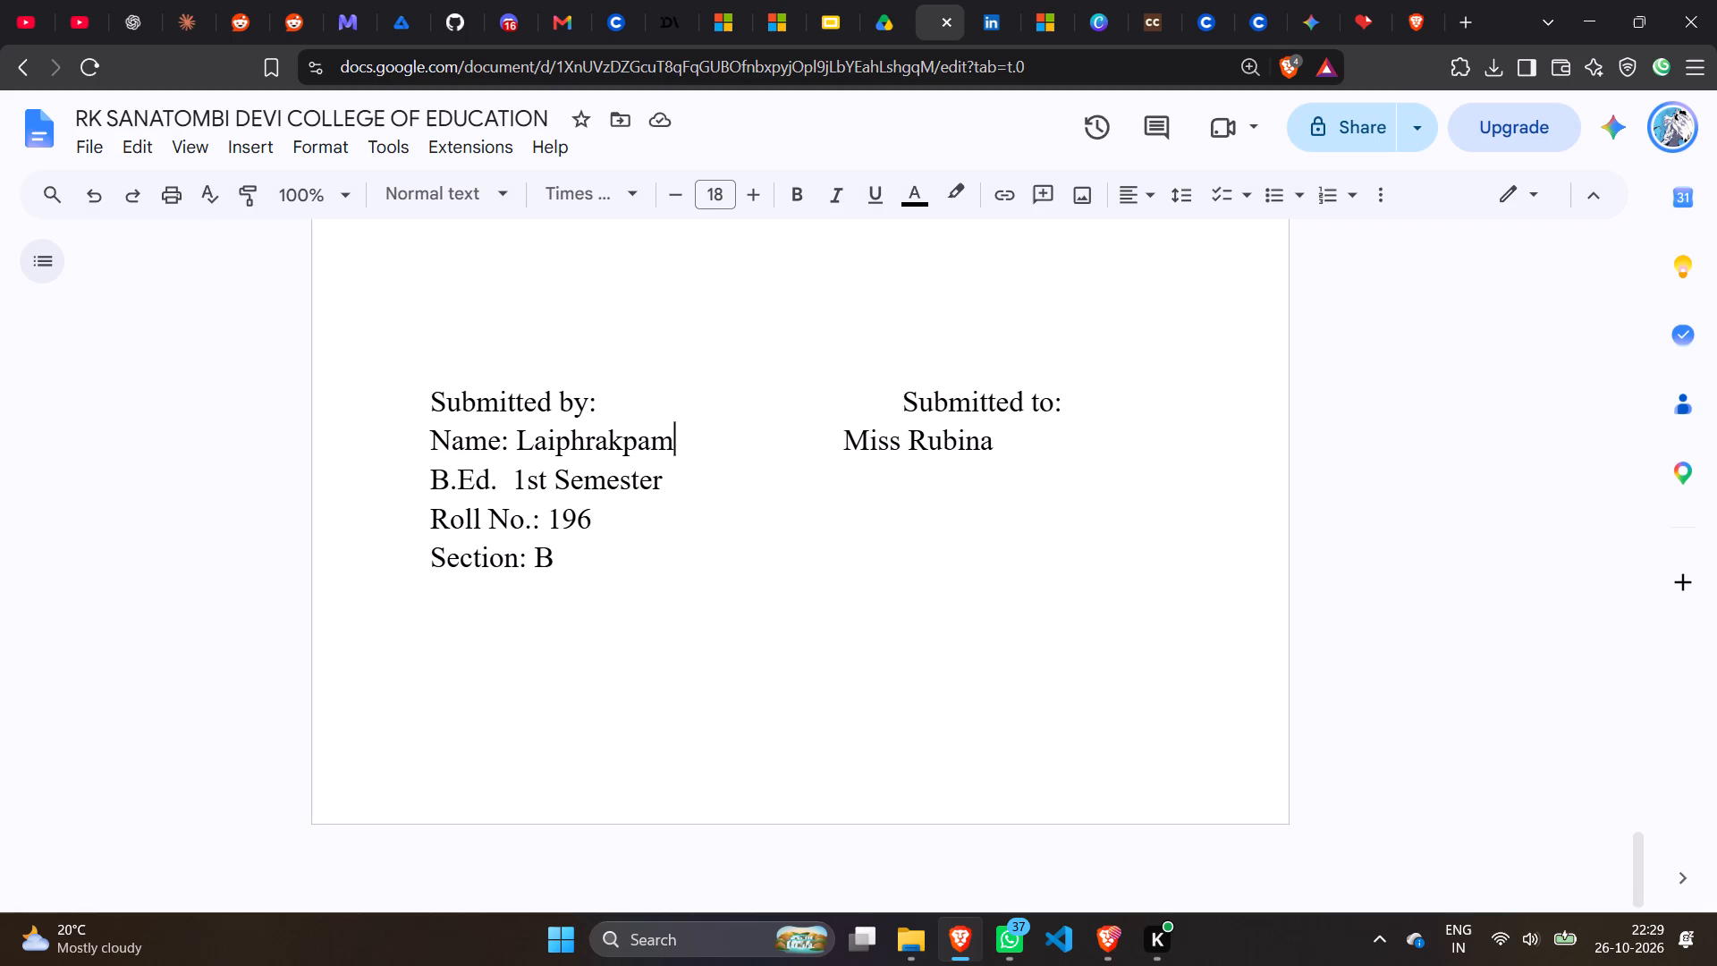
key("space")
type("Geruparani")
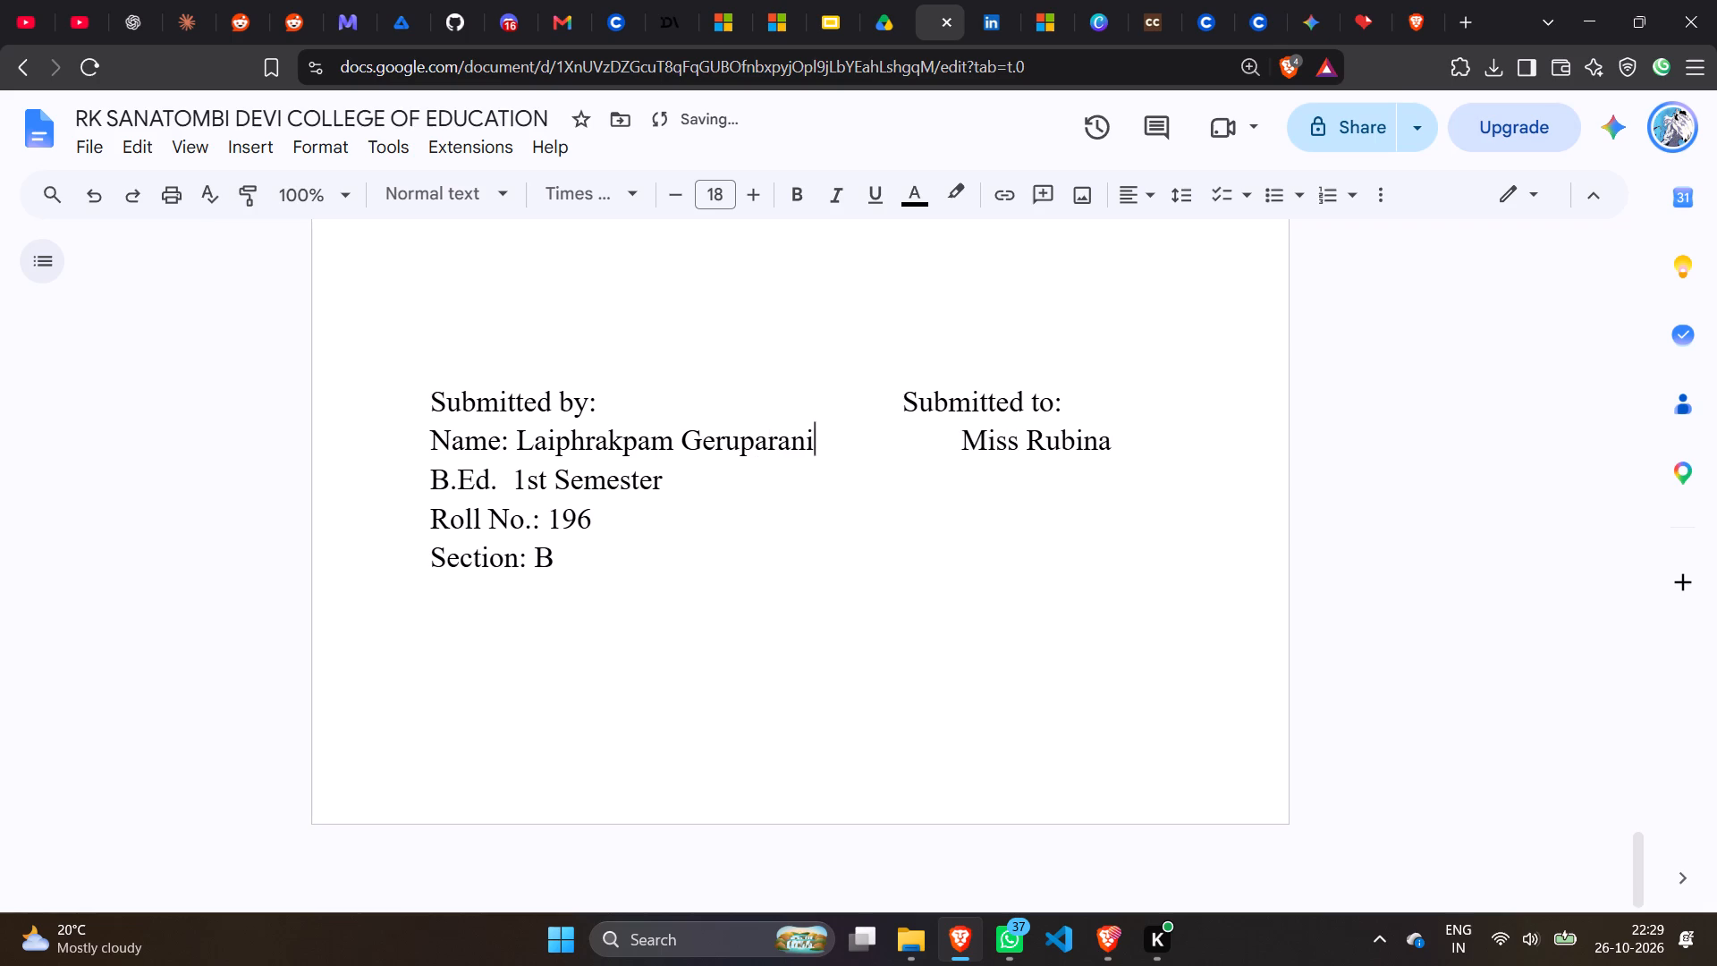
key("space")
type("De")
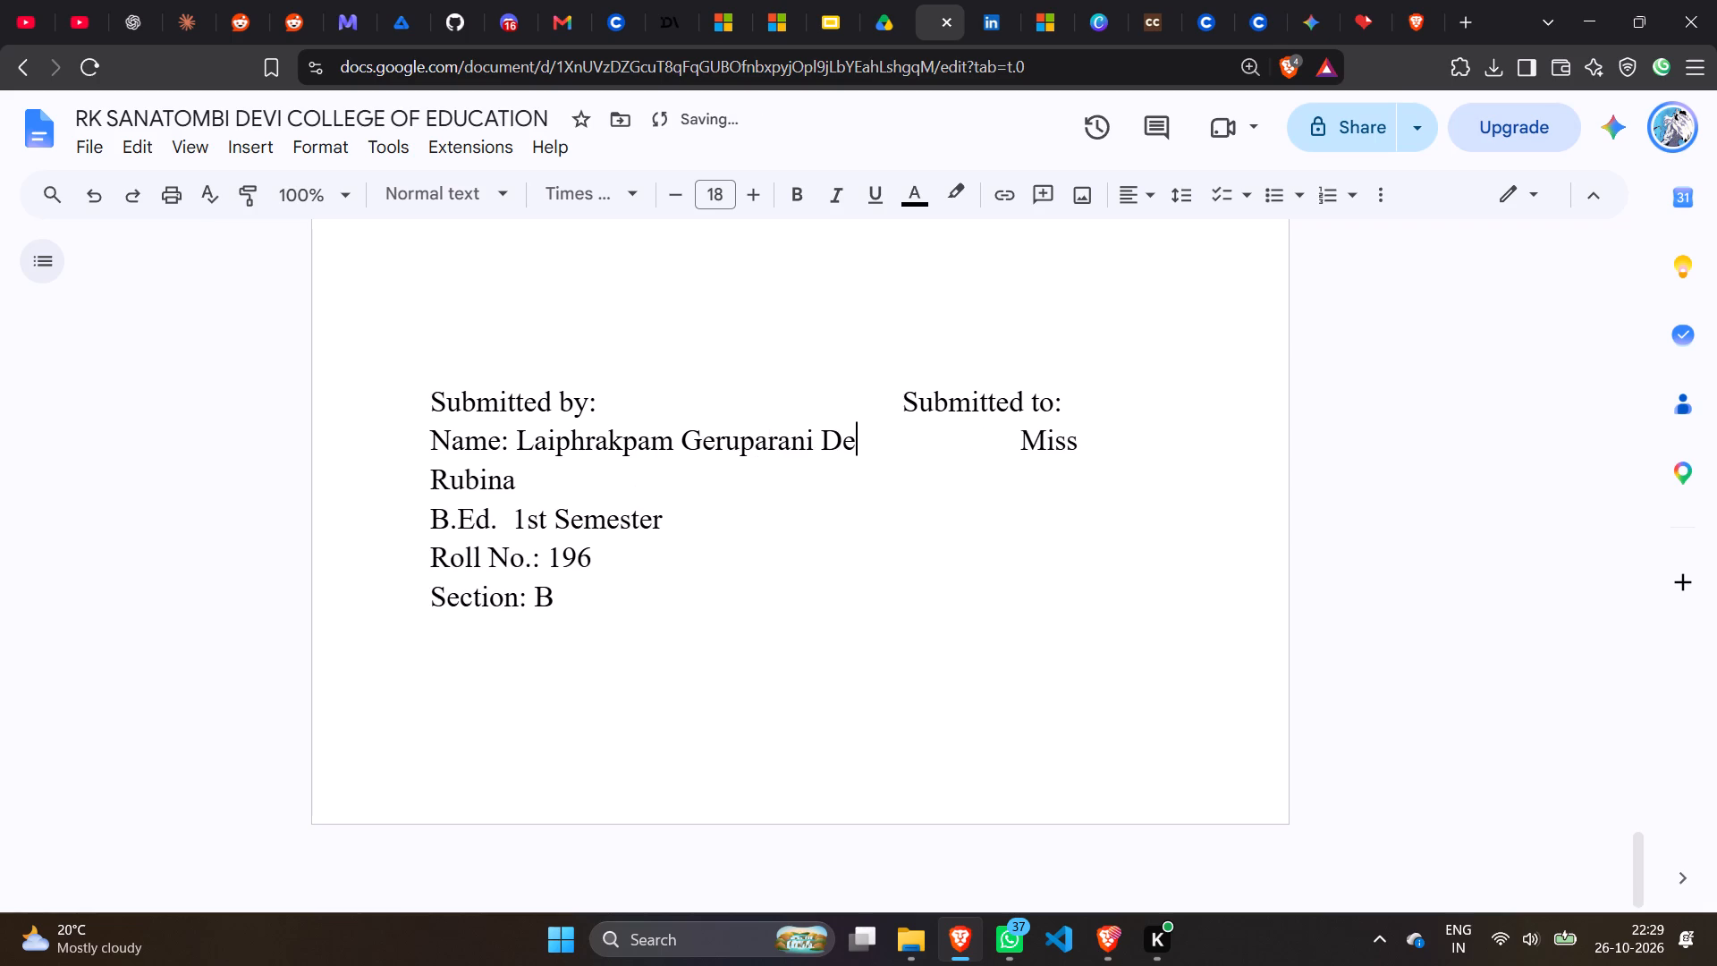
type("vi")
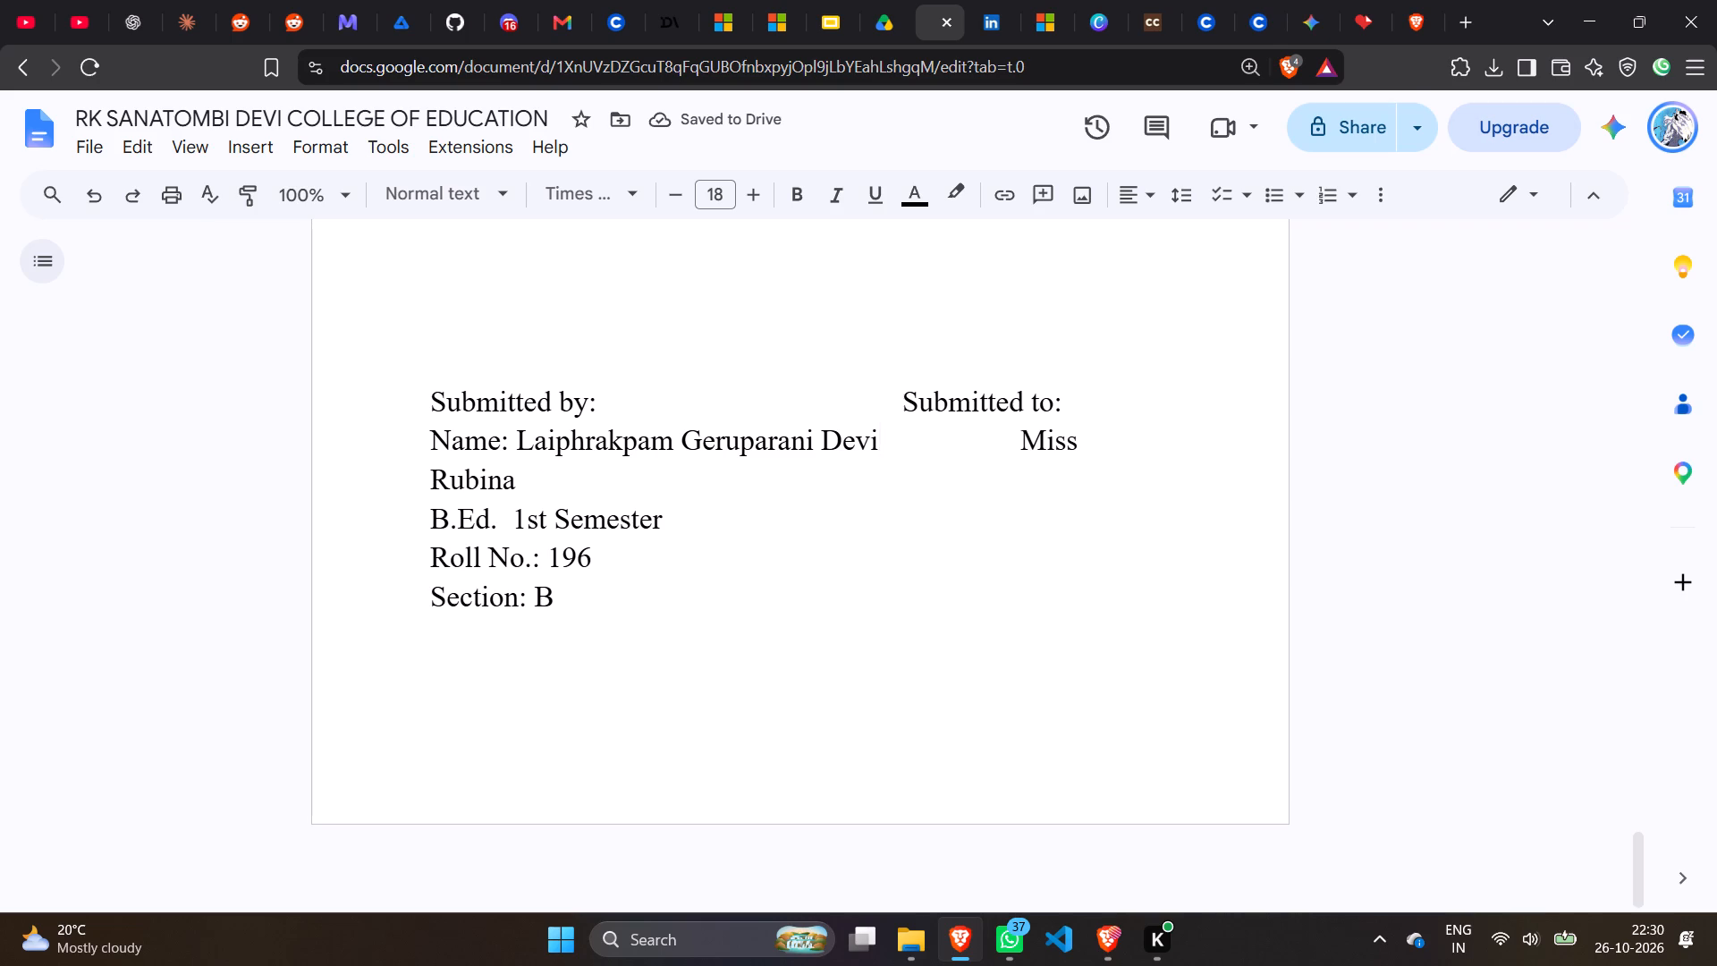
Remove the "Name:" label before the submitter's name on the fourth page and realign the recipient's name under "Submitted to:".
left_click(517, 444)
key("BackSpace")
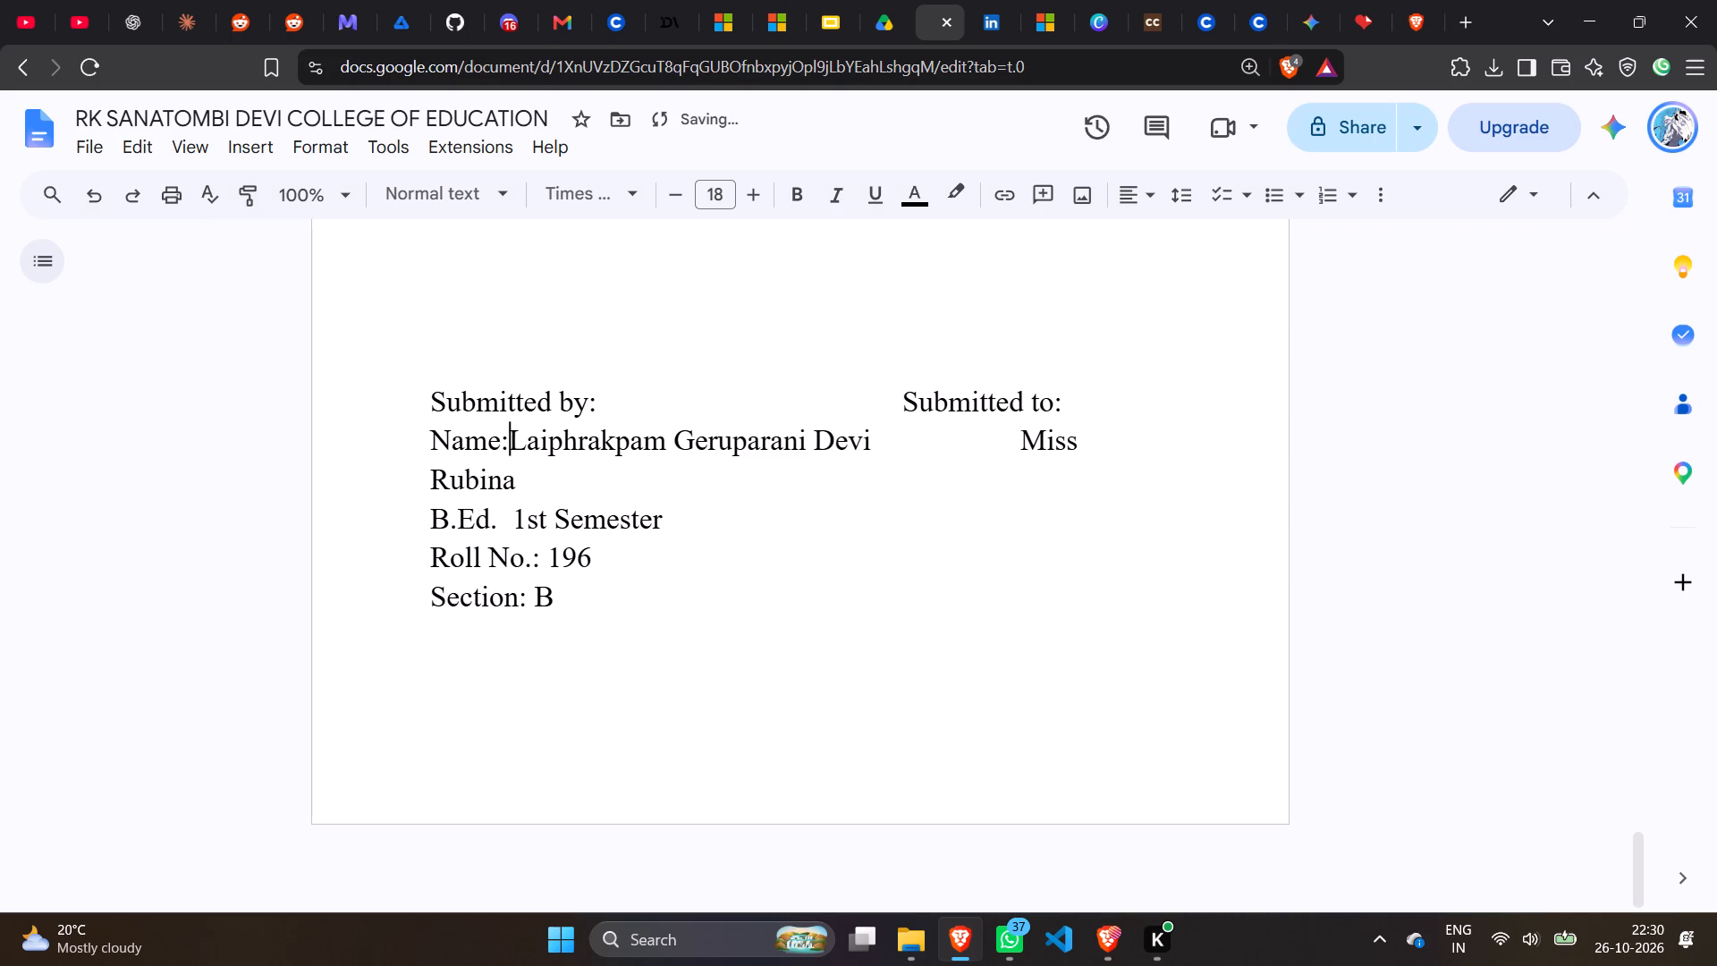
key("BackSpace")
key("BackSpace")
key("BackSpace")
key("BackSpace")
key("BackSpace")
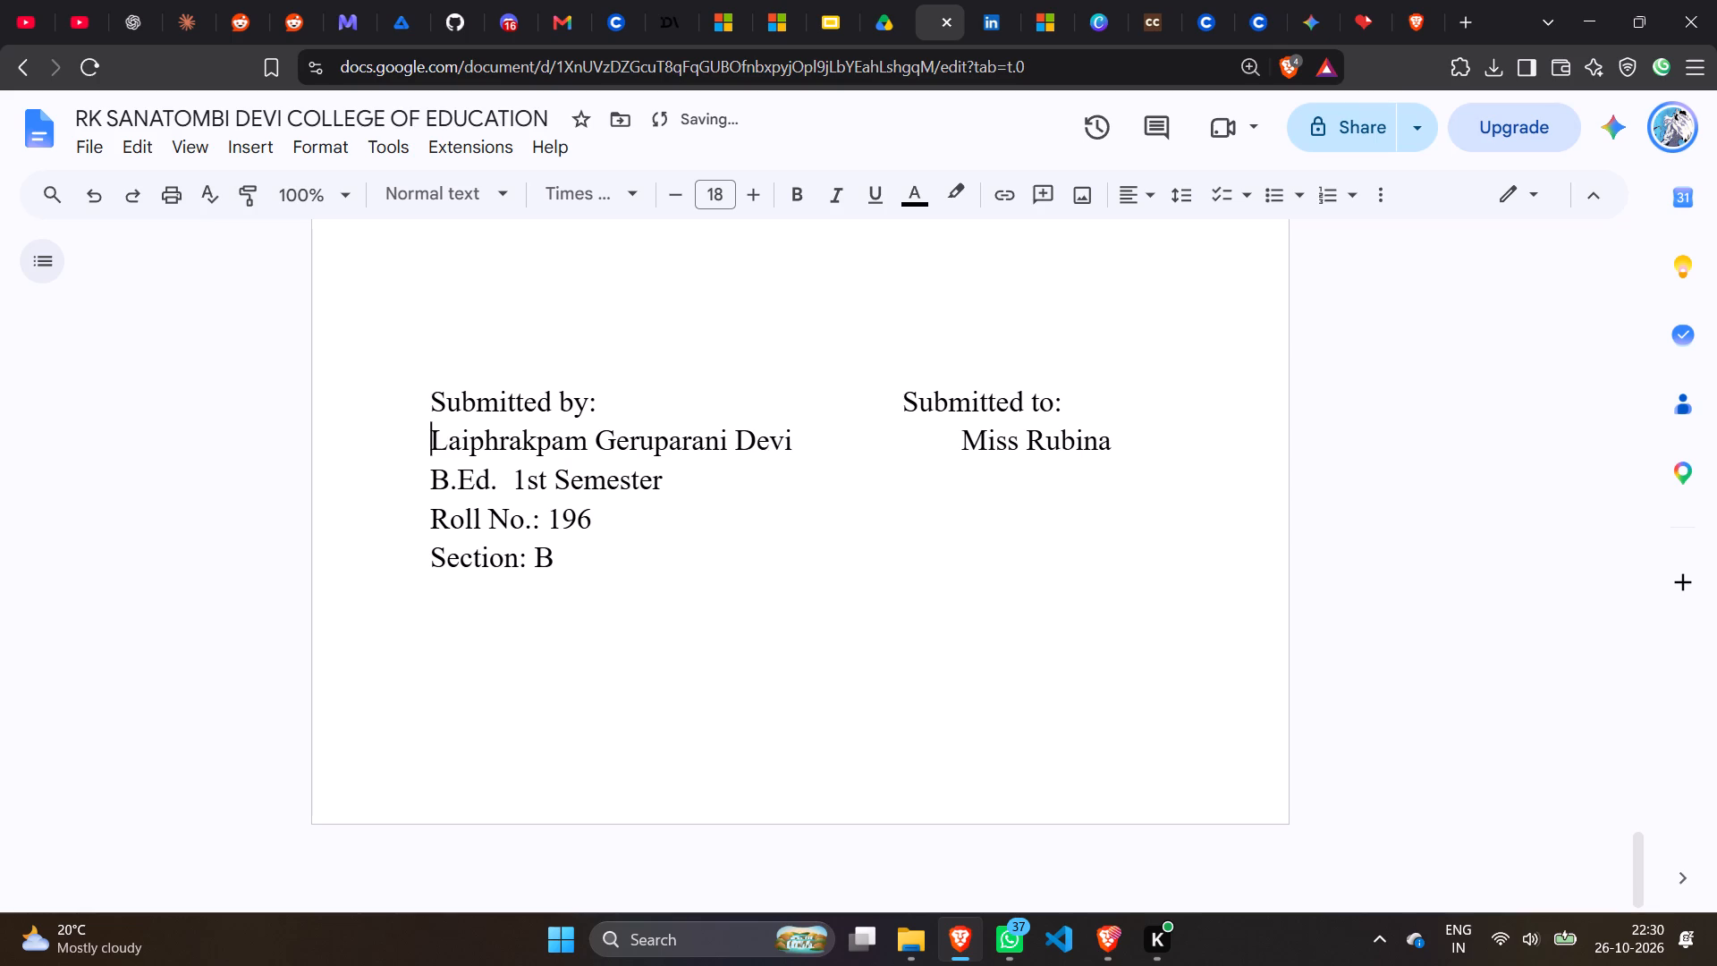
left_click(957, 441)
key("BackSpace")
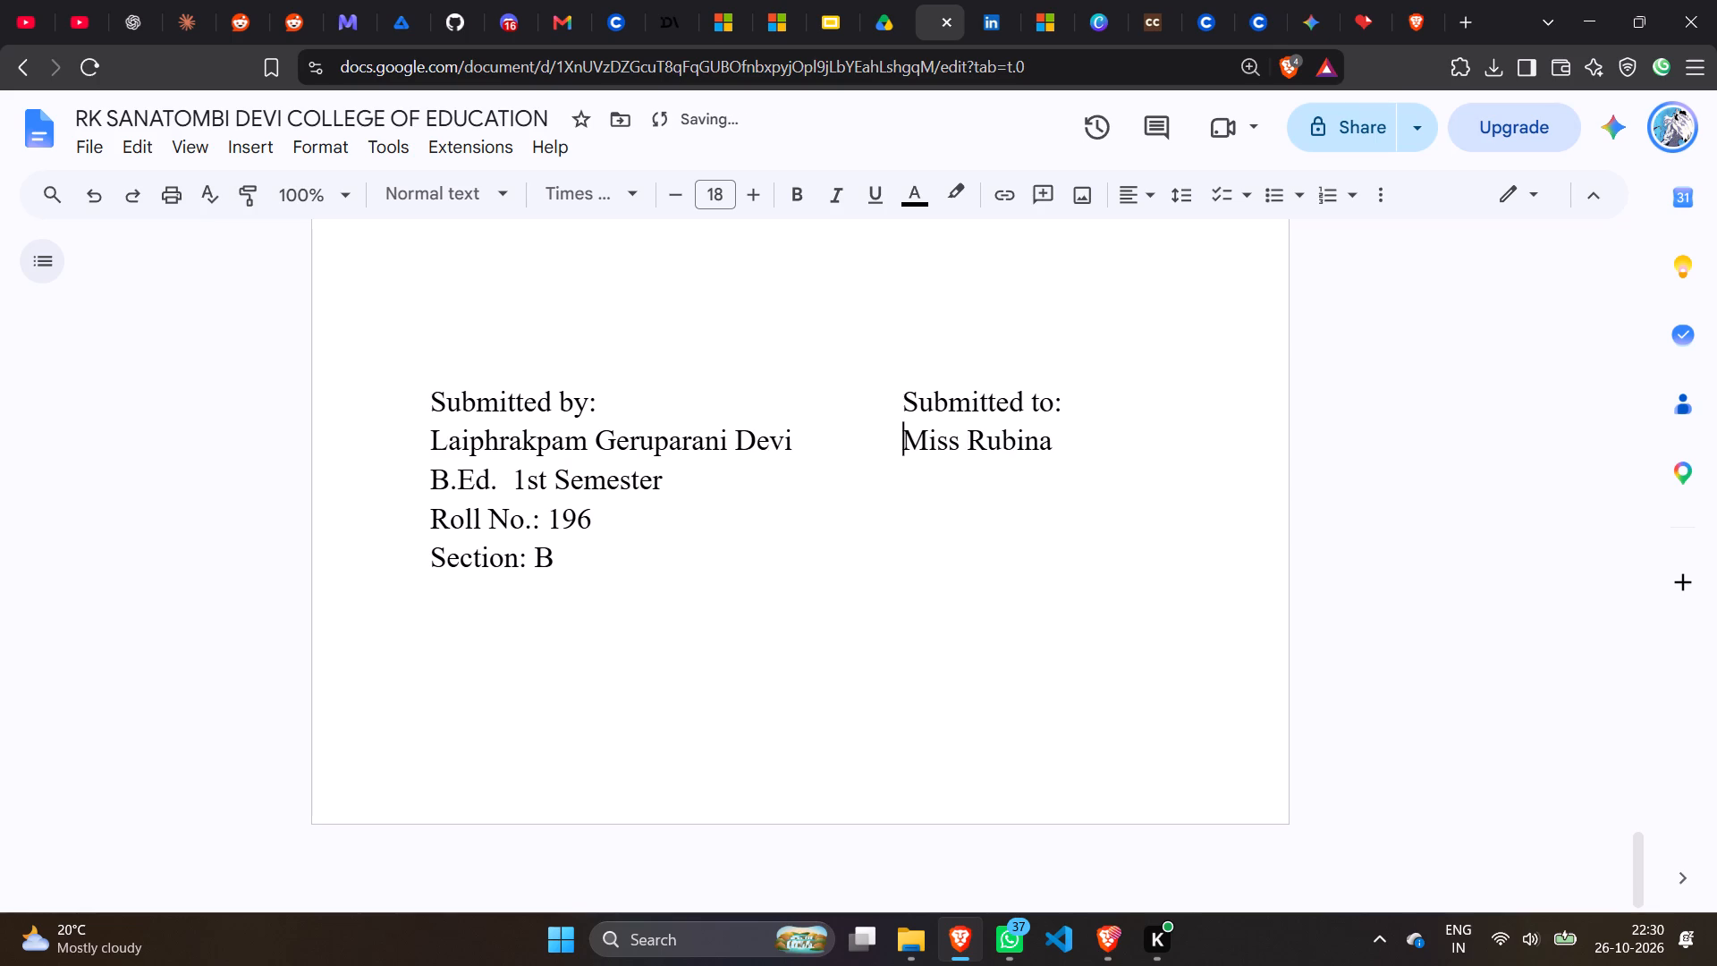
Replace the roll number on the fourth page's PE 02 cover with the second student's roll number.
scroll(1034, 599, "up", 8)
scroll(1034, 599, "down", 6)
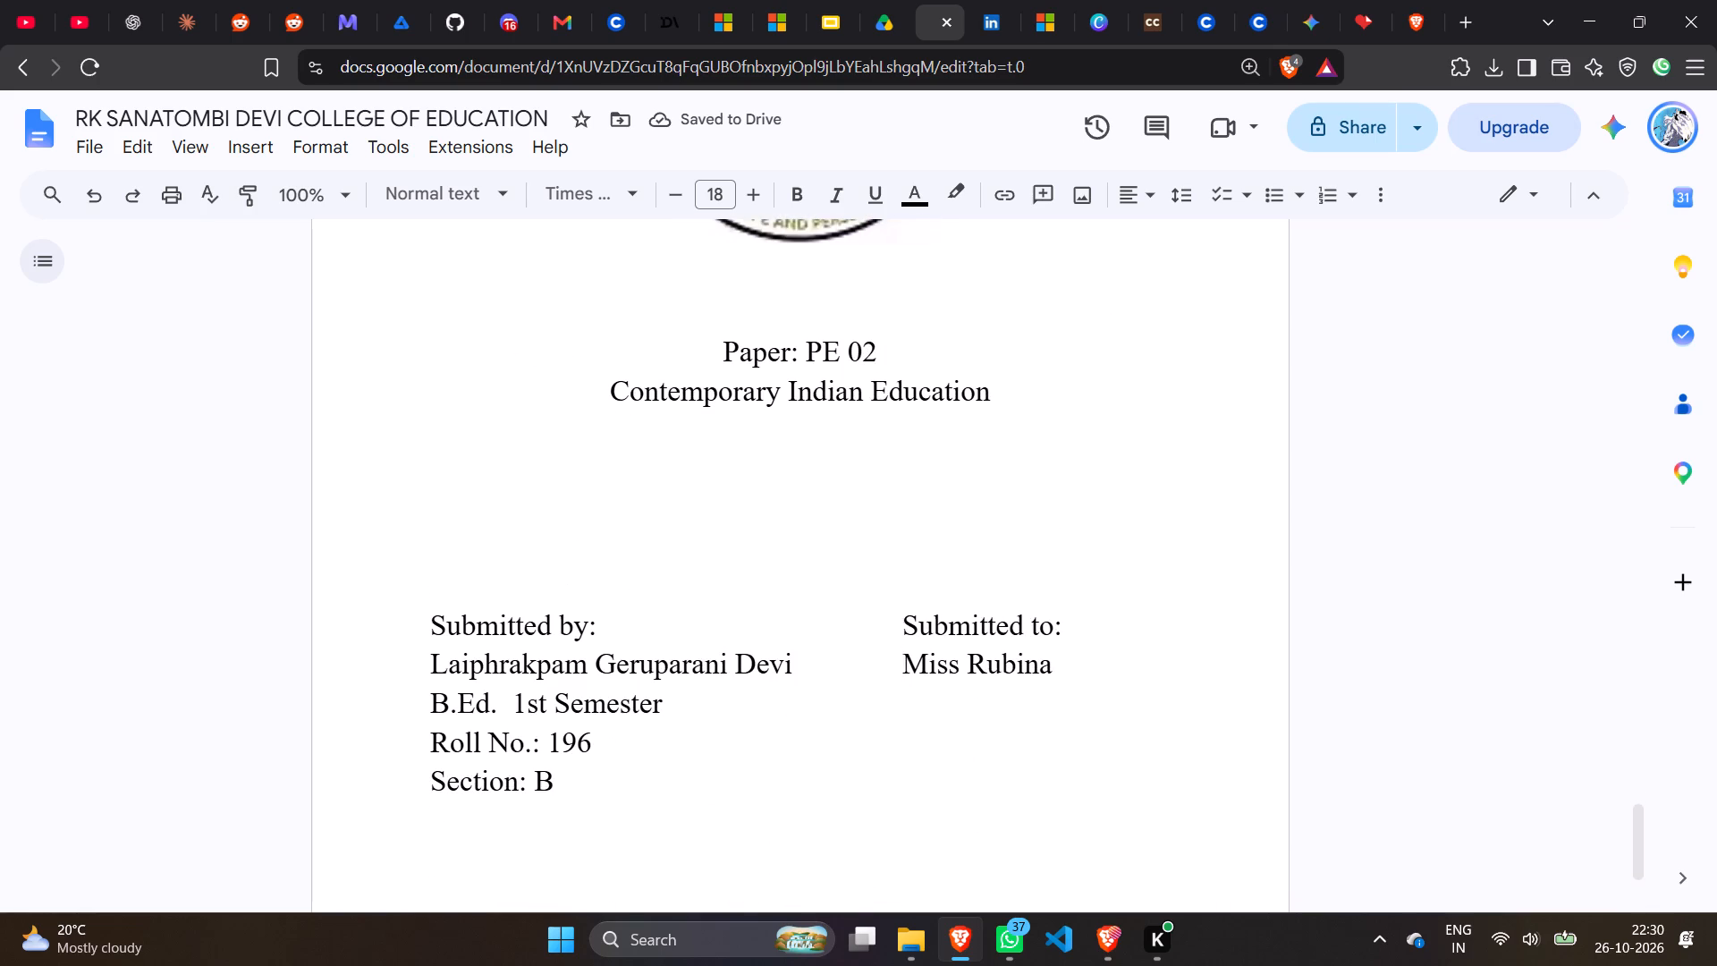
left_click_drag(604, 741, 546, 755)
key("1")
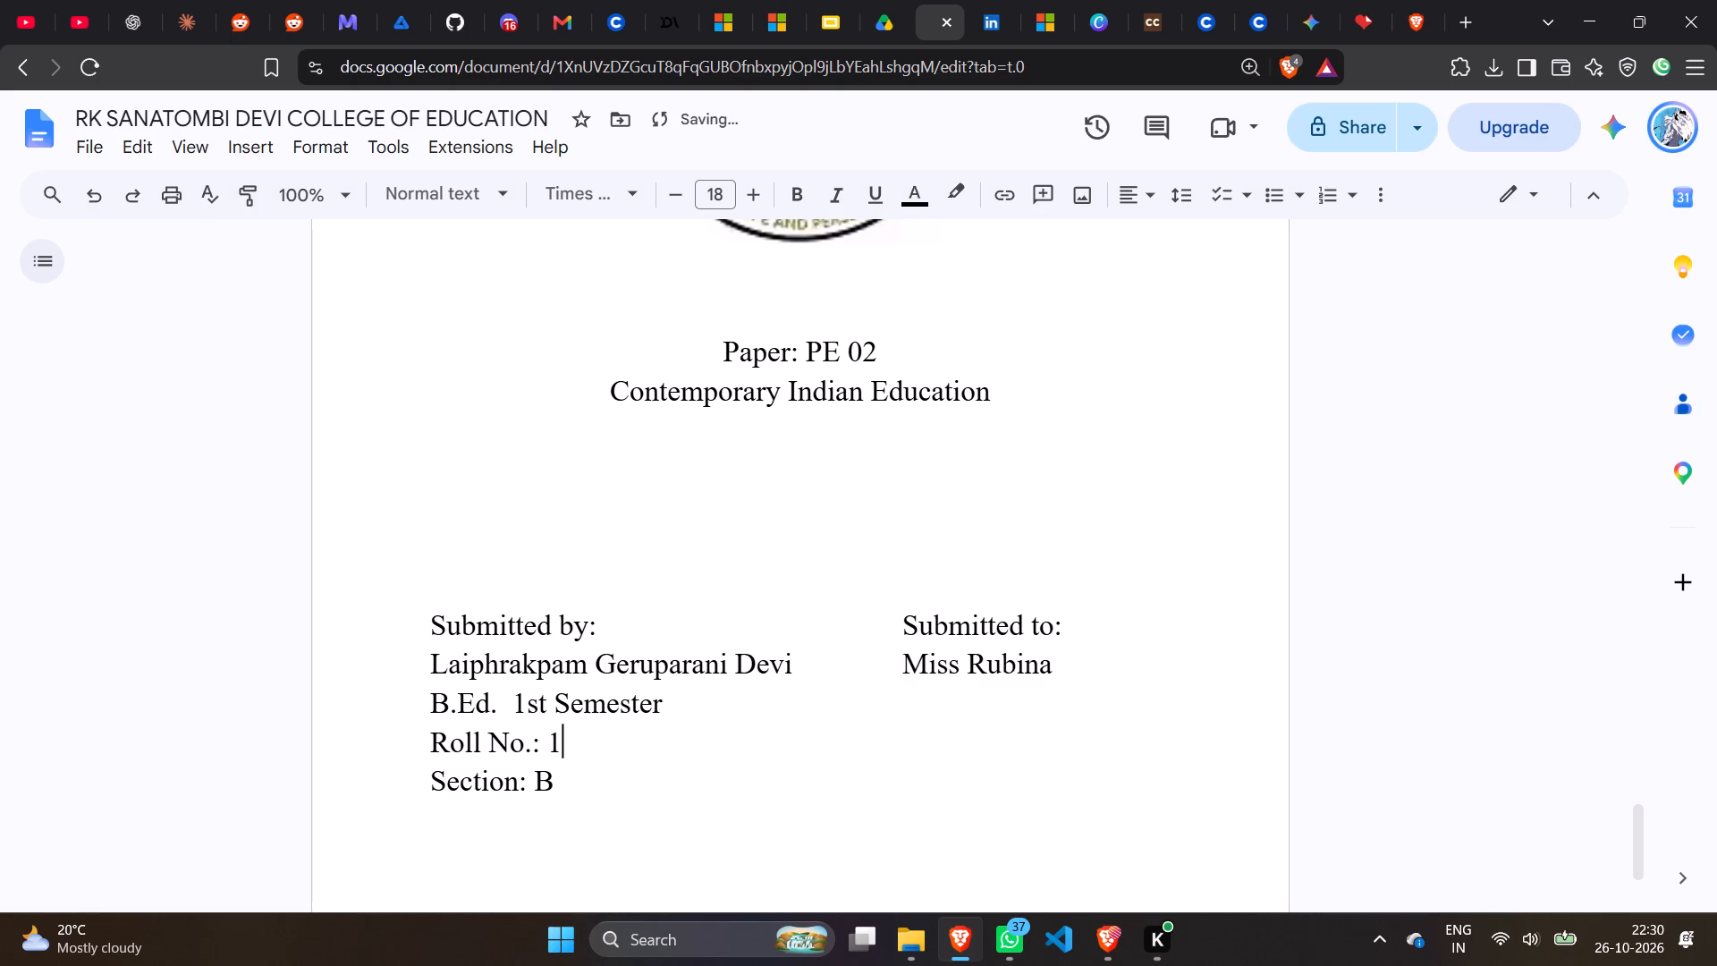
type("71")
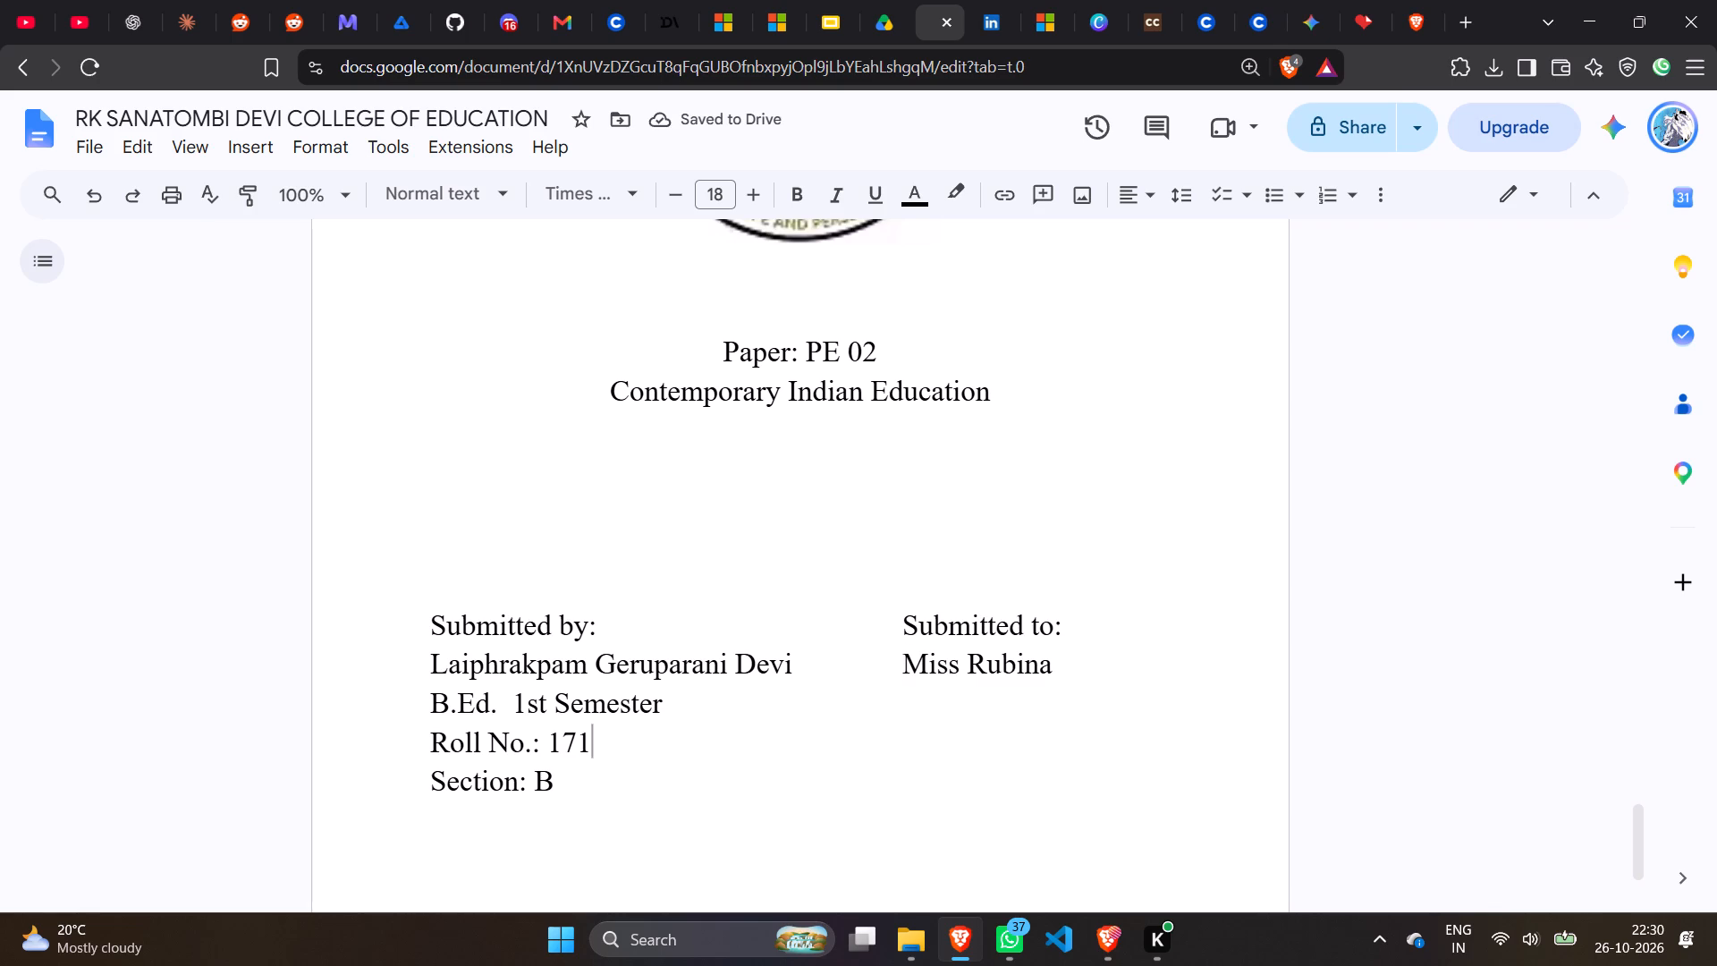
Copy the second student's name over the whole name line on the third page's PE 01 cover and realign the recipient's name under "Submitted to:".
left_click_drag(803, 662, 436, 667)
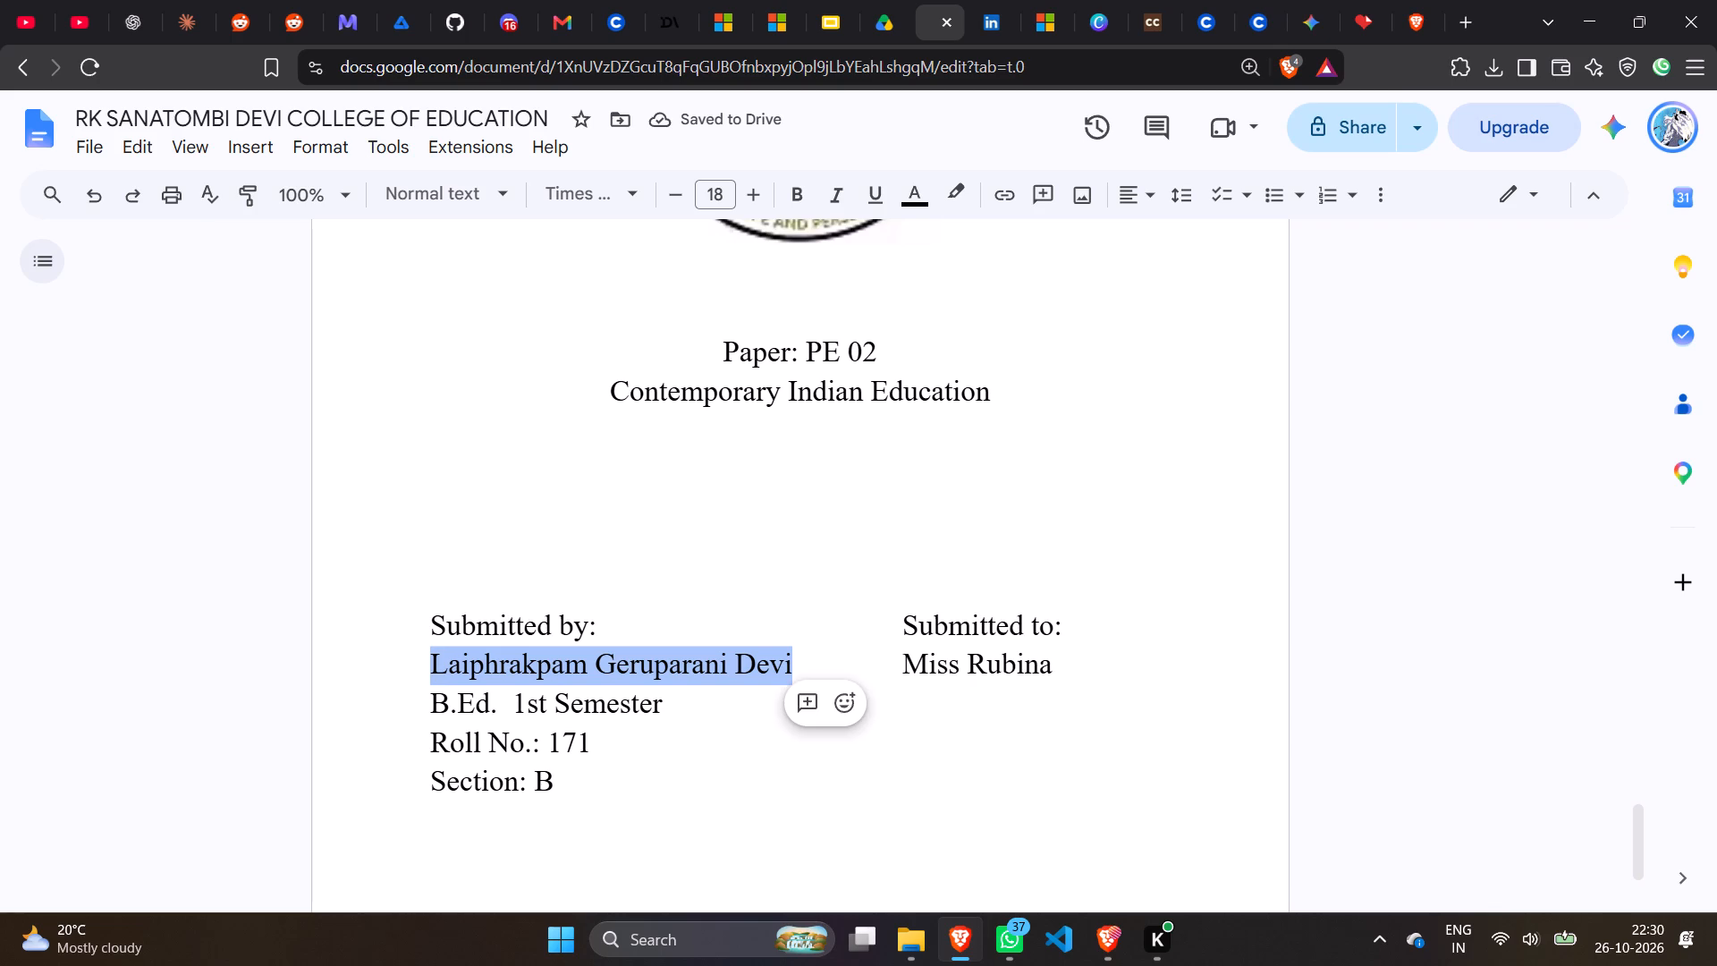
key("ctrl+c")
scroll(436, 667, "up", 11)
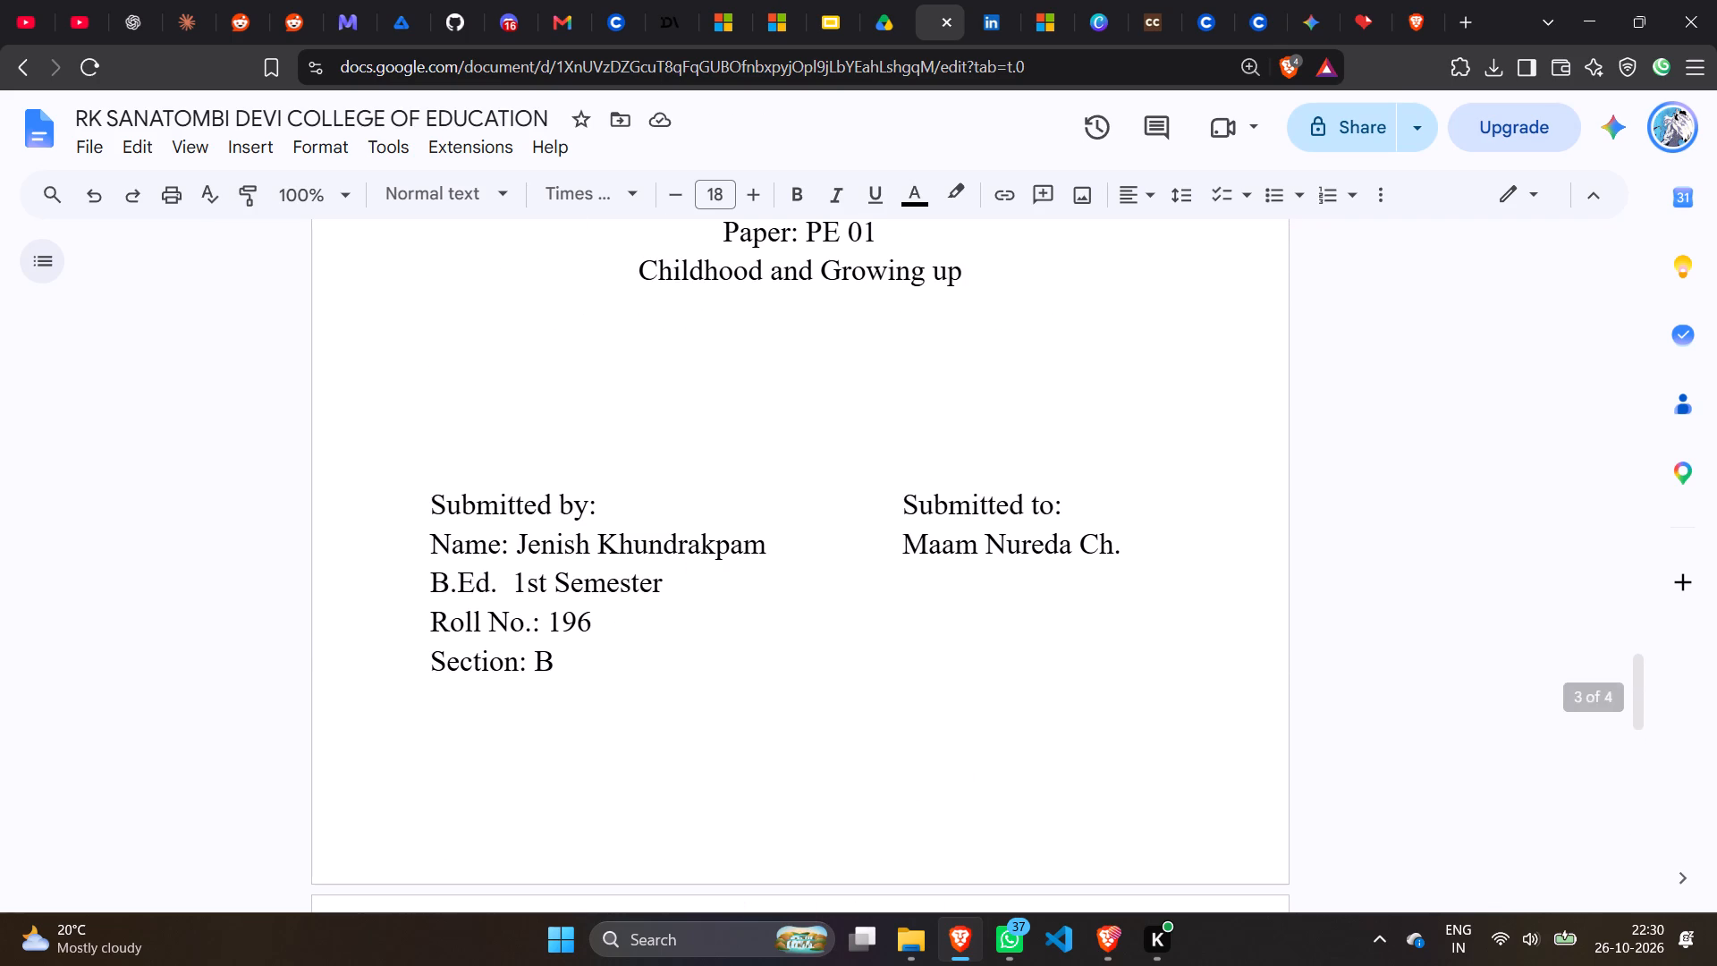
left_click_drag(429, 548, 772, 549)
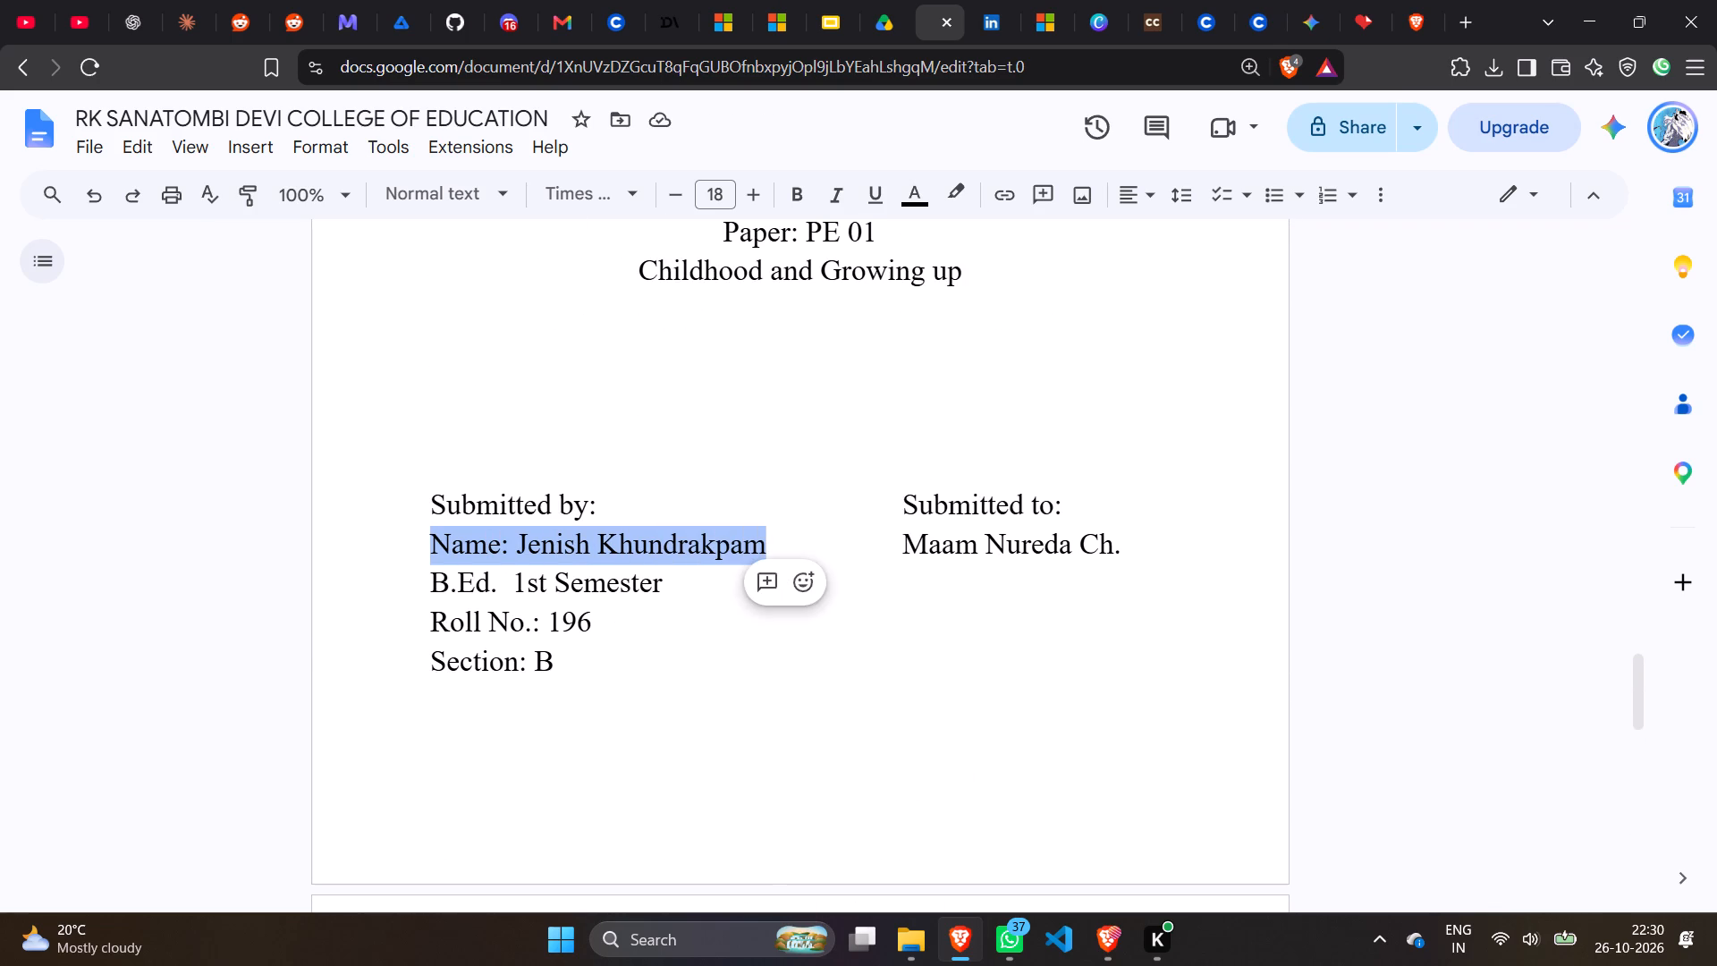
key("ctrl+v")
key("Right")
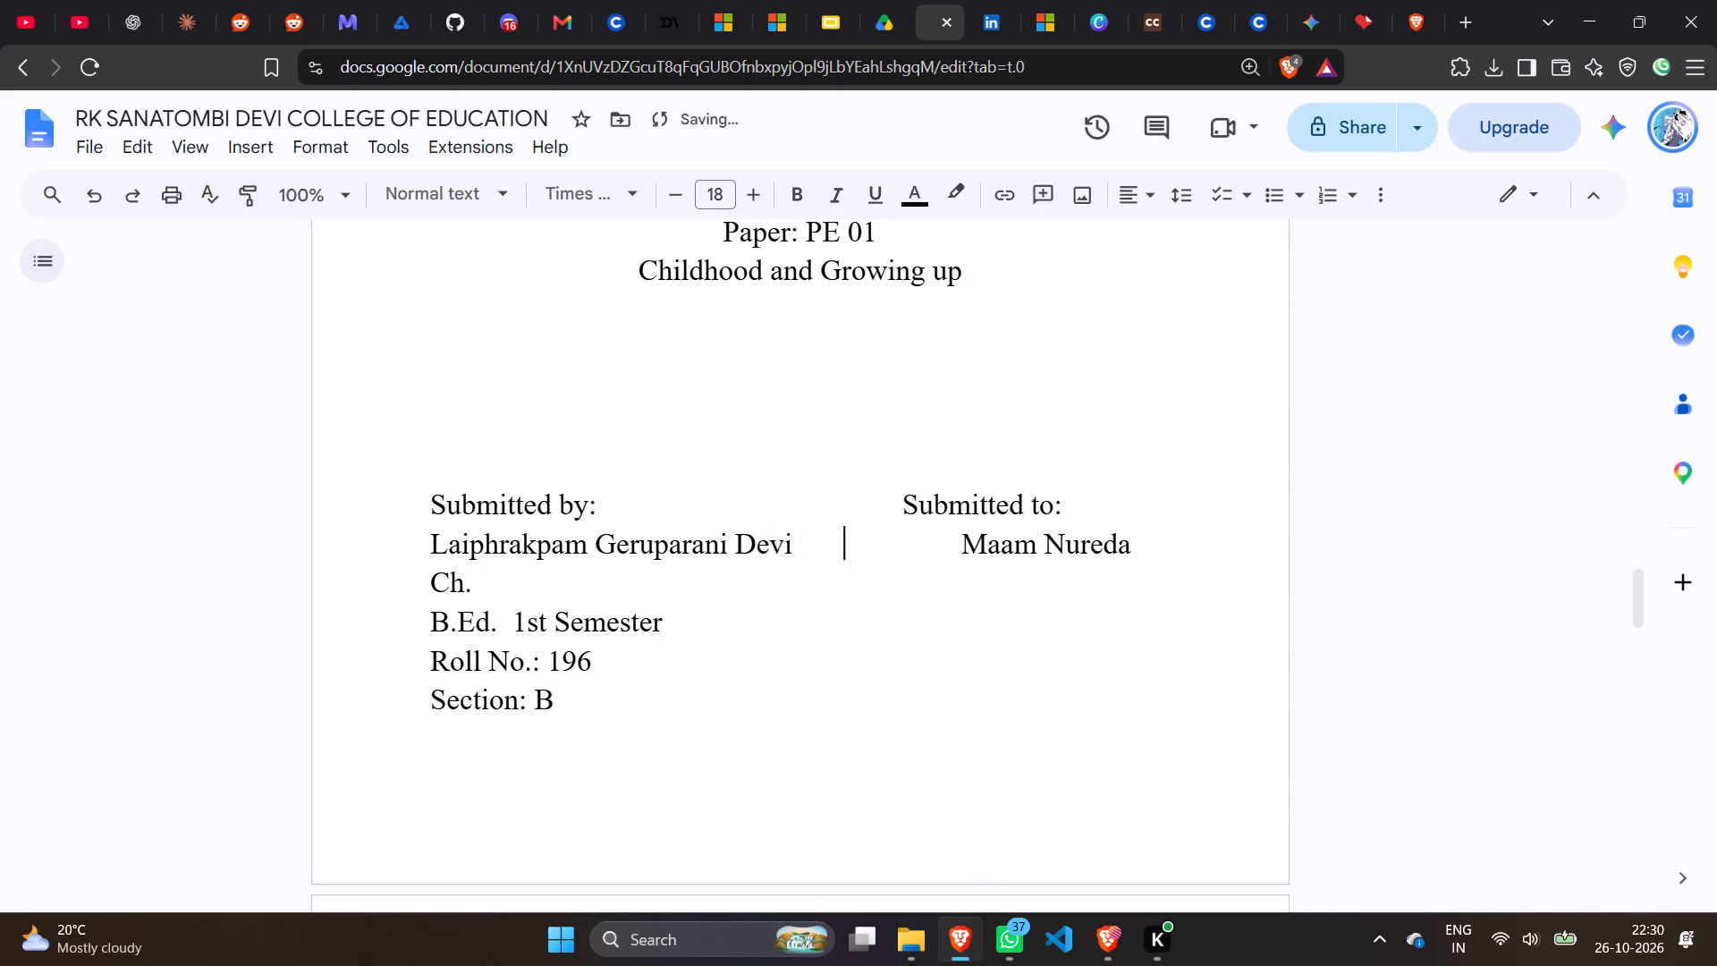
key("Right")
key("Right")
key("BackSpace")
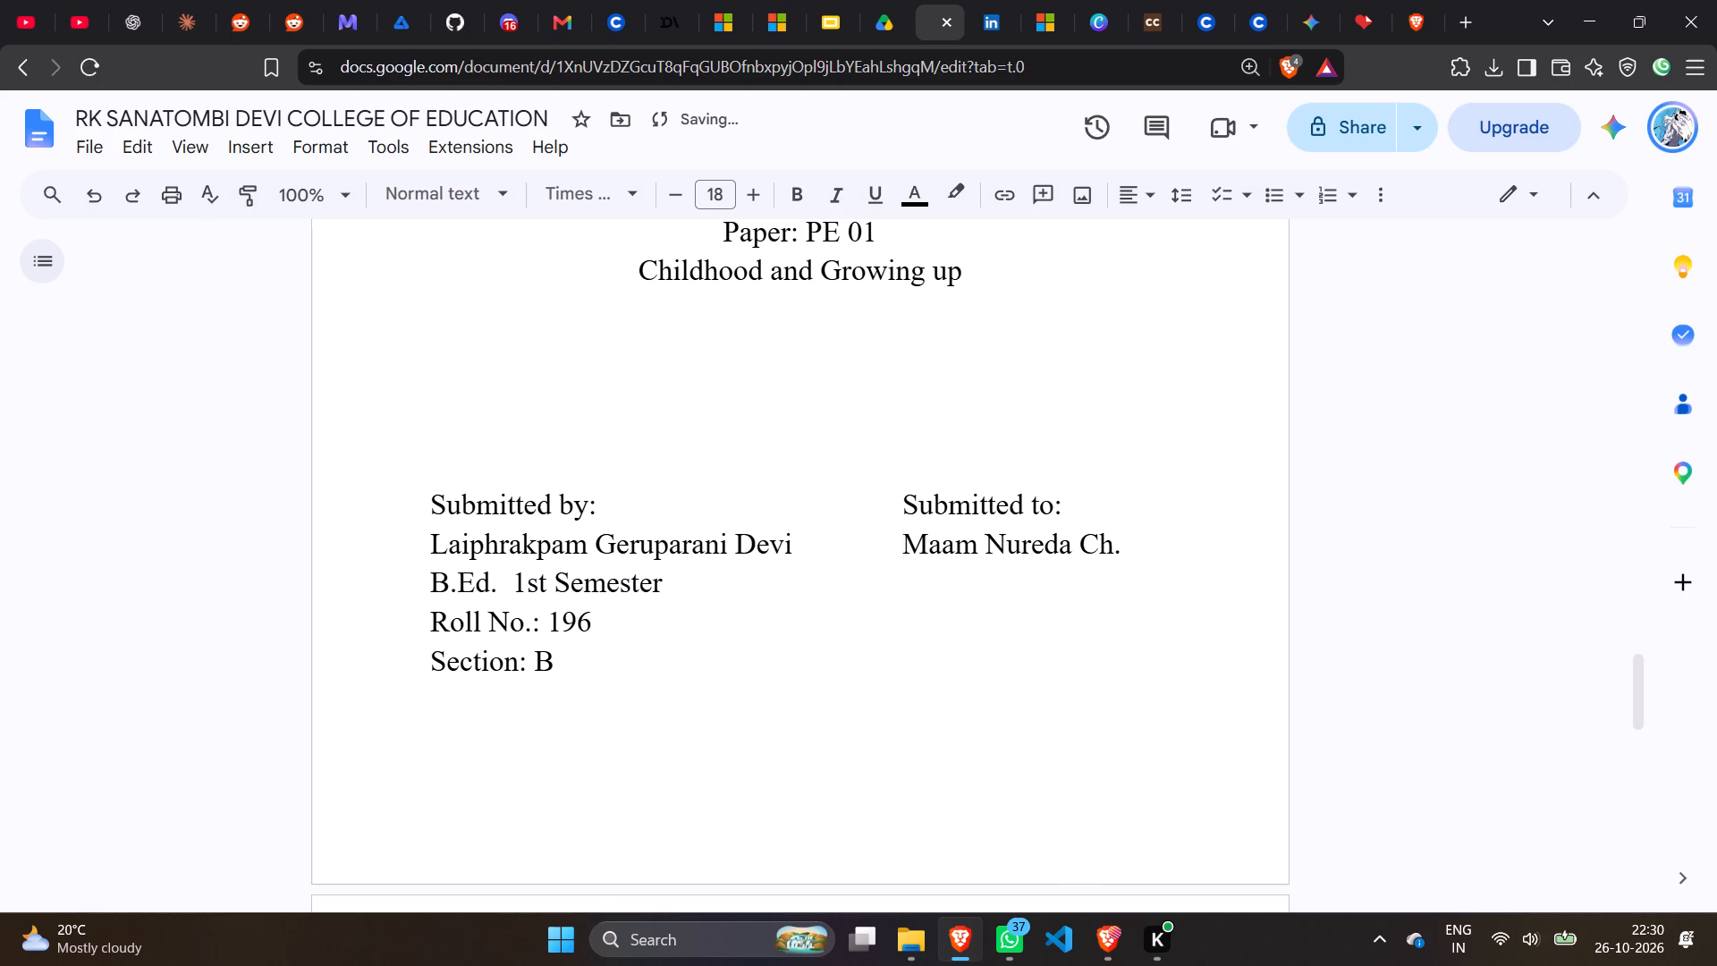
Replace the roll number on the third page's PE 01 cover with the second student's roll number.
left_click_drag(605, 623, 555, 625)
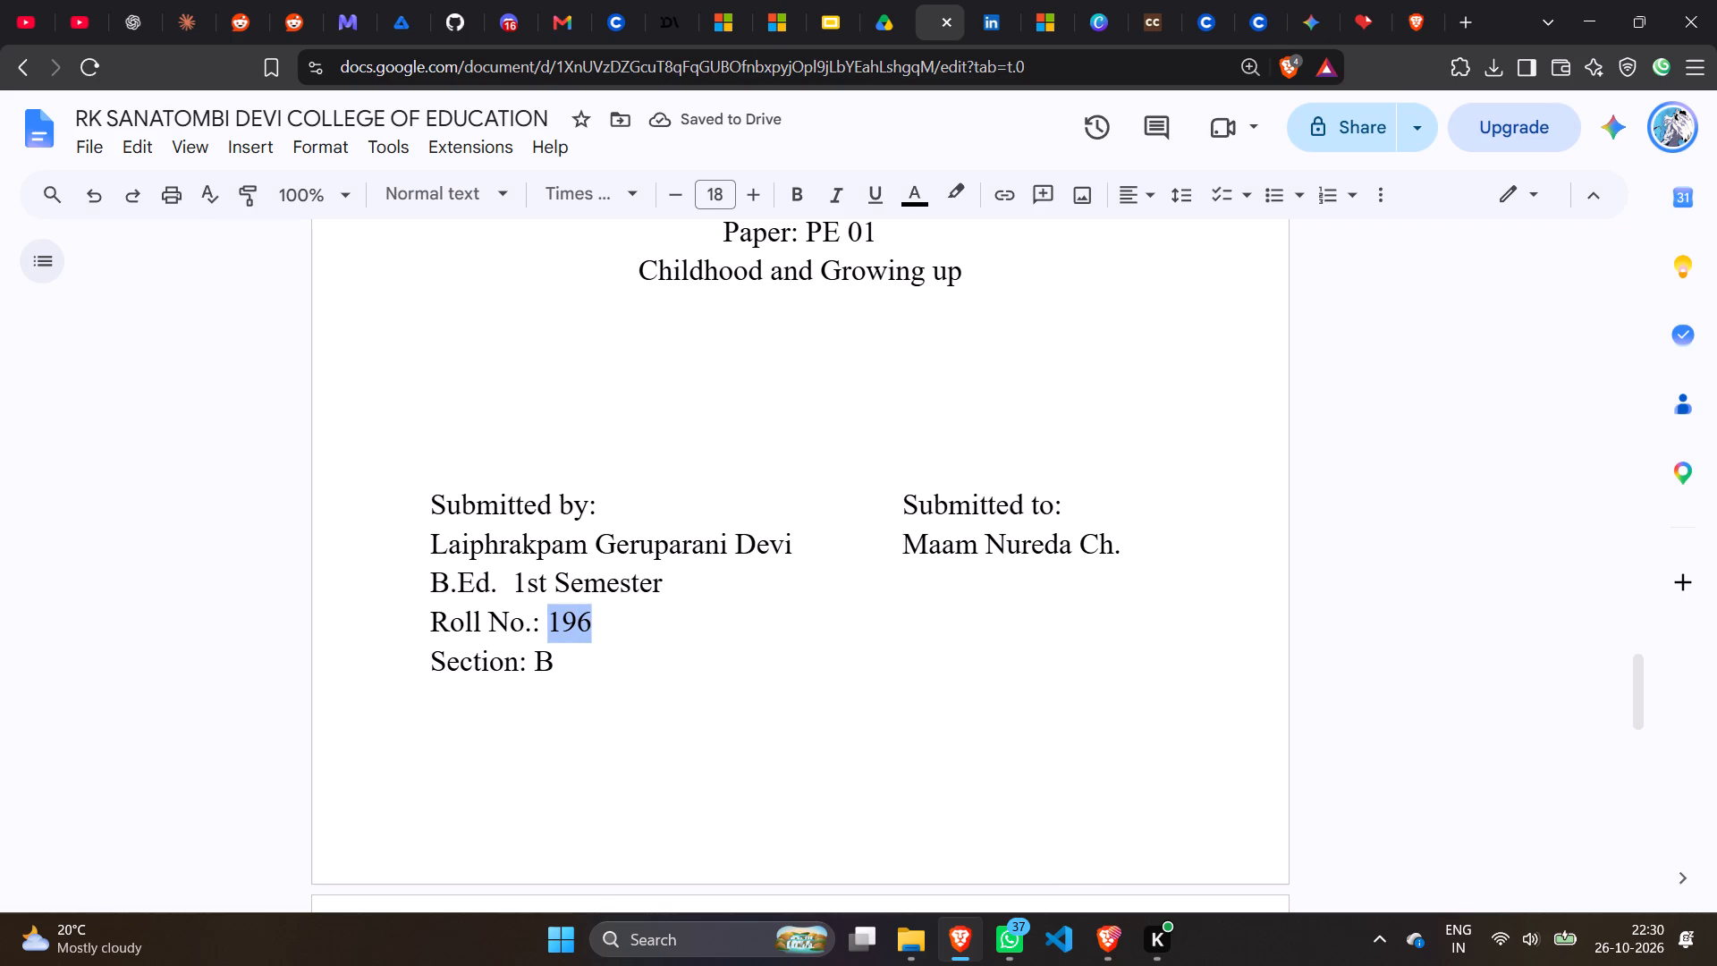
left_click_drag(555, 625, 555, 626)
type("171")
Remove the "Name:" label before the submitter's name on the second page's PE 02 cover and shift the recipient's name over one tab stop.
scroll(593, 700, "up", 5)
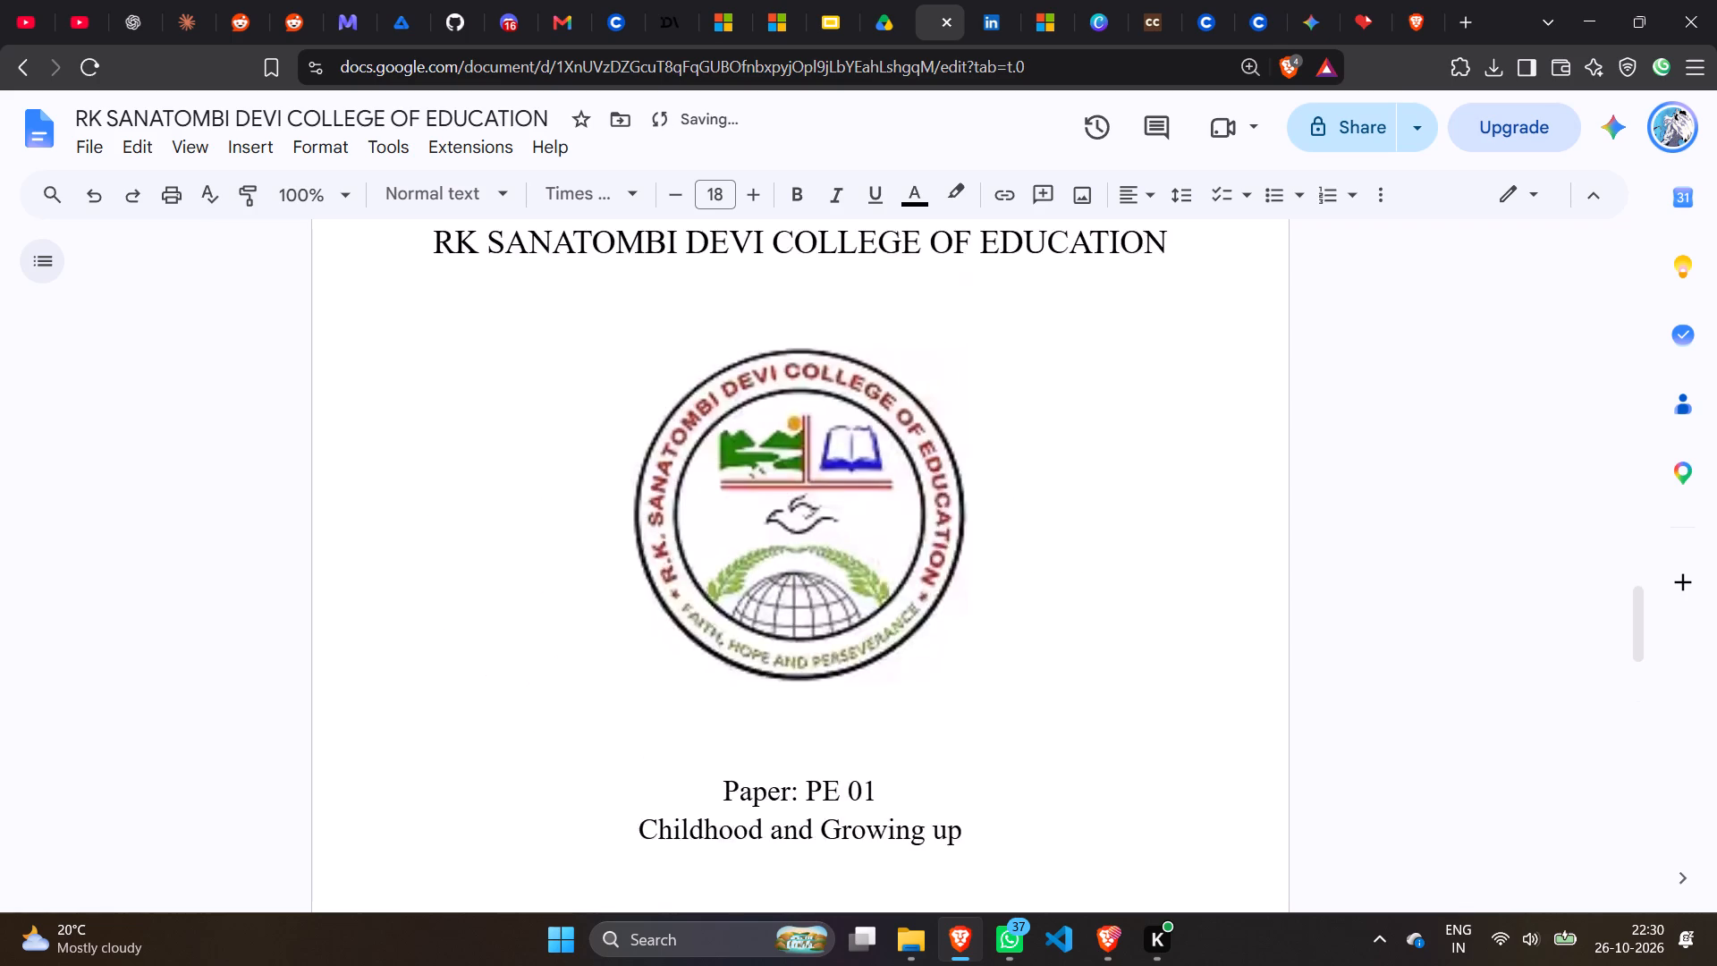
scroll(593, 700, "up", 8)
left_click_drag(520, 604, 490, 612)
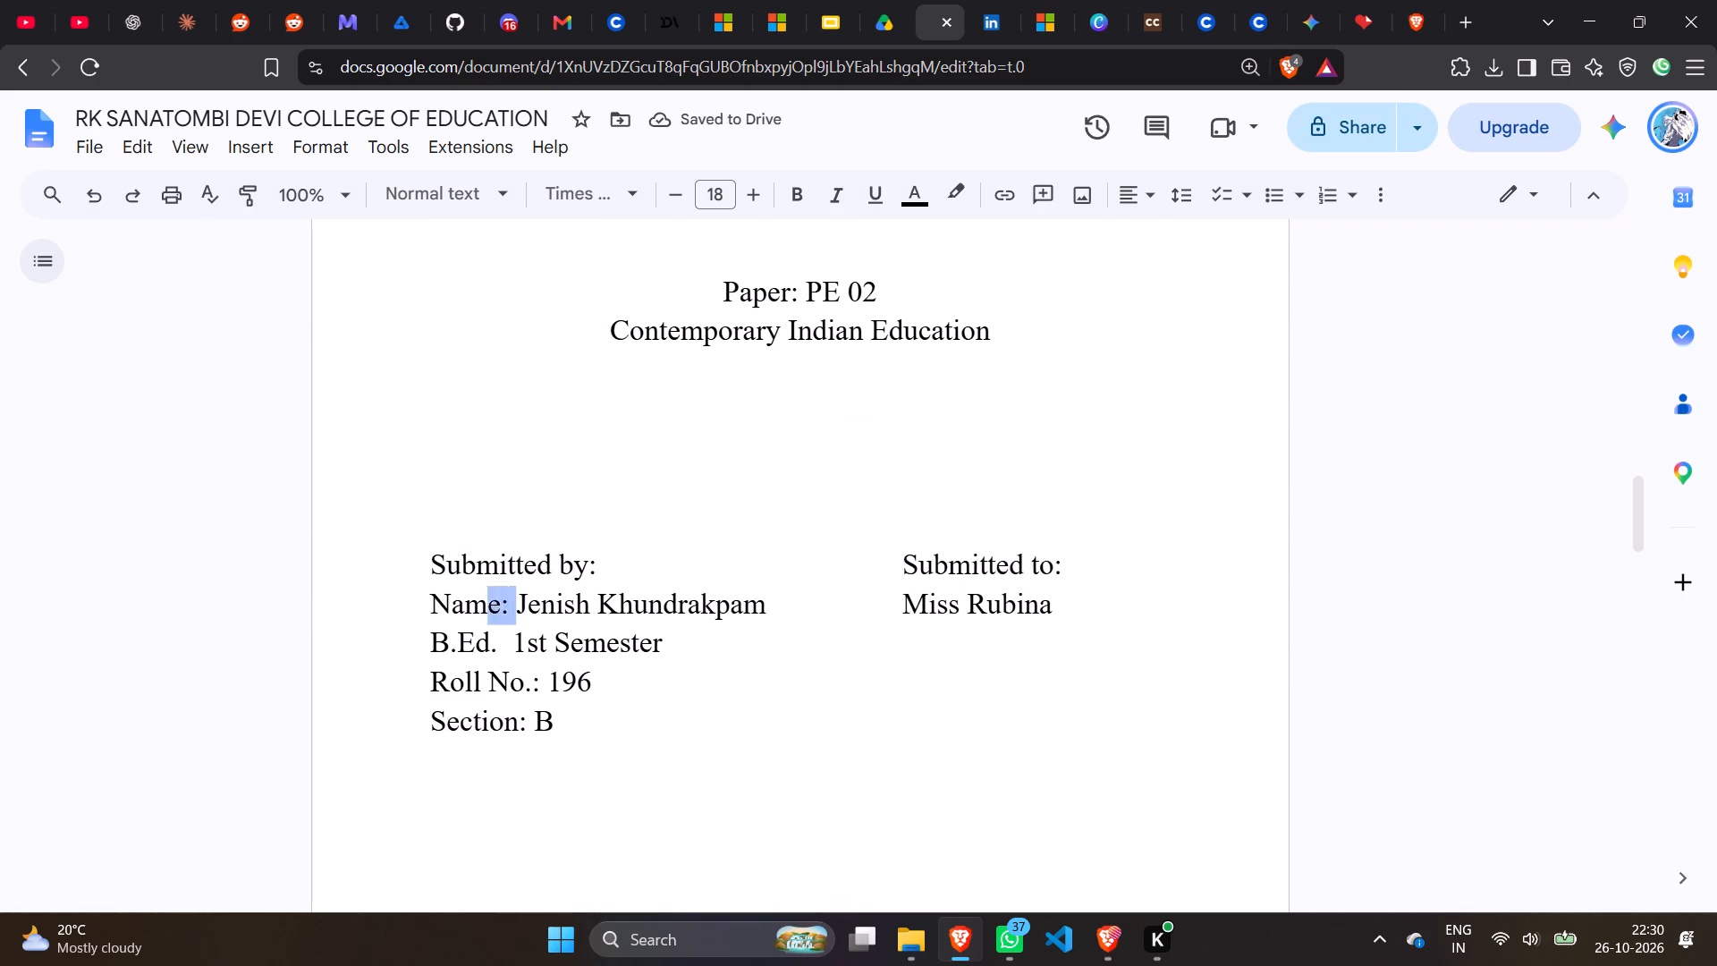
left_click_drag(490, 612, 435, 622)
key("BackSpace")
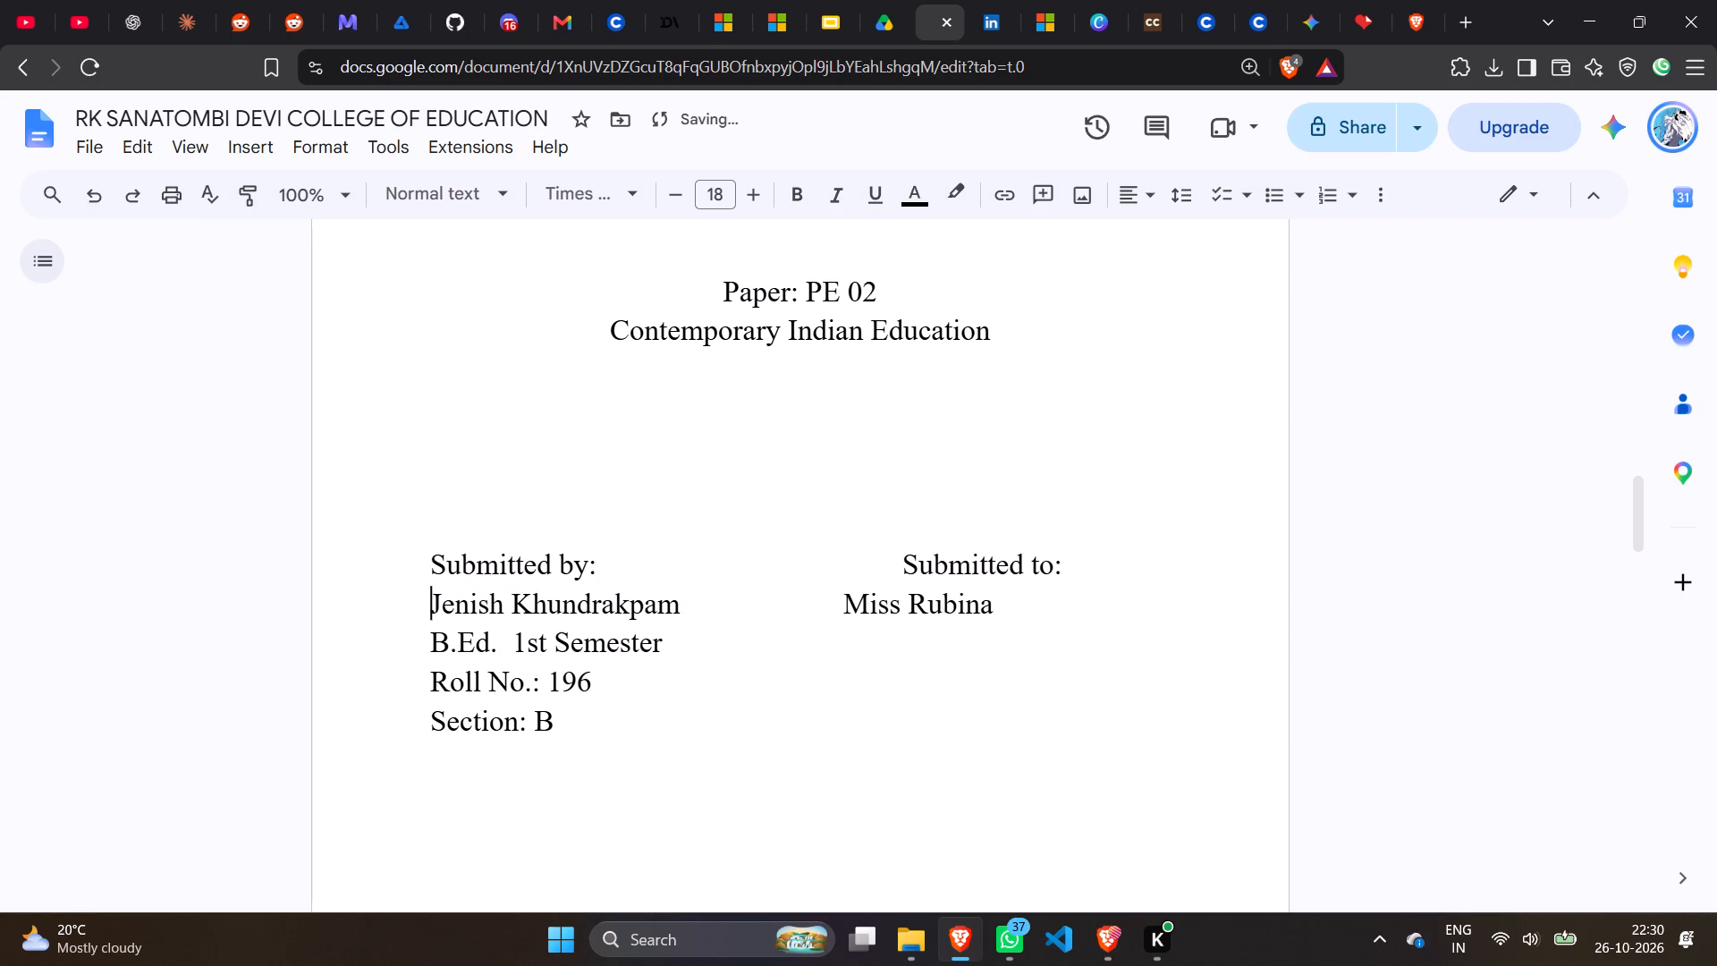
left_click(842, 614)
key("Tab")
scroll(890, 644, "up", 12)
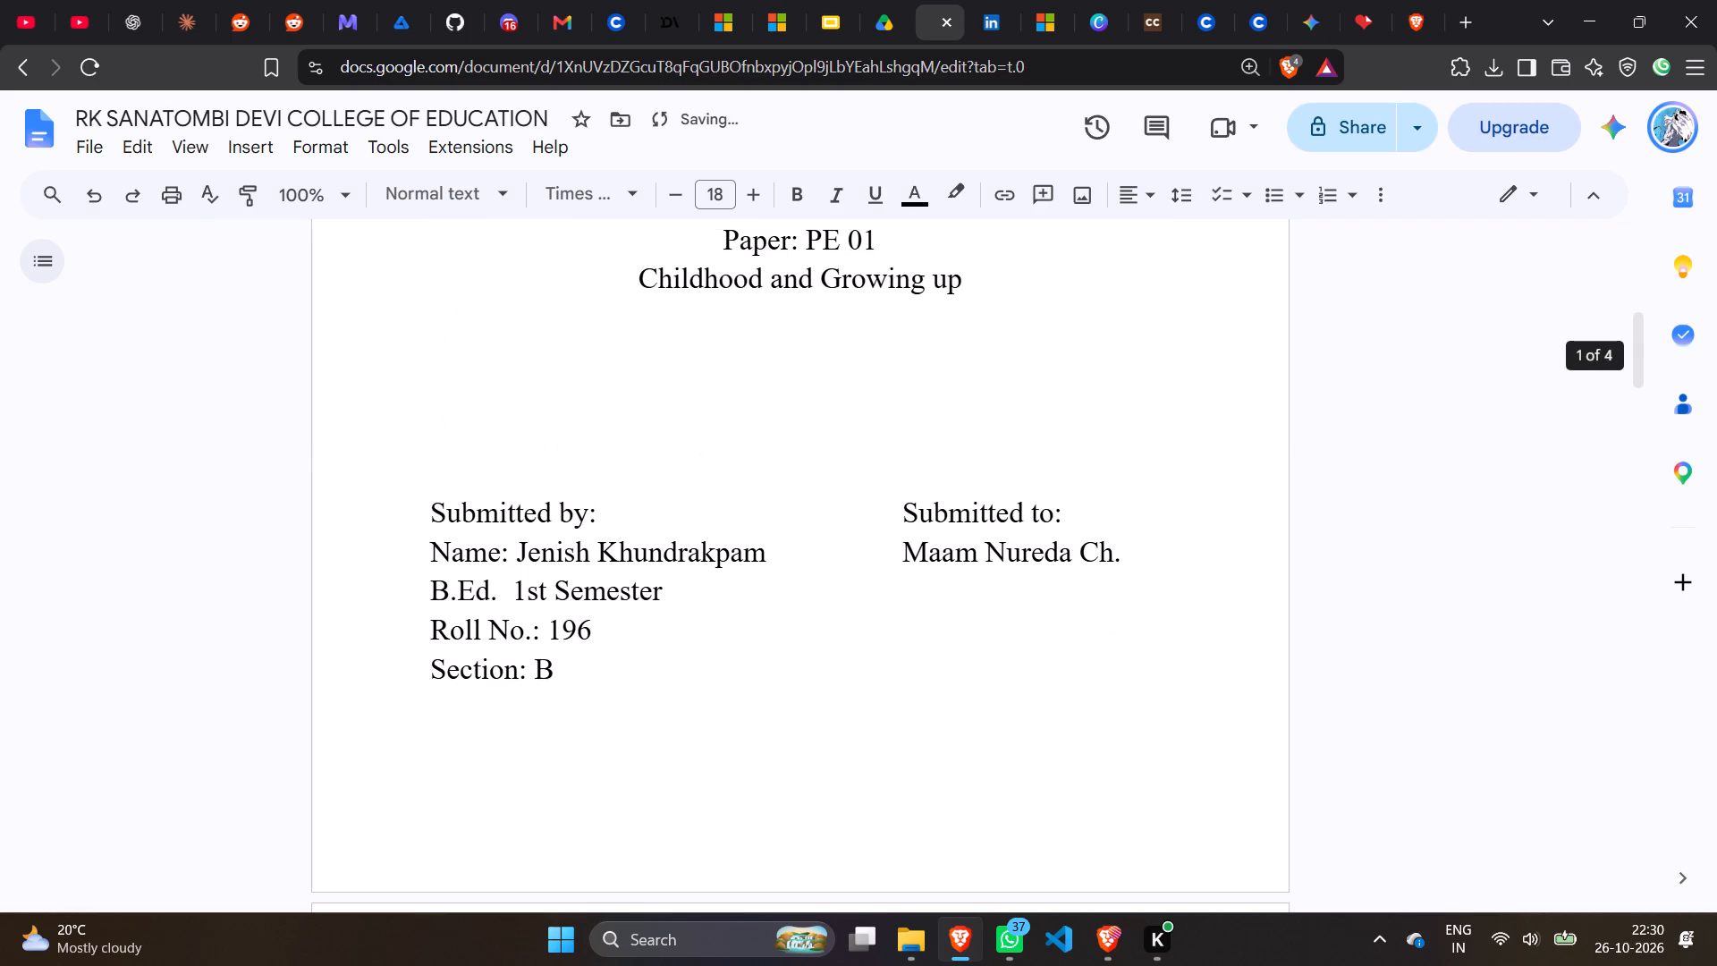
Remove the "Name:" label before the submitter's name on the first page's PE 01 cover and shift the recipient's name over one tab stop.
left_click_drag(520, 553, 439, 563)
key("BackSpace")
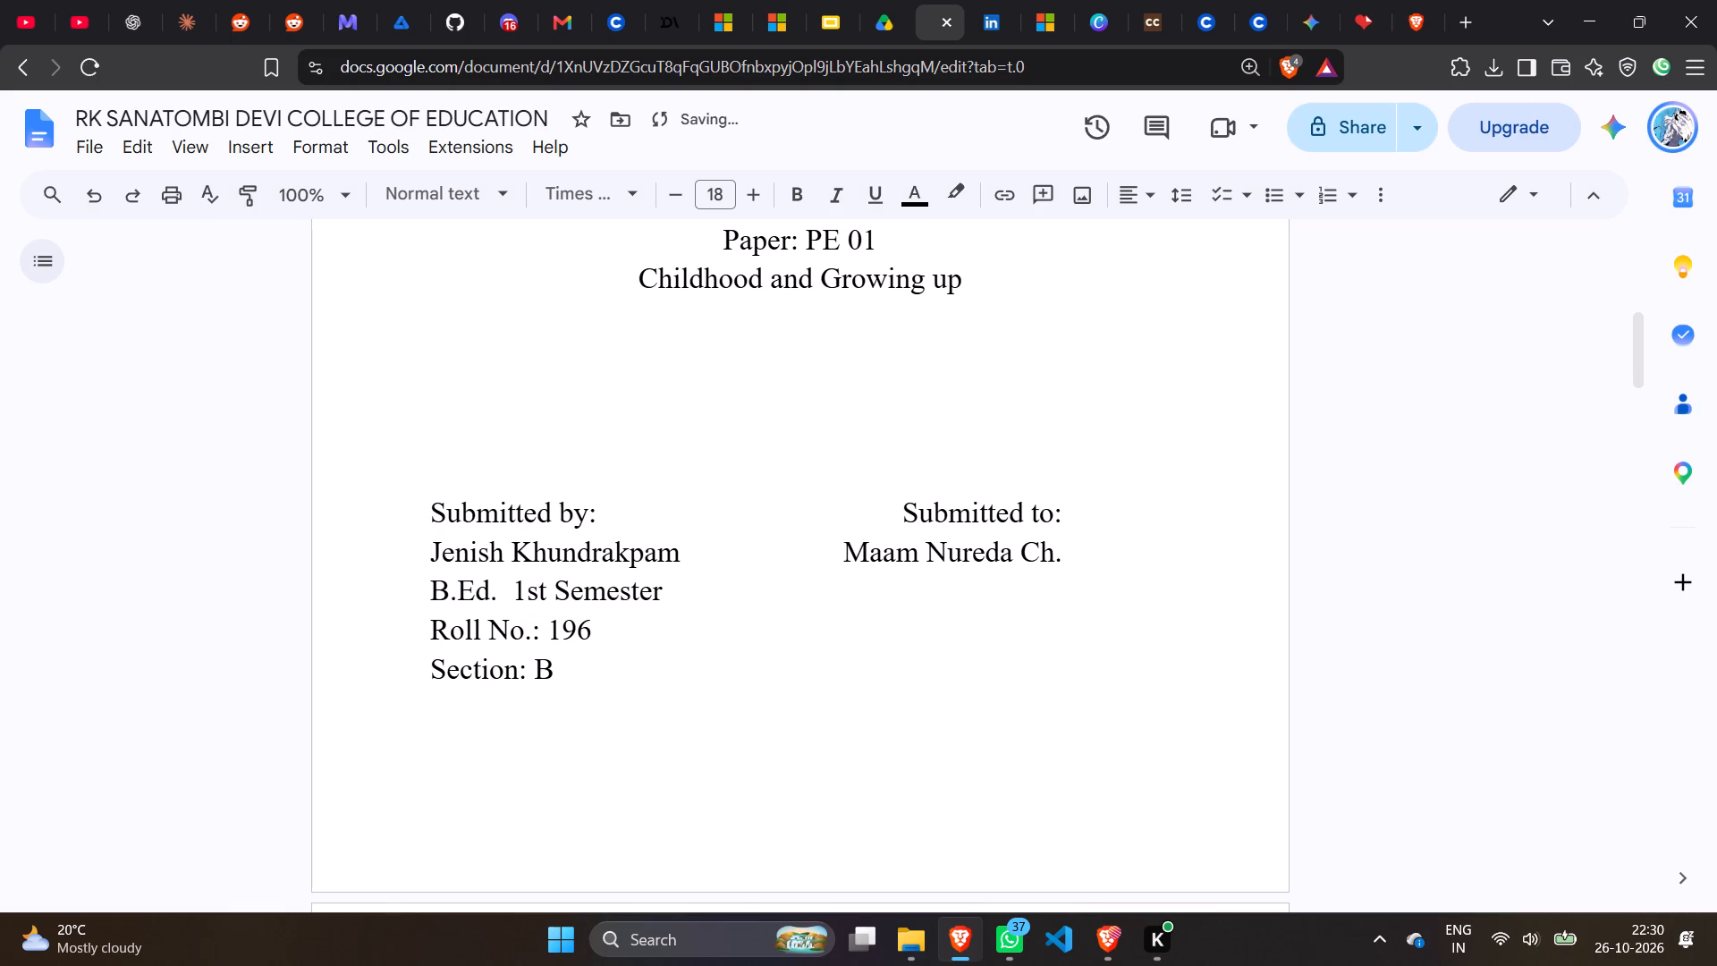
left_click(836, 550)
key("Tab")
scroll(903, 624, "up", 5)
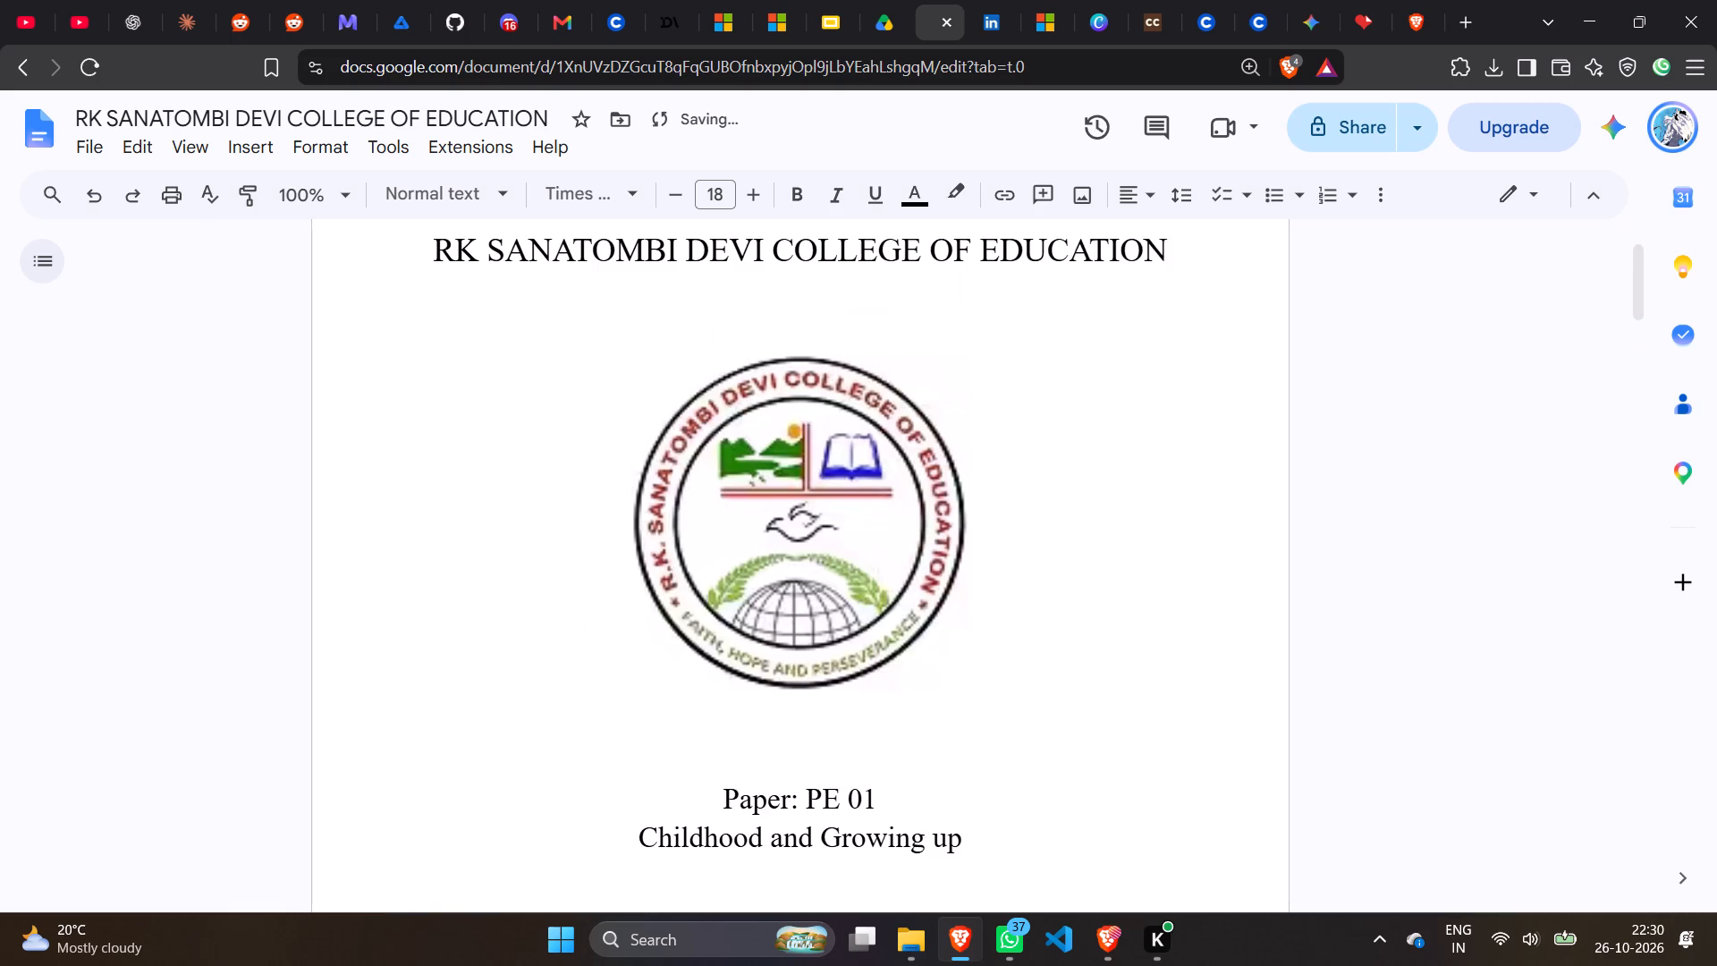
scroll(903, 624, "up", 6)
scroll(903, 624, "down", 7)
scroll(903, 624, "up", 2)
scroll(903, 624, "down", 5)
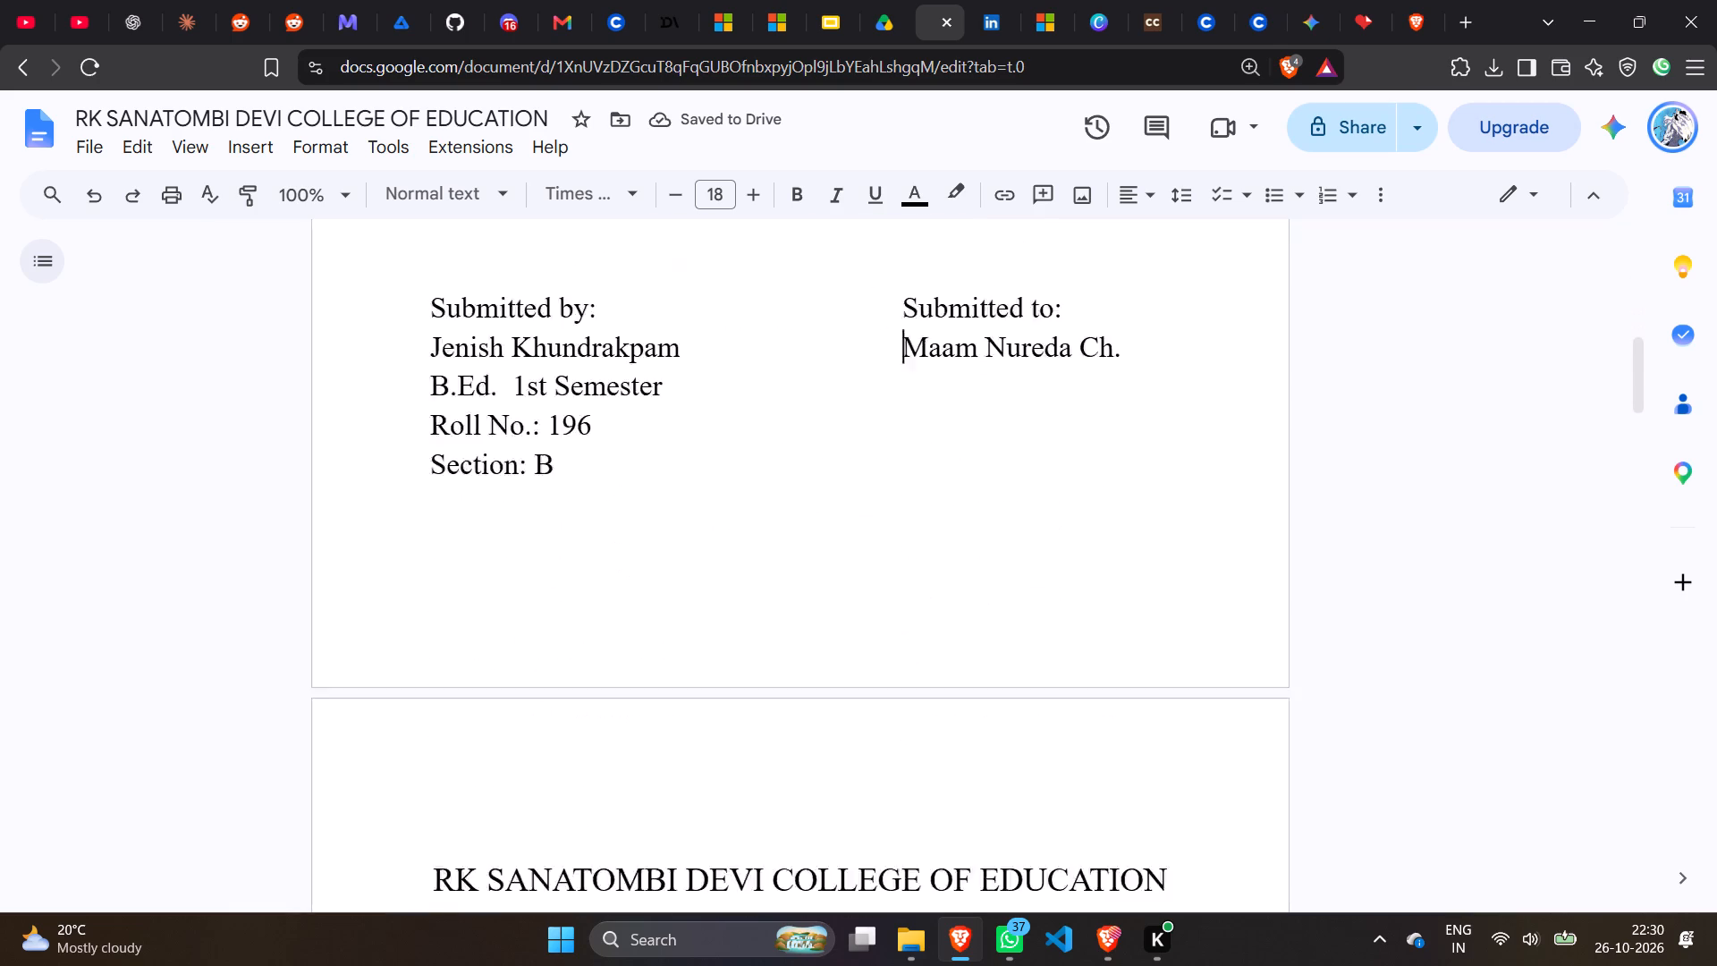
scroll(903, 624, "down", 20)
scroll(903, 624, "down", 20)
scroll(903, 624, "down", 2)
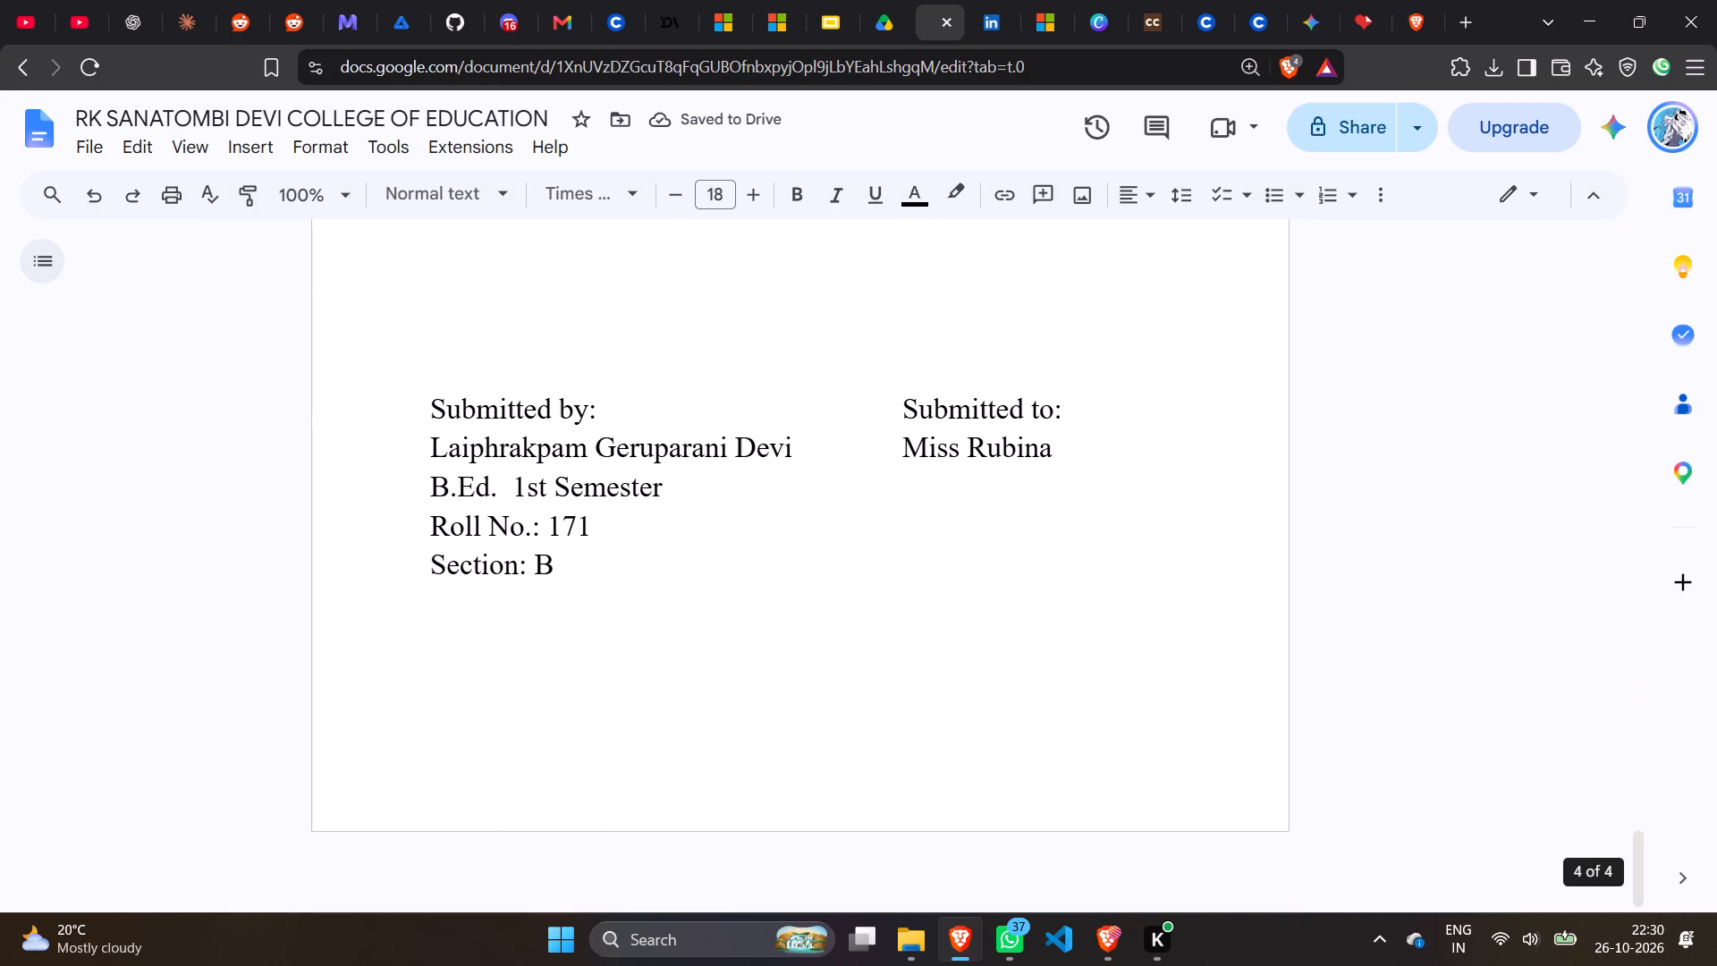